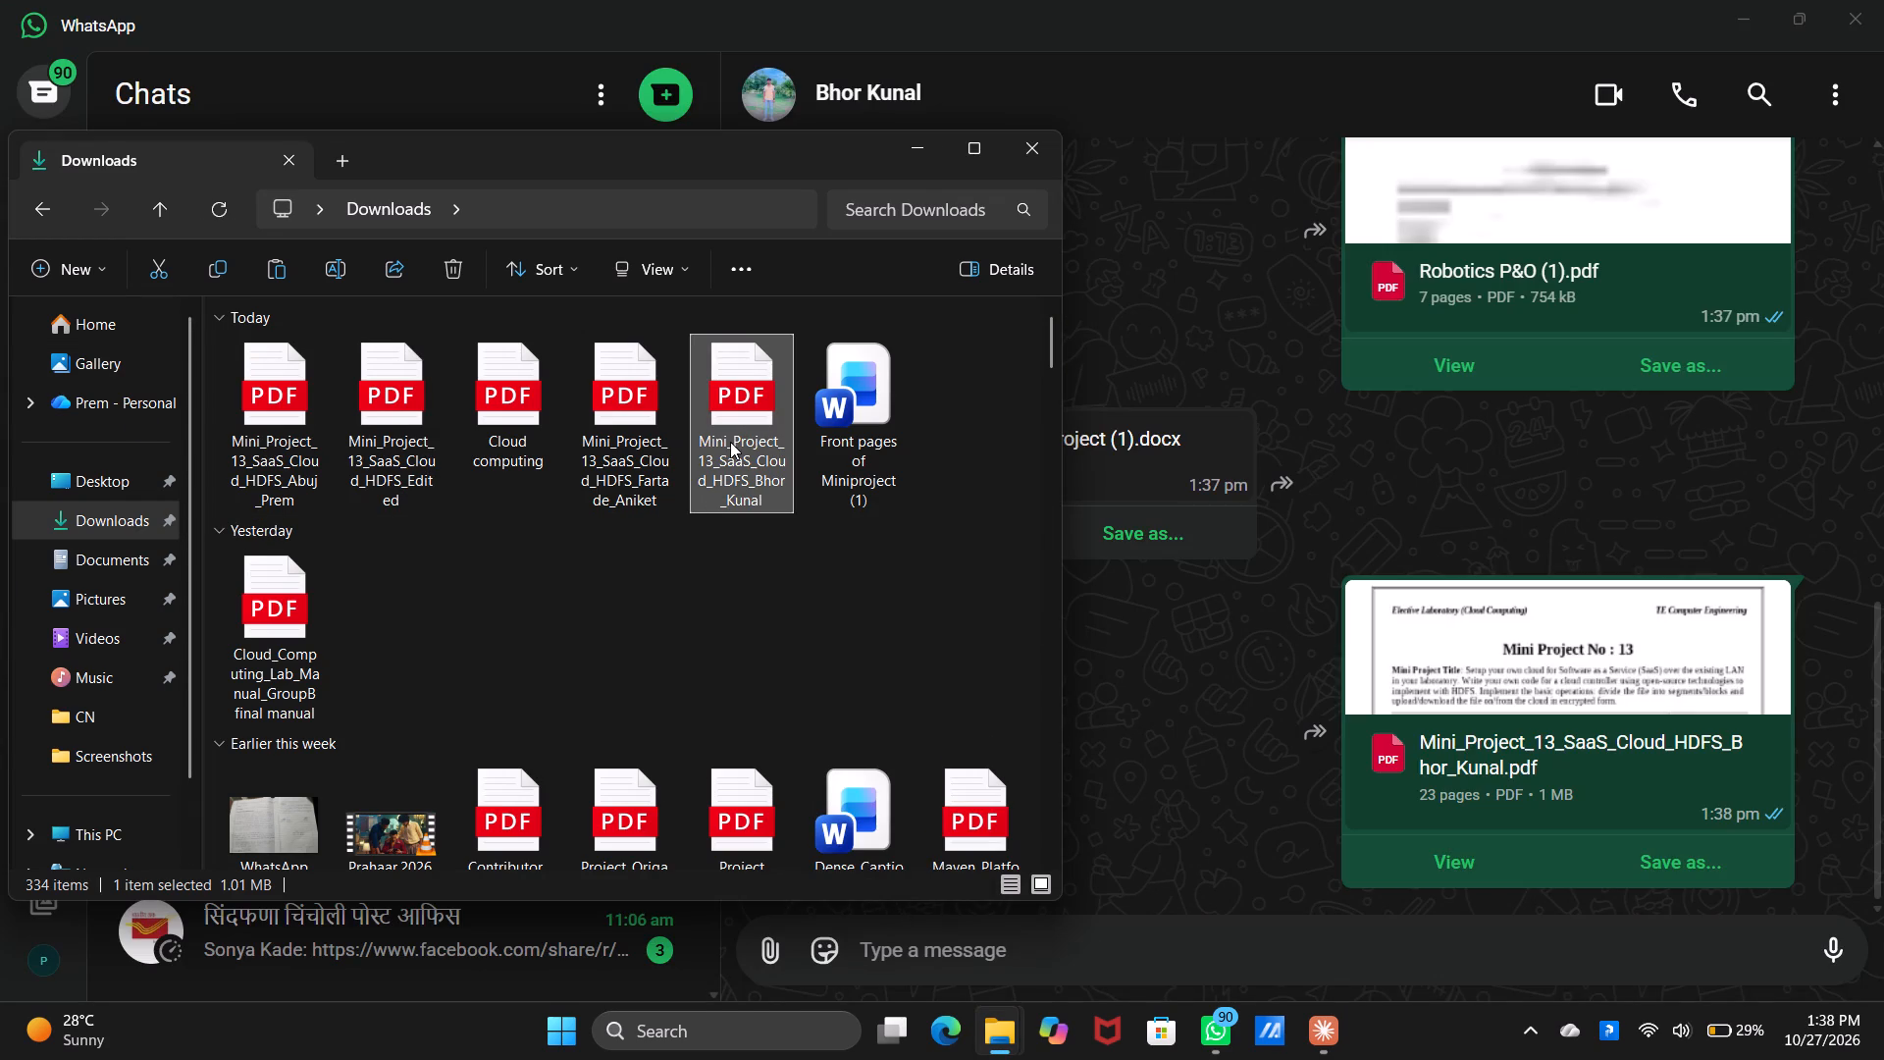
{"action": "double_click", "coordinate": [847, 429]}
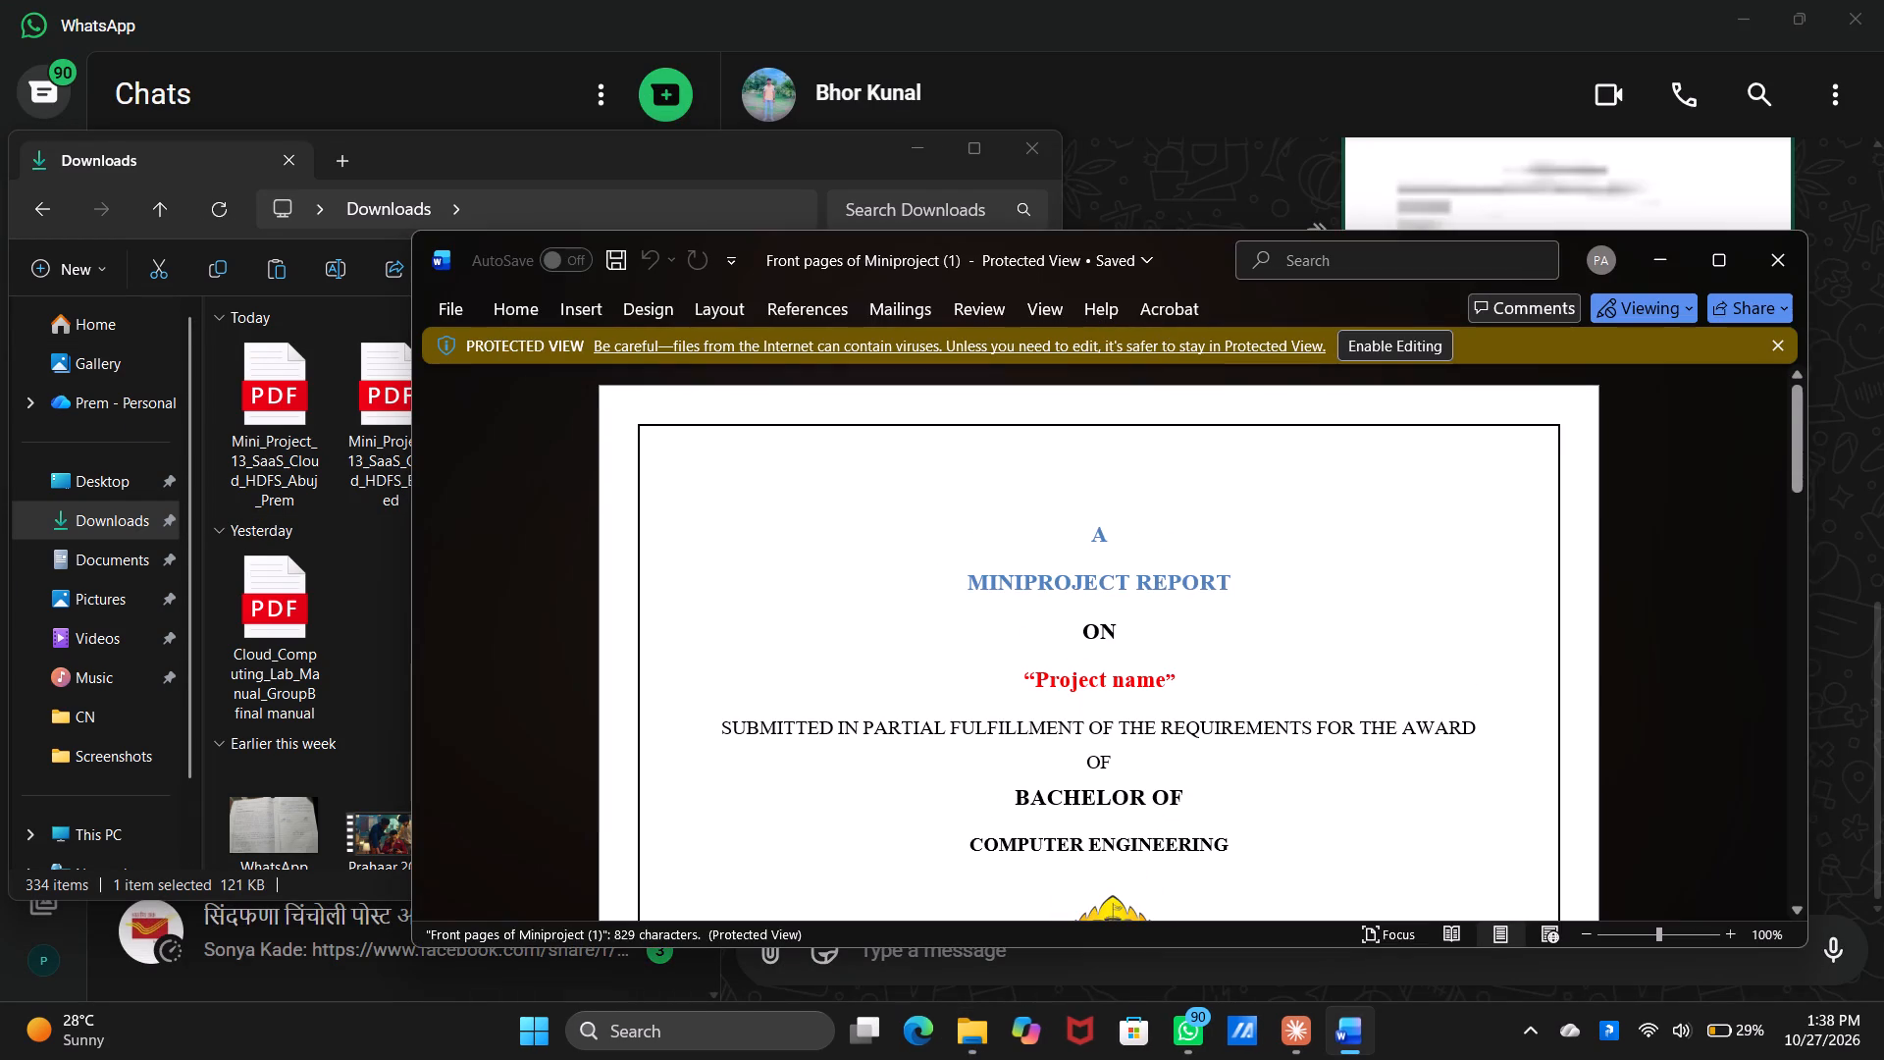
Examine the mini-project report's title page and certificate page through to the signature block at the end.
{"action": "scroll", "coordinate": [1128, 655], "scroll_direction": "down", "scroll_amount": 2}
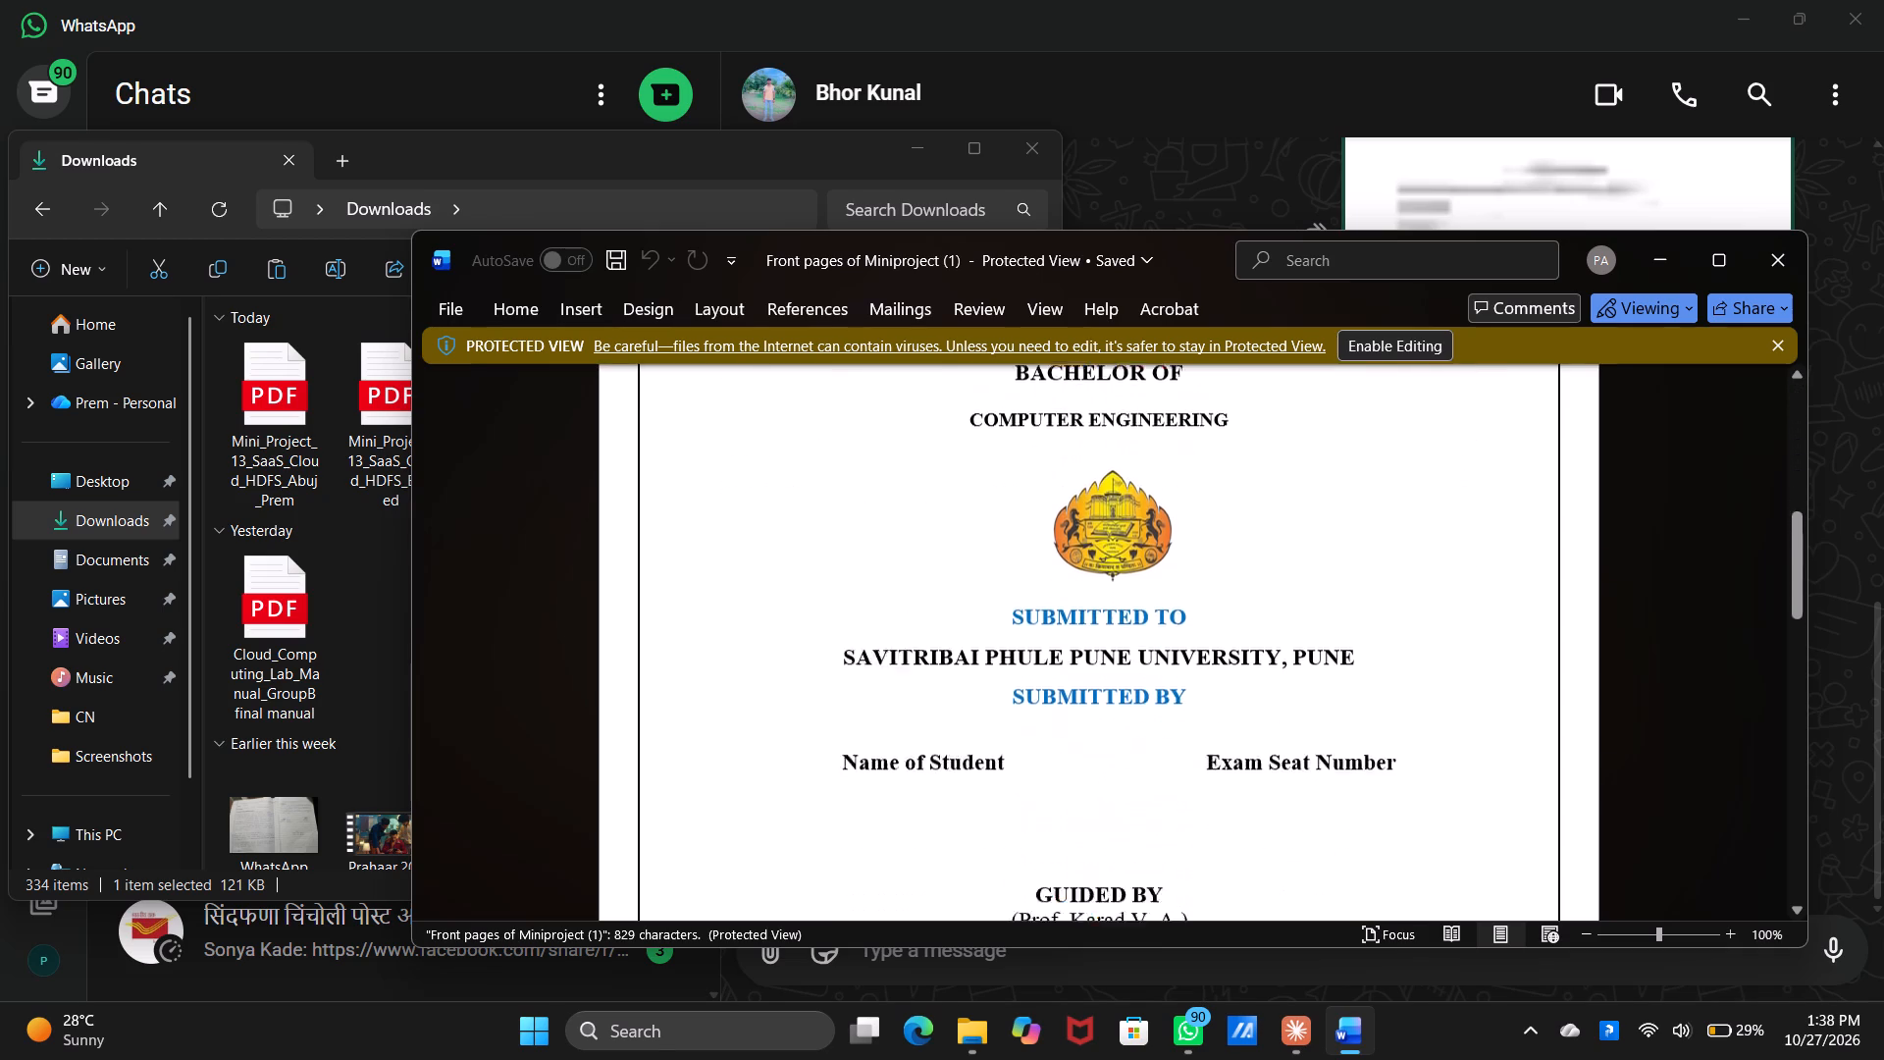
{"action": "scroll", "coordinate": [1128, 655], "scroll_direction": "down", "scroll_amount": 3}
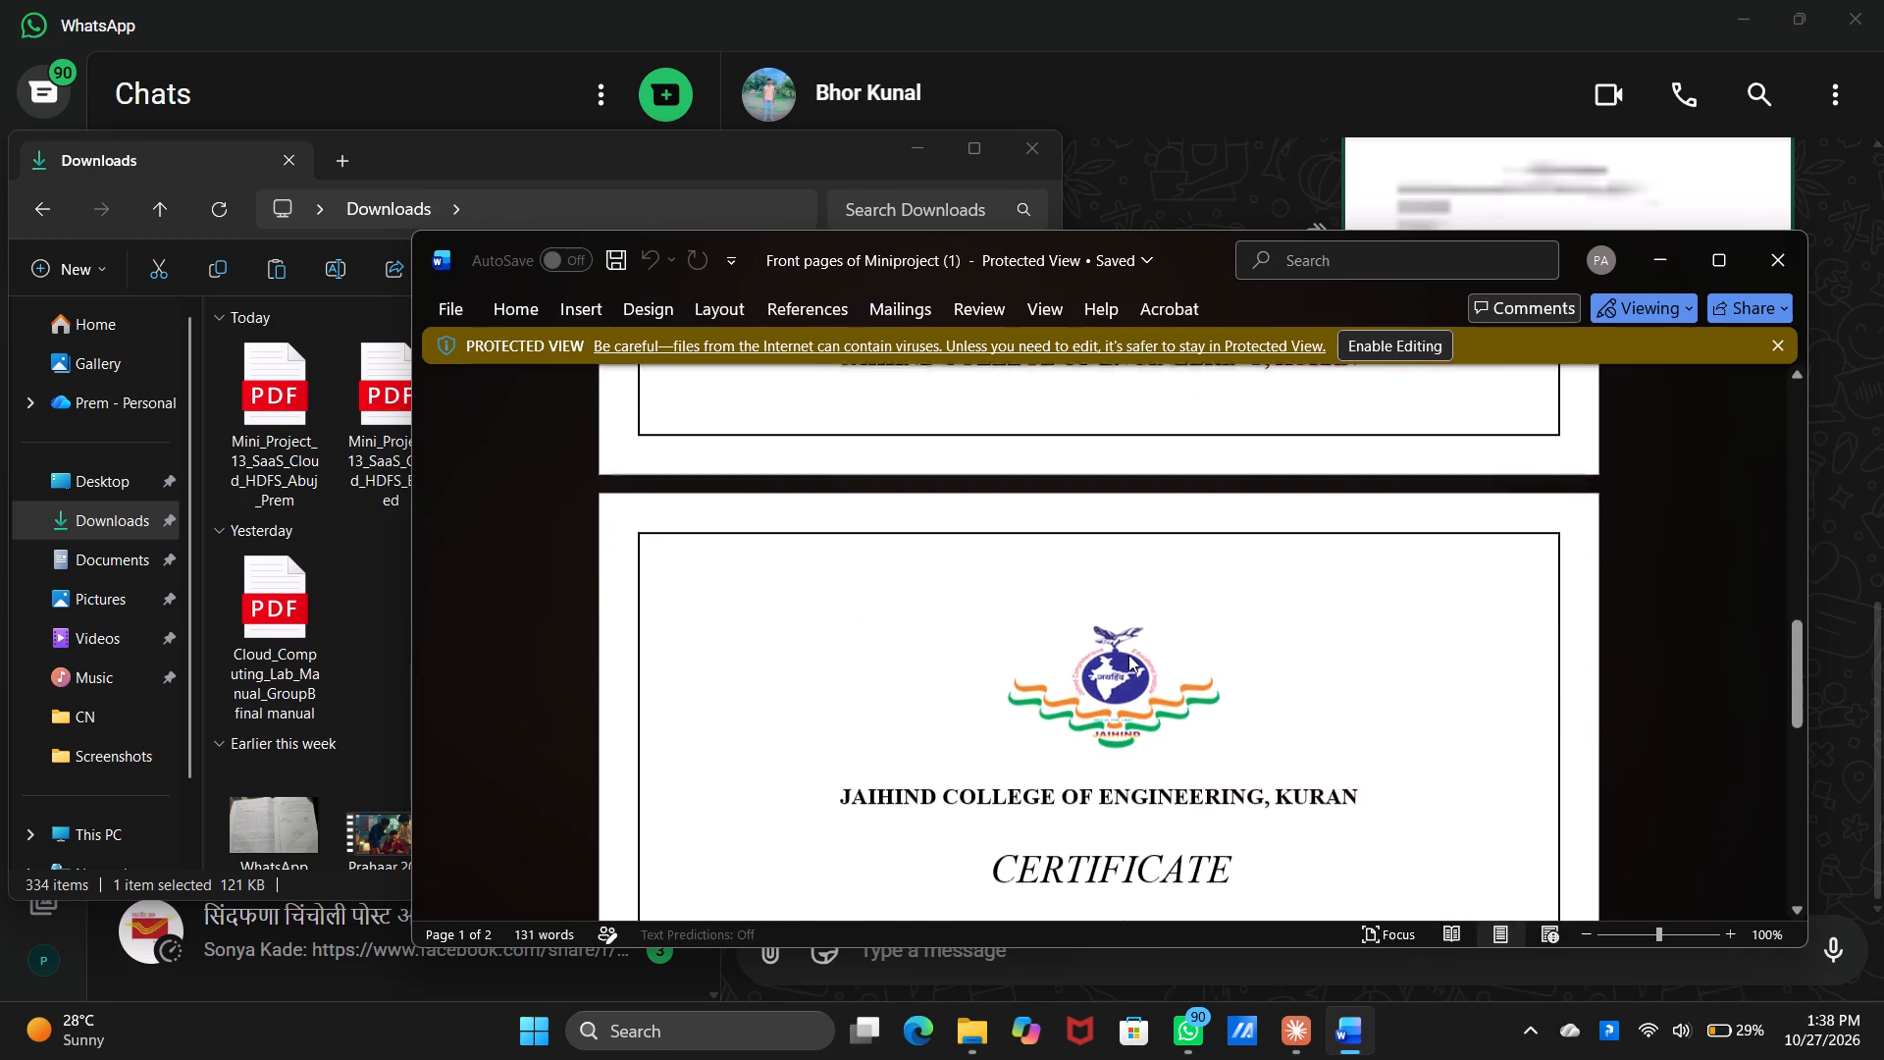
{"action": "scroll", "coordinate": [1128, 655], "scroll_direction": "down", "scroll_amount": 3}
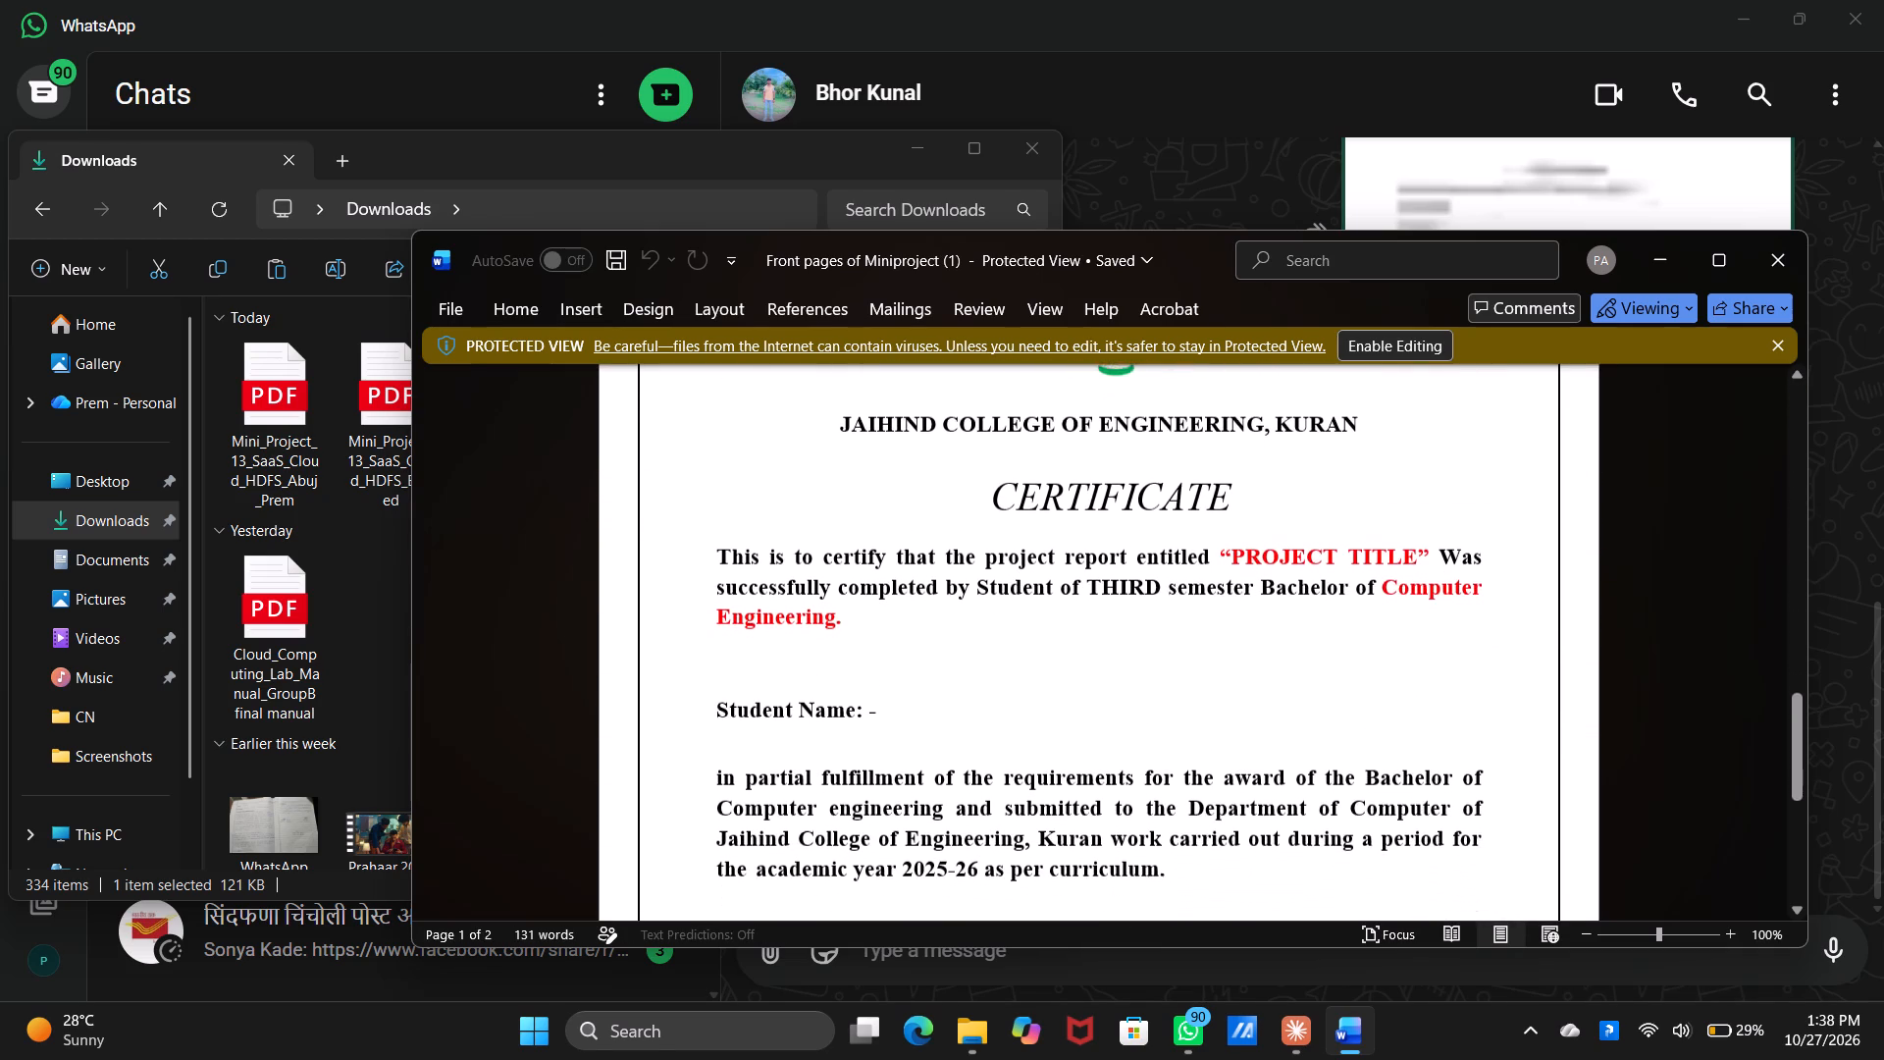
{"action": "scroll", "coordinate": [1128, 655], "scroll_direction": "down", "scroll_amount": 3}
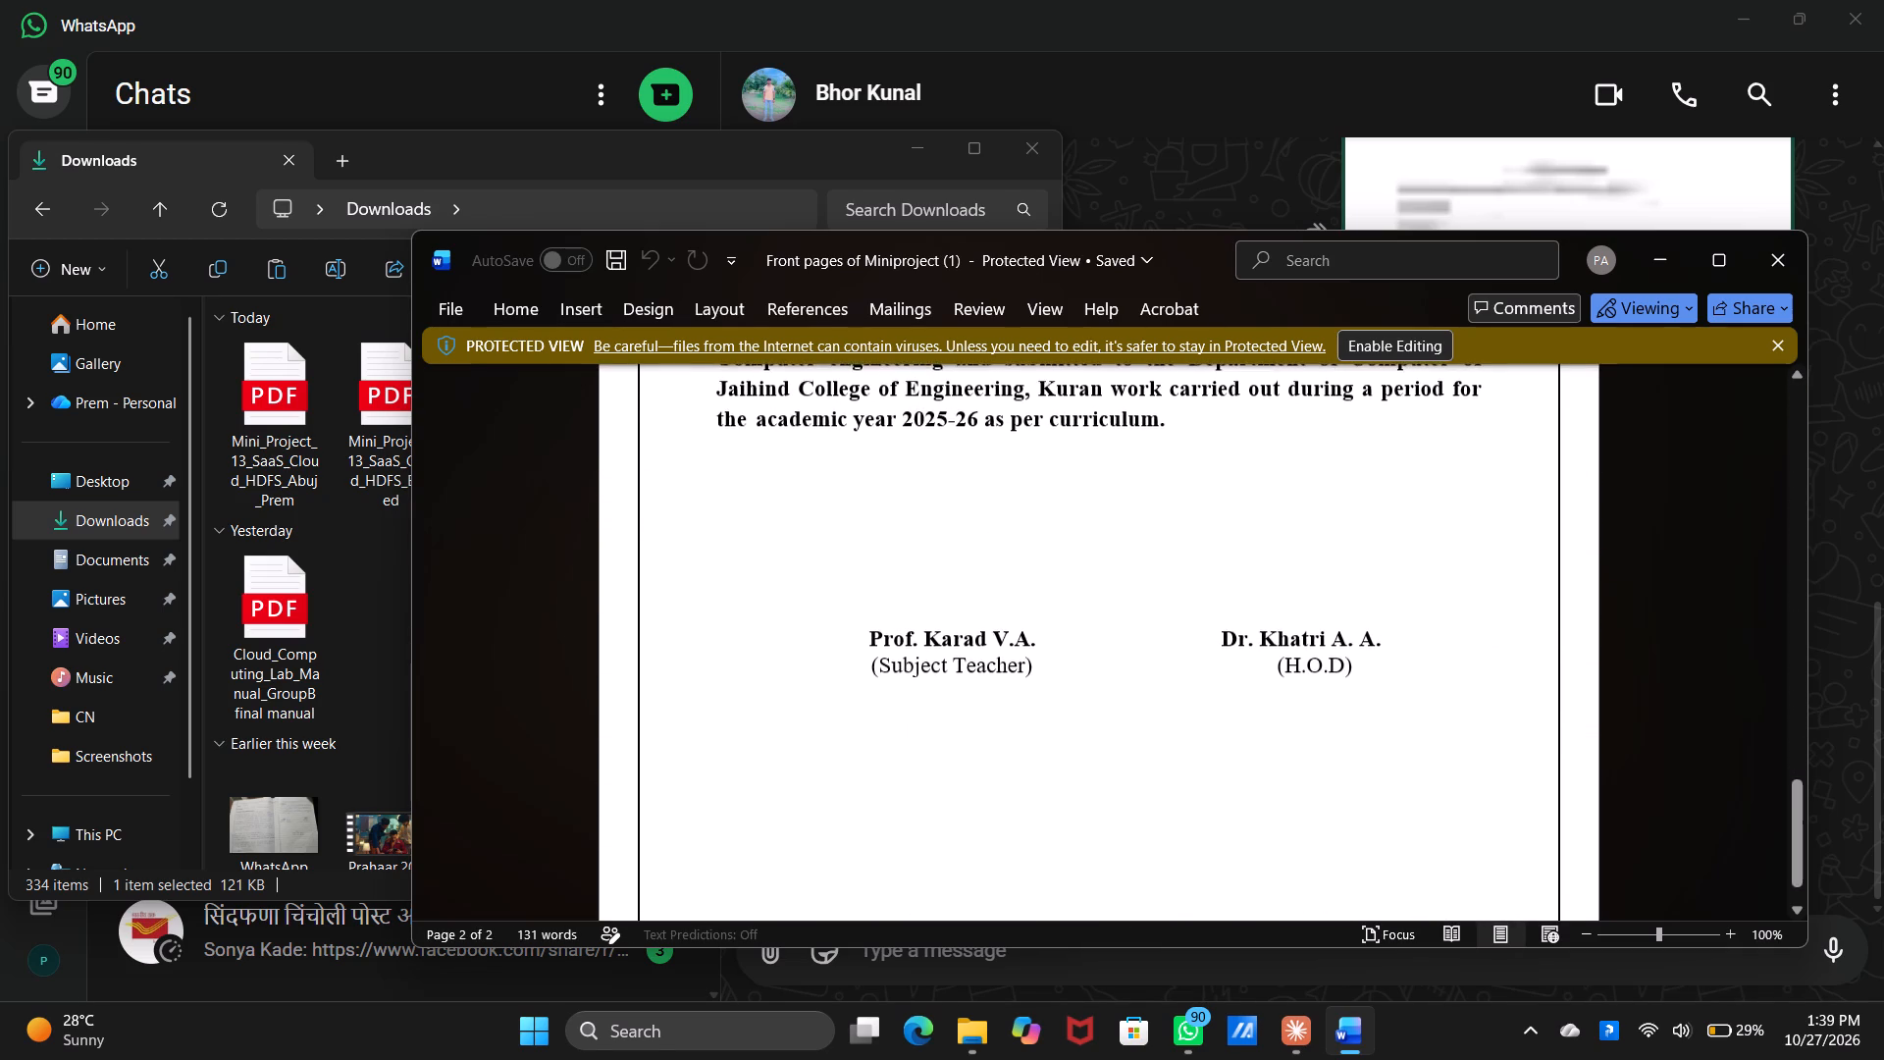
{"action": "scroll", "coordinate": [1128, 655], "scroll_direction": "down", "scroll_amount": 2}
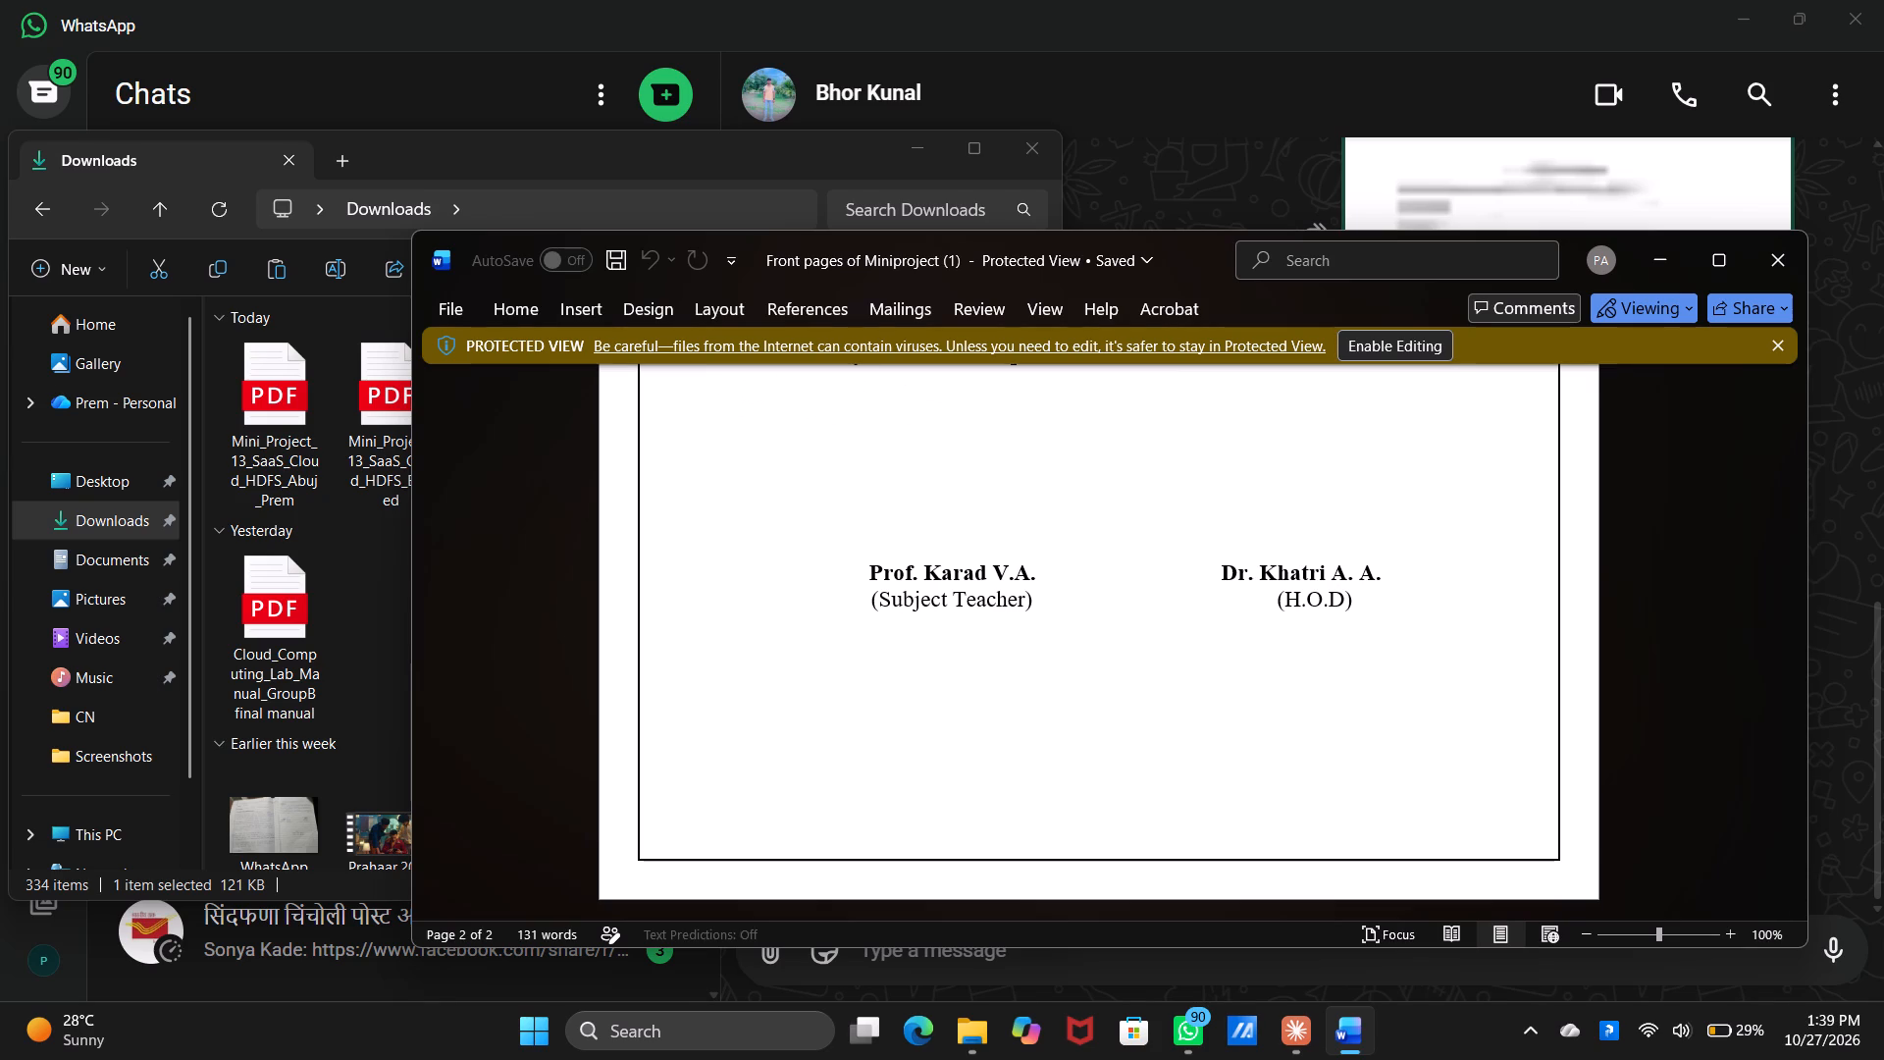
Select the professor's full name above the "(Subject Teacher)" label in the certificate page's signature area.
{"action": "scroll", "coordinate": [1128, 655], "scroll_direction": "up", "scroll_amount": 3}
{"action": "scroll", "coordinate": [1128, 655], "scroll_direction": "down", "scroll_amount": 1}
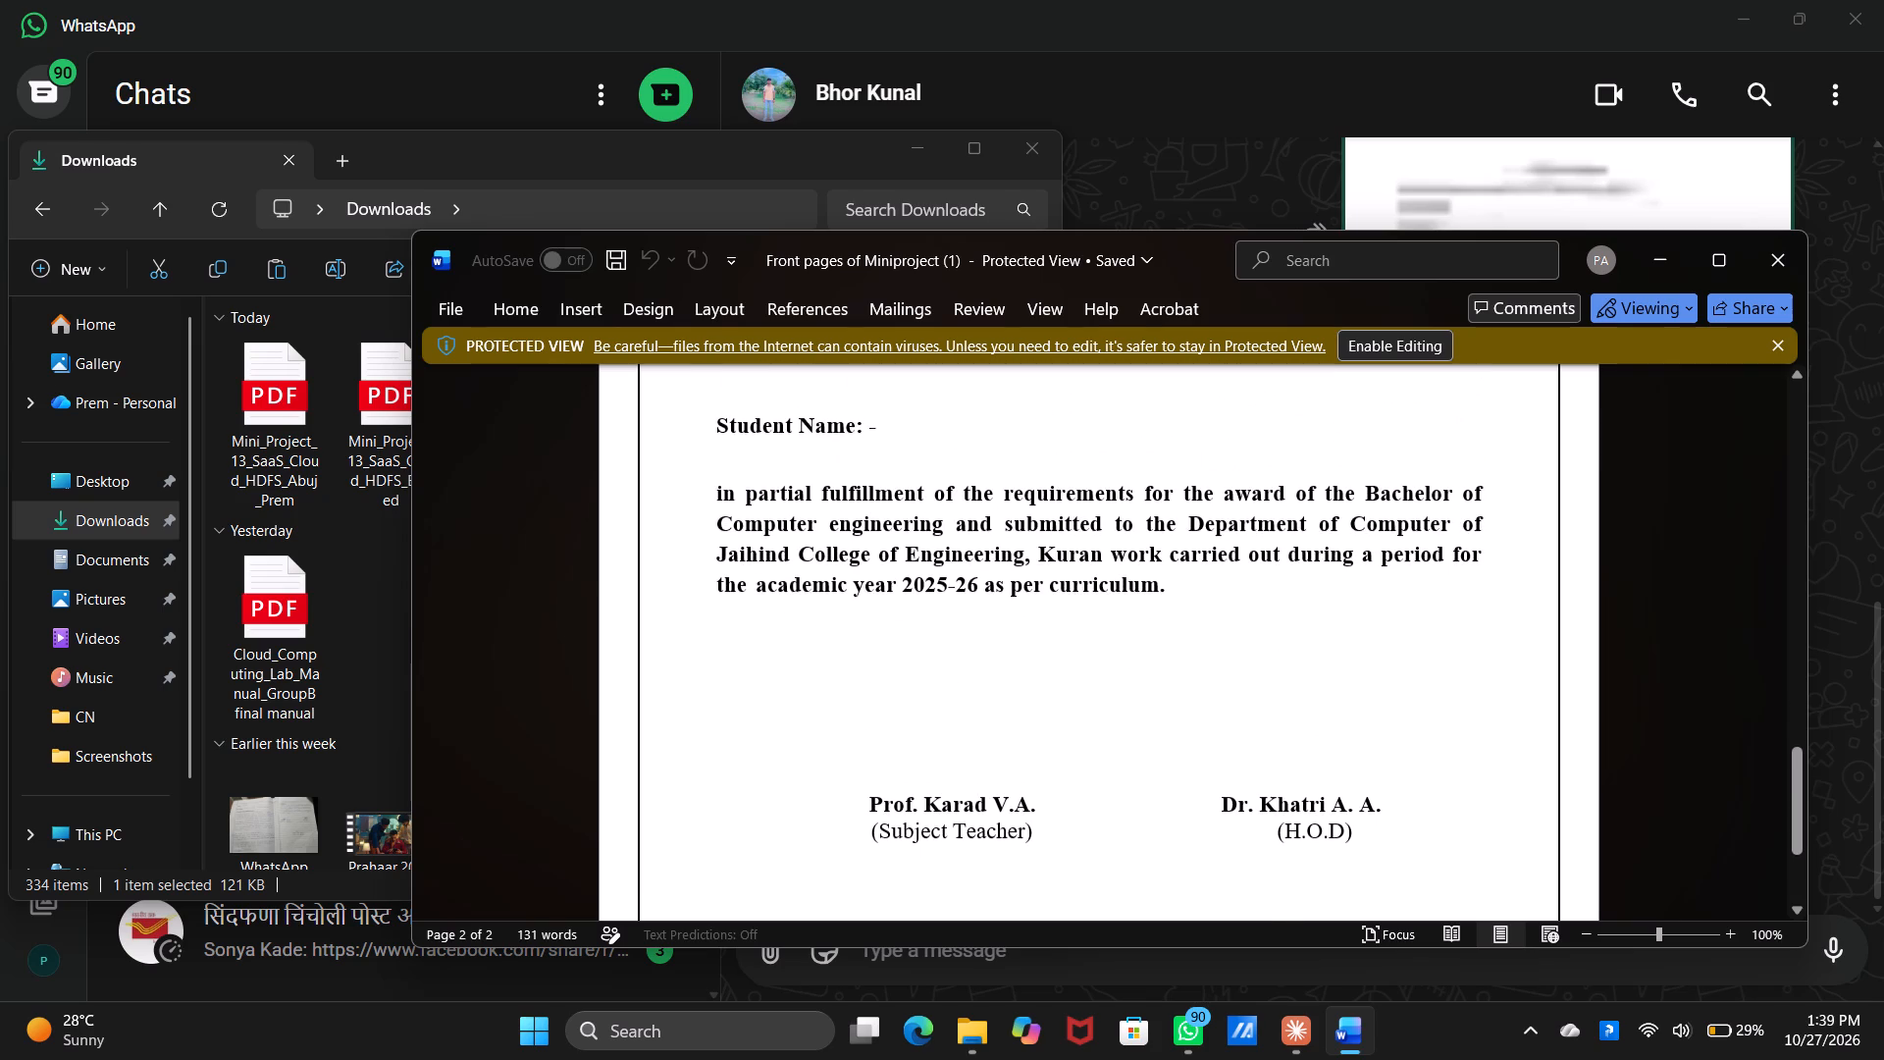
{"action": "scroll", "coordinate": [1128, 655], "scroll_direction": "down", "scroll_amount": 1}
{"action": "left_click_drag", "start_coordinate": [1031, 805], "coordinate": [847, 813]}
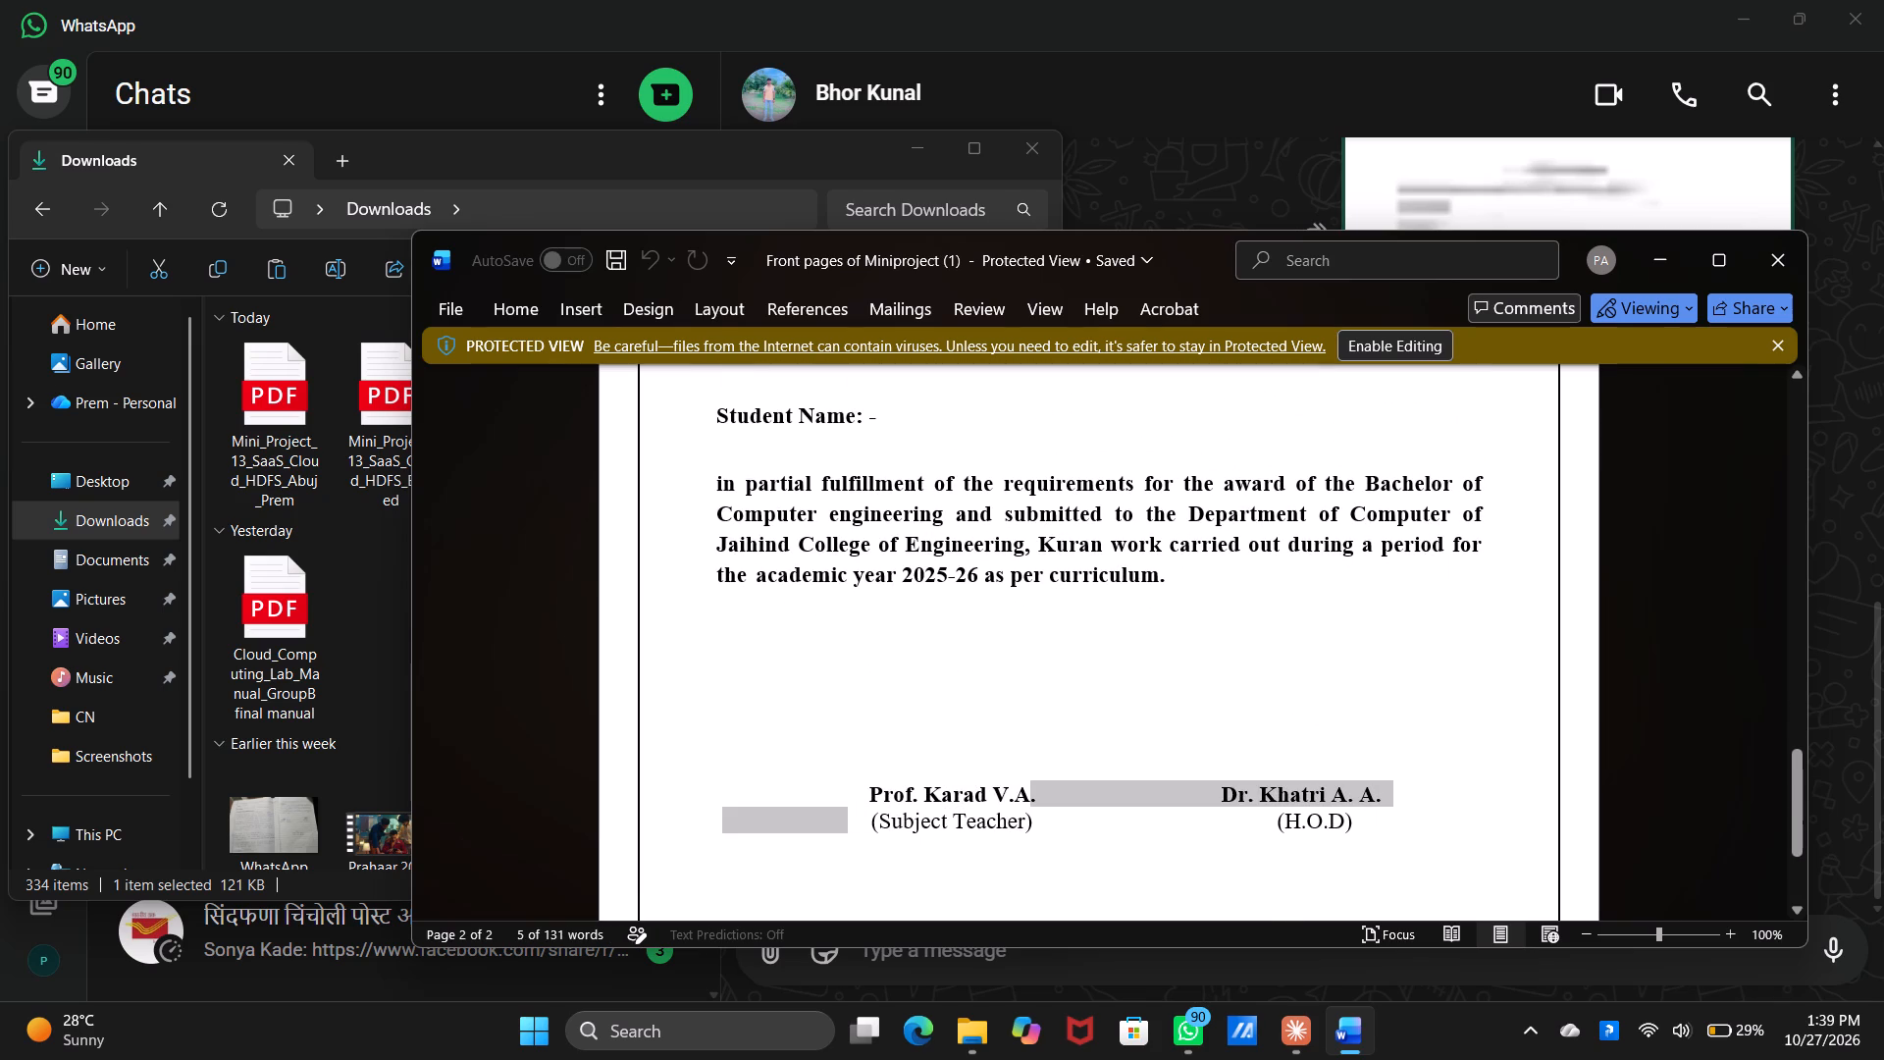
{"action": "left_click", "coordinate": [869, 793]}
{"action": "left_click_drag", "start_coordinate": [869, 793], "coordinate": [1036, 796]}
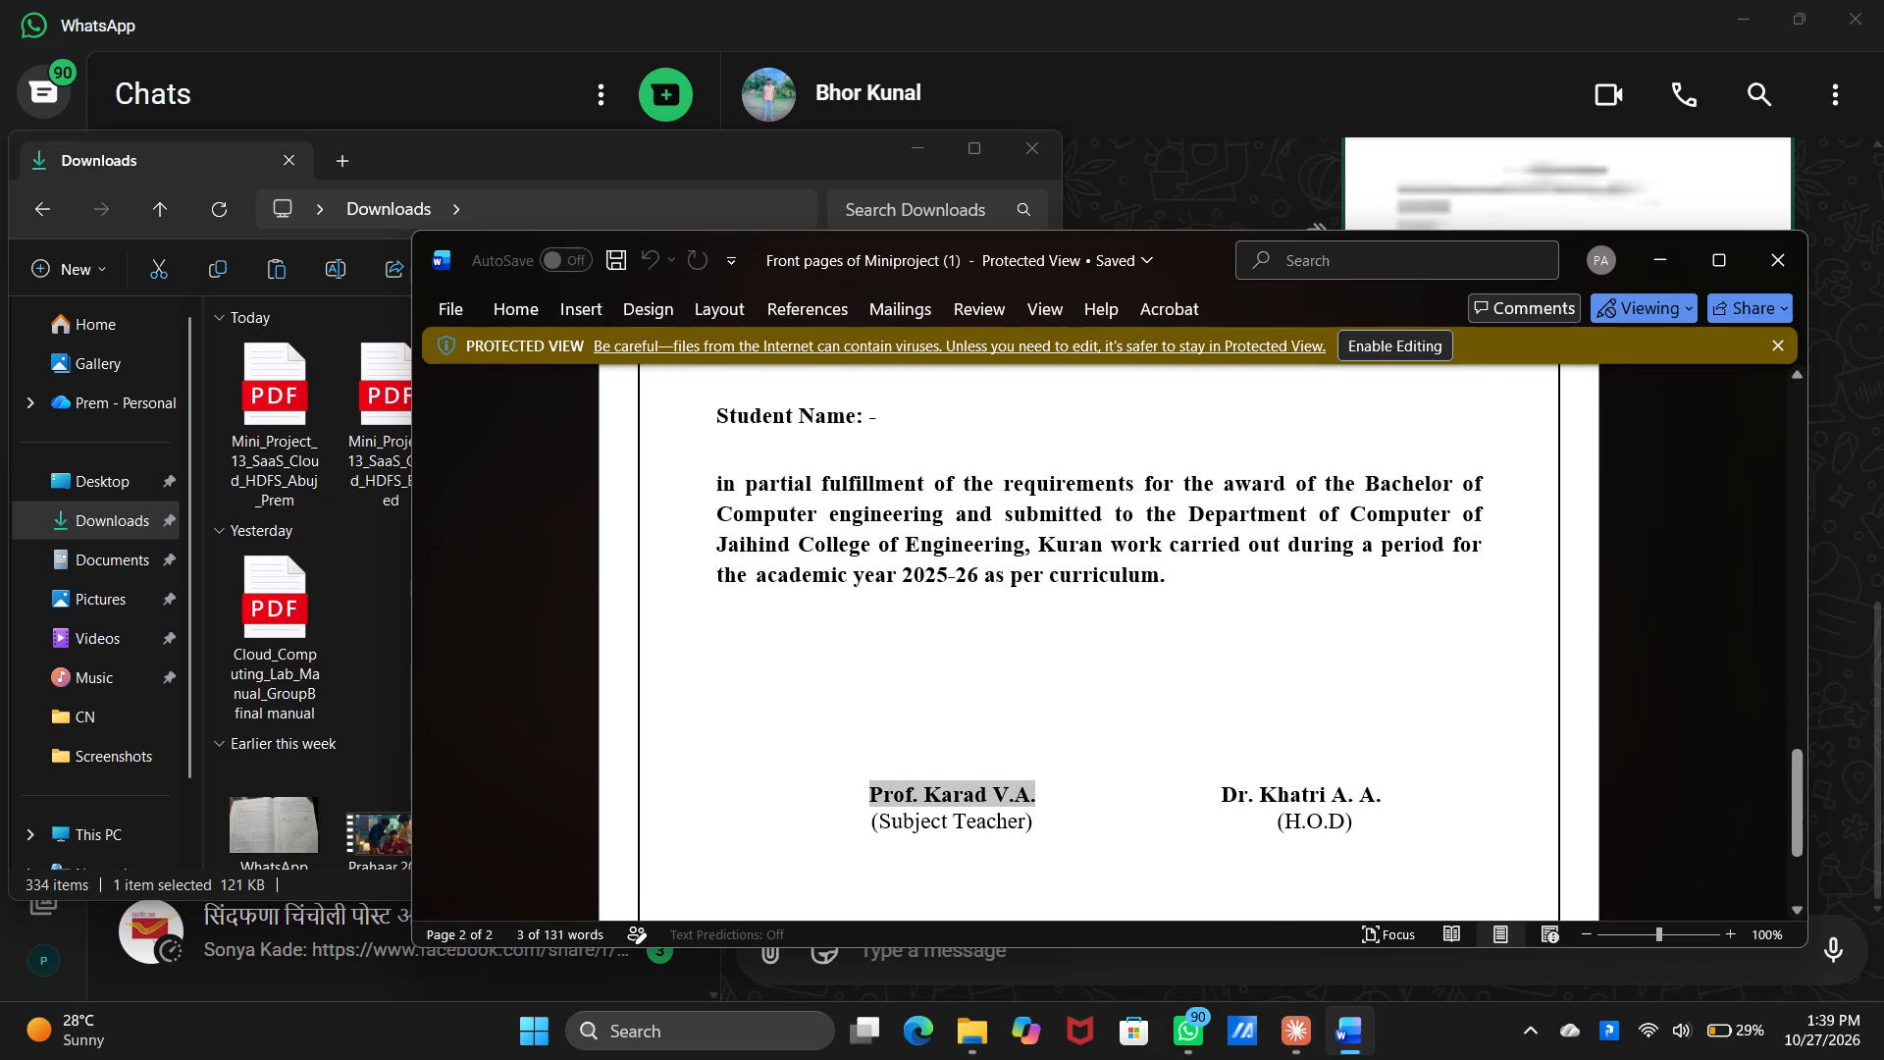
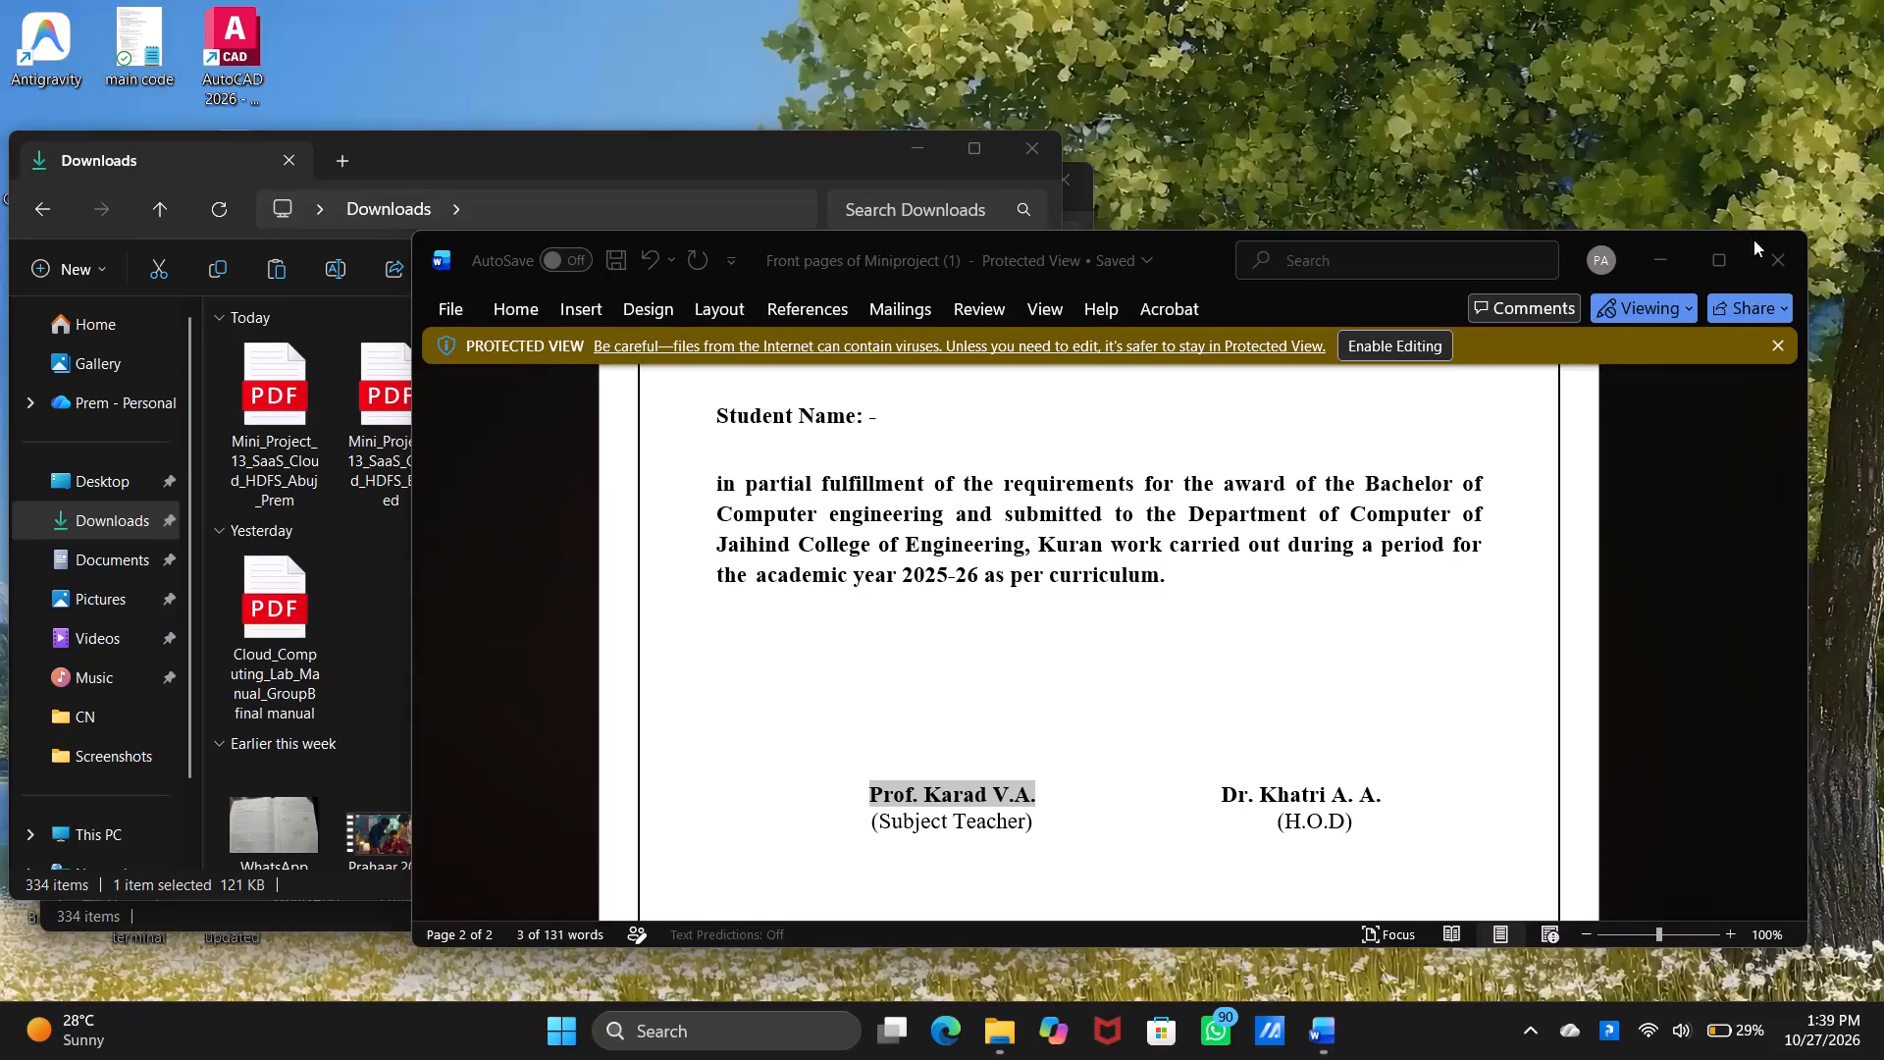
Close the mini project front pages document and both Downloads folder windows, leaving the desktop clear.
{"action": "left_click", "coordinate": [1768, 251]}
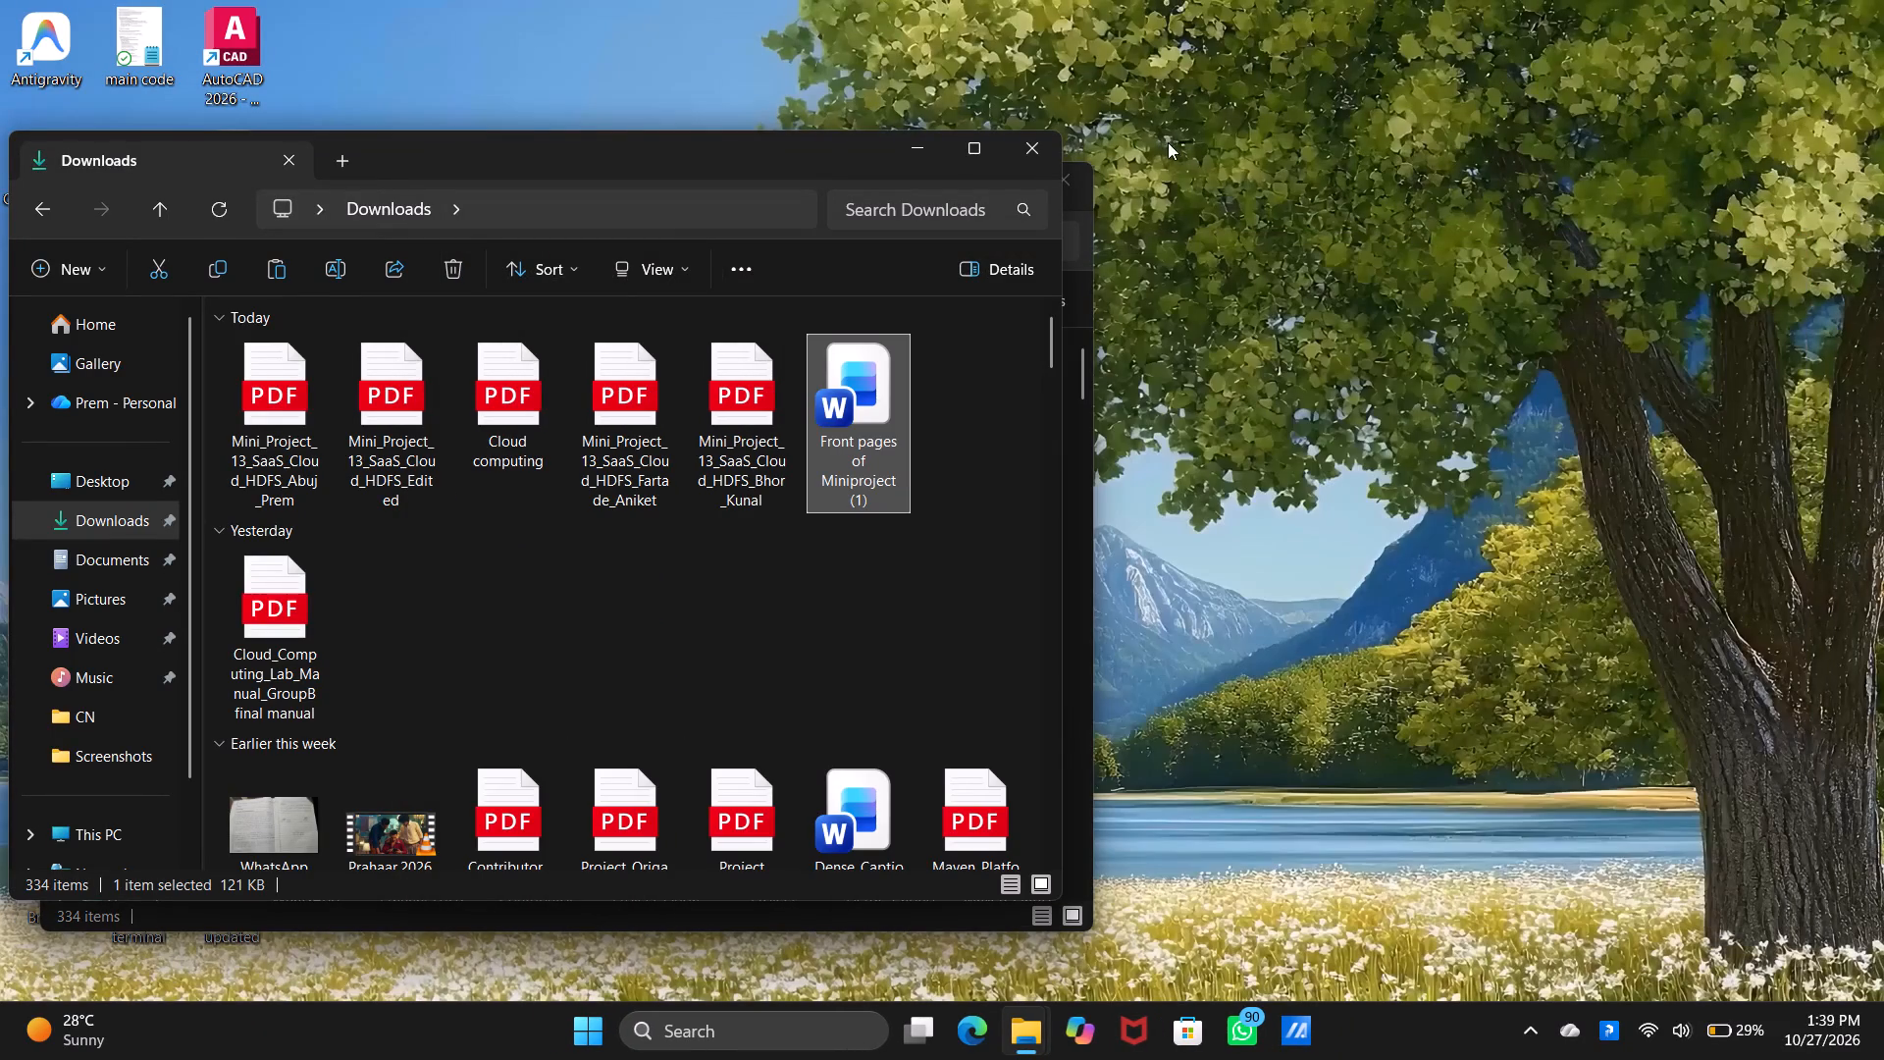
{"action": "left_click", "coordinate": [1036, 138]}
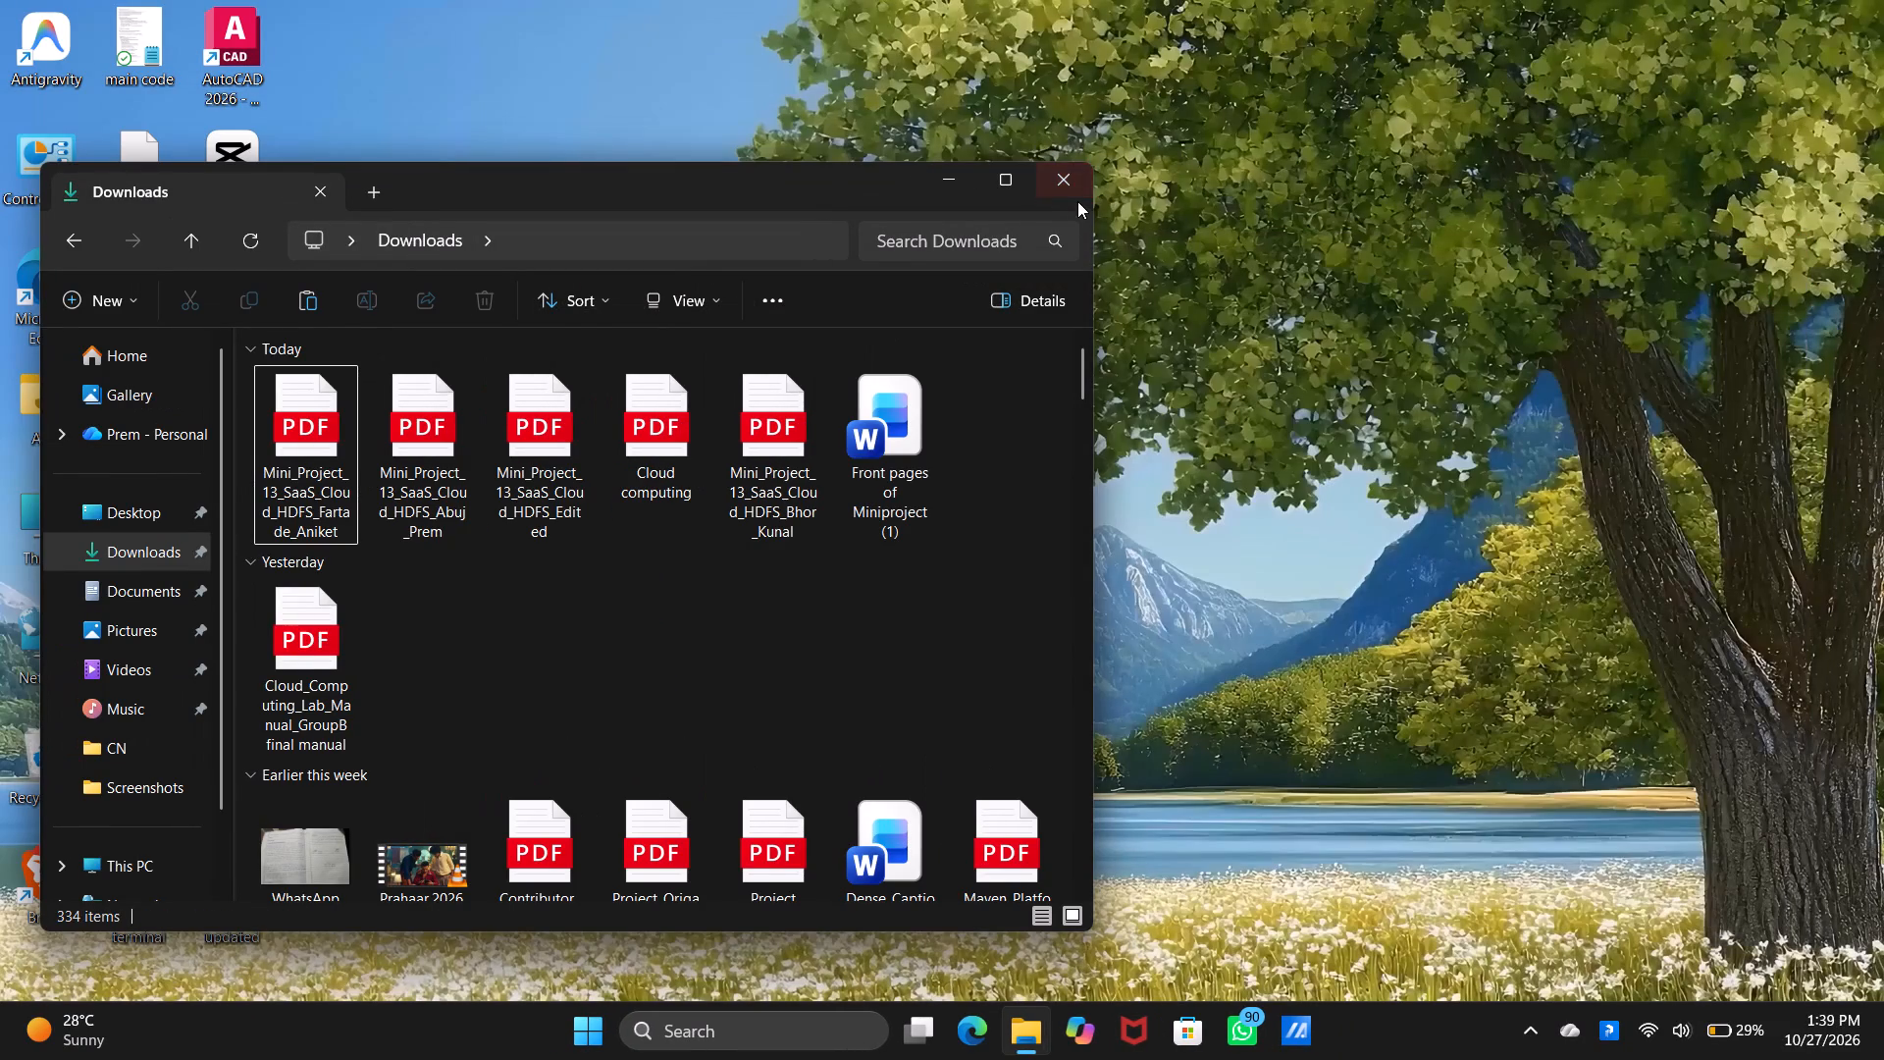
{"action": "left_click", "coordinate": [1064, 189]}
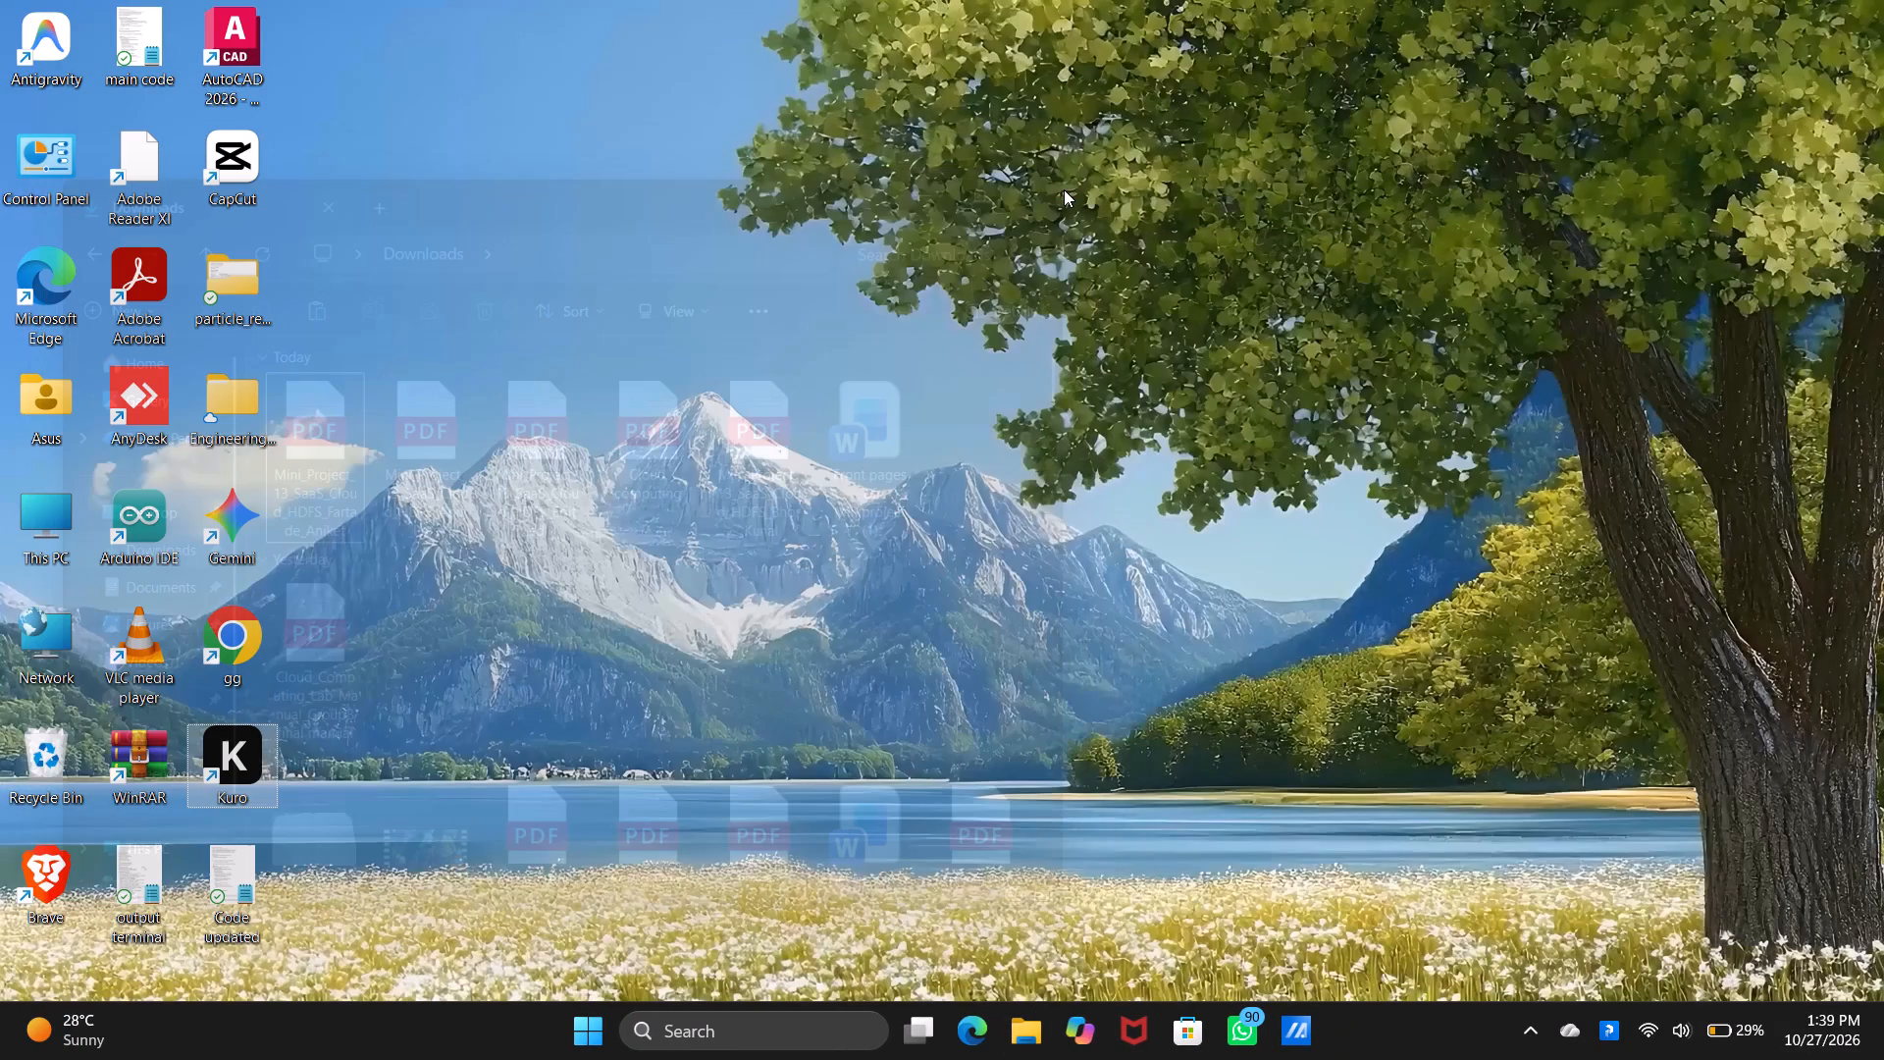
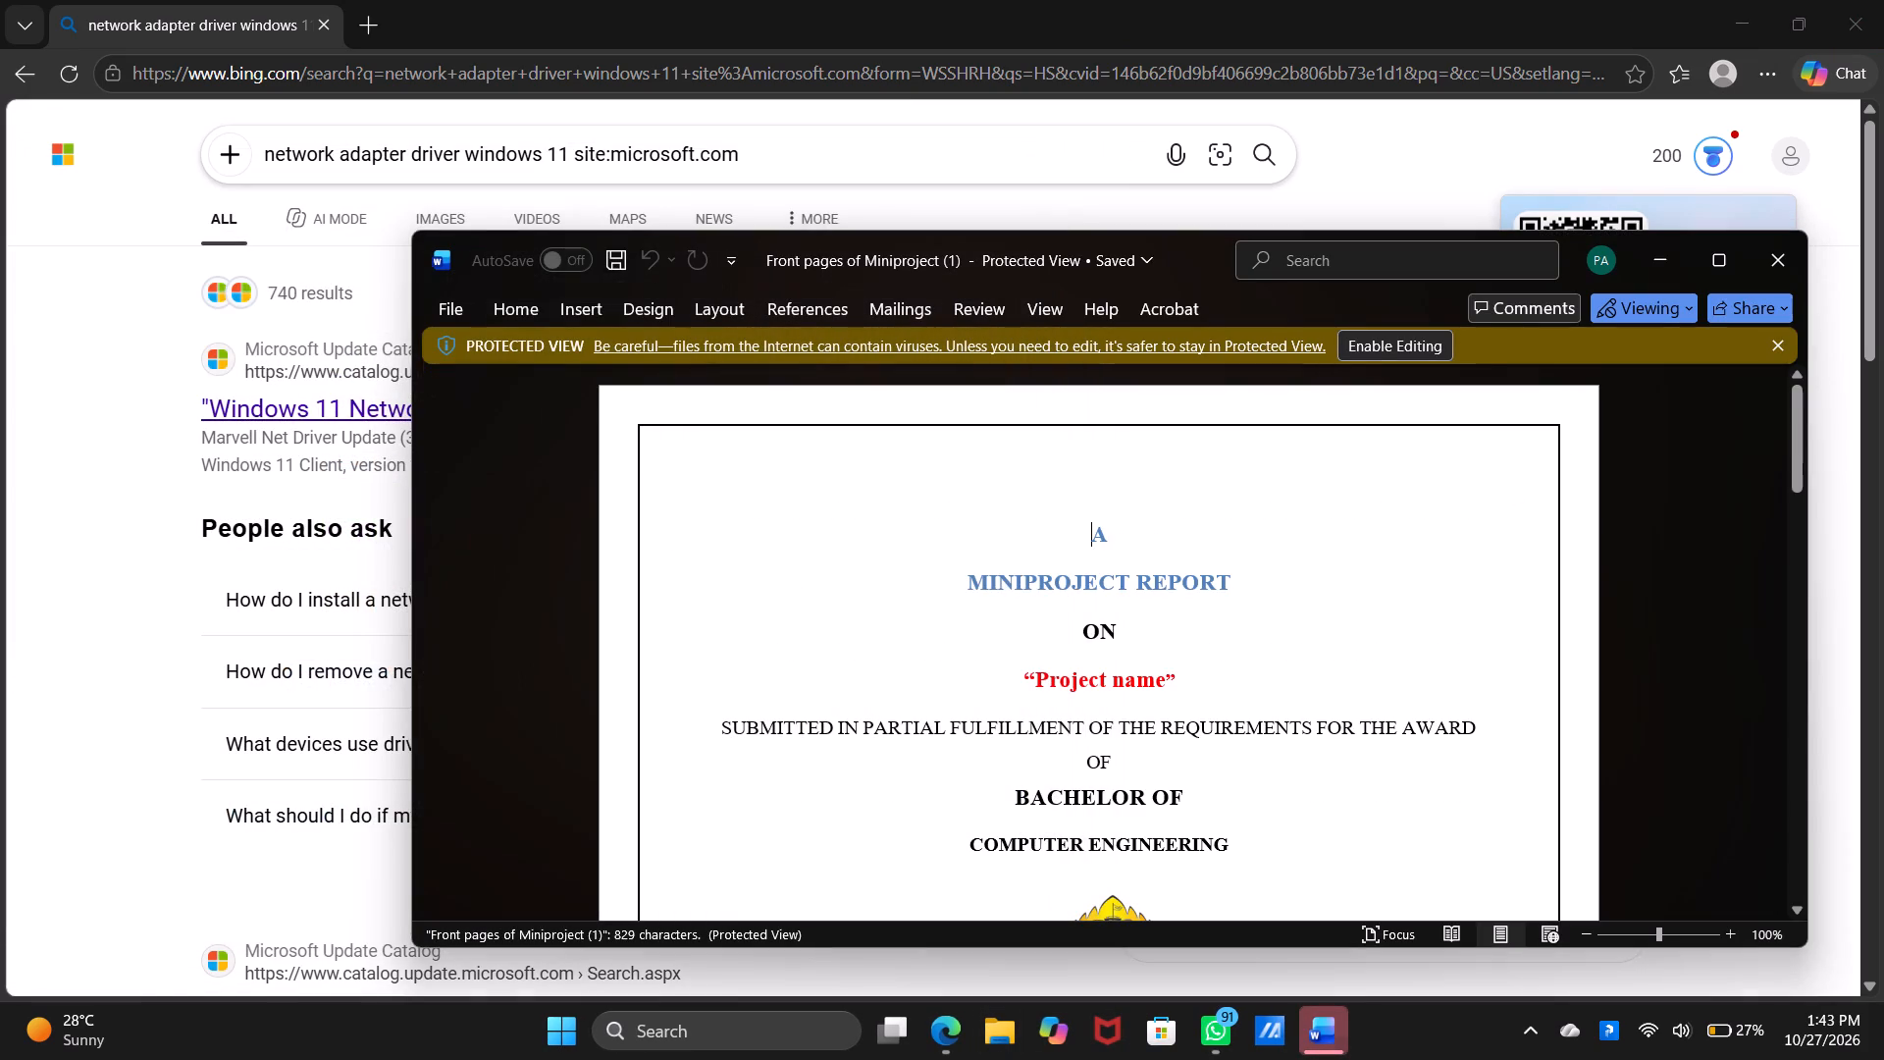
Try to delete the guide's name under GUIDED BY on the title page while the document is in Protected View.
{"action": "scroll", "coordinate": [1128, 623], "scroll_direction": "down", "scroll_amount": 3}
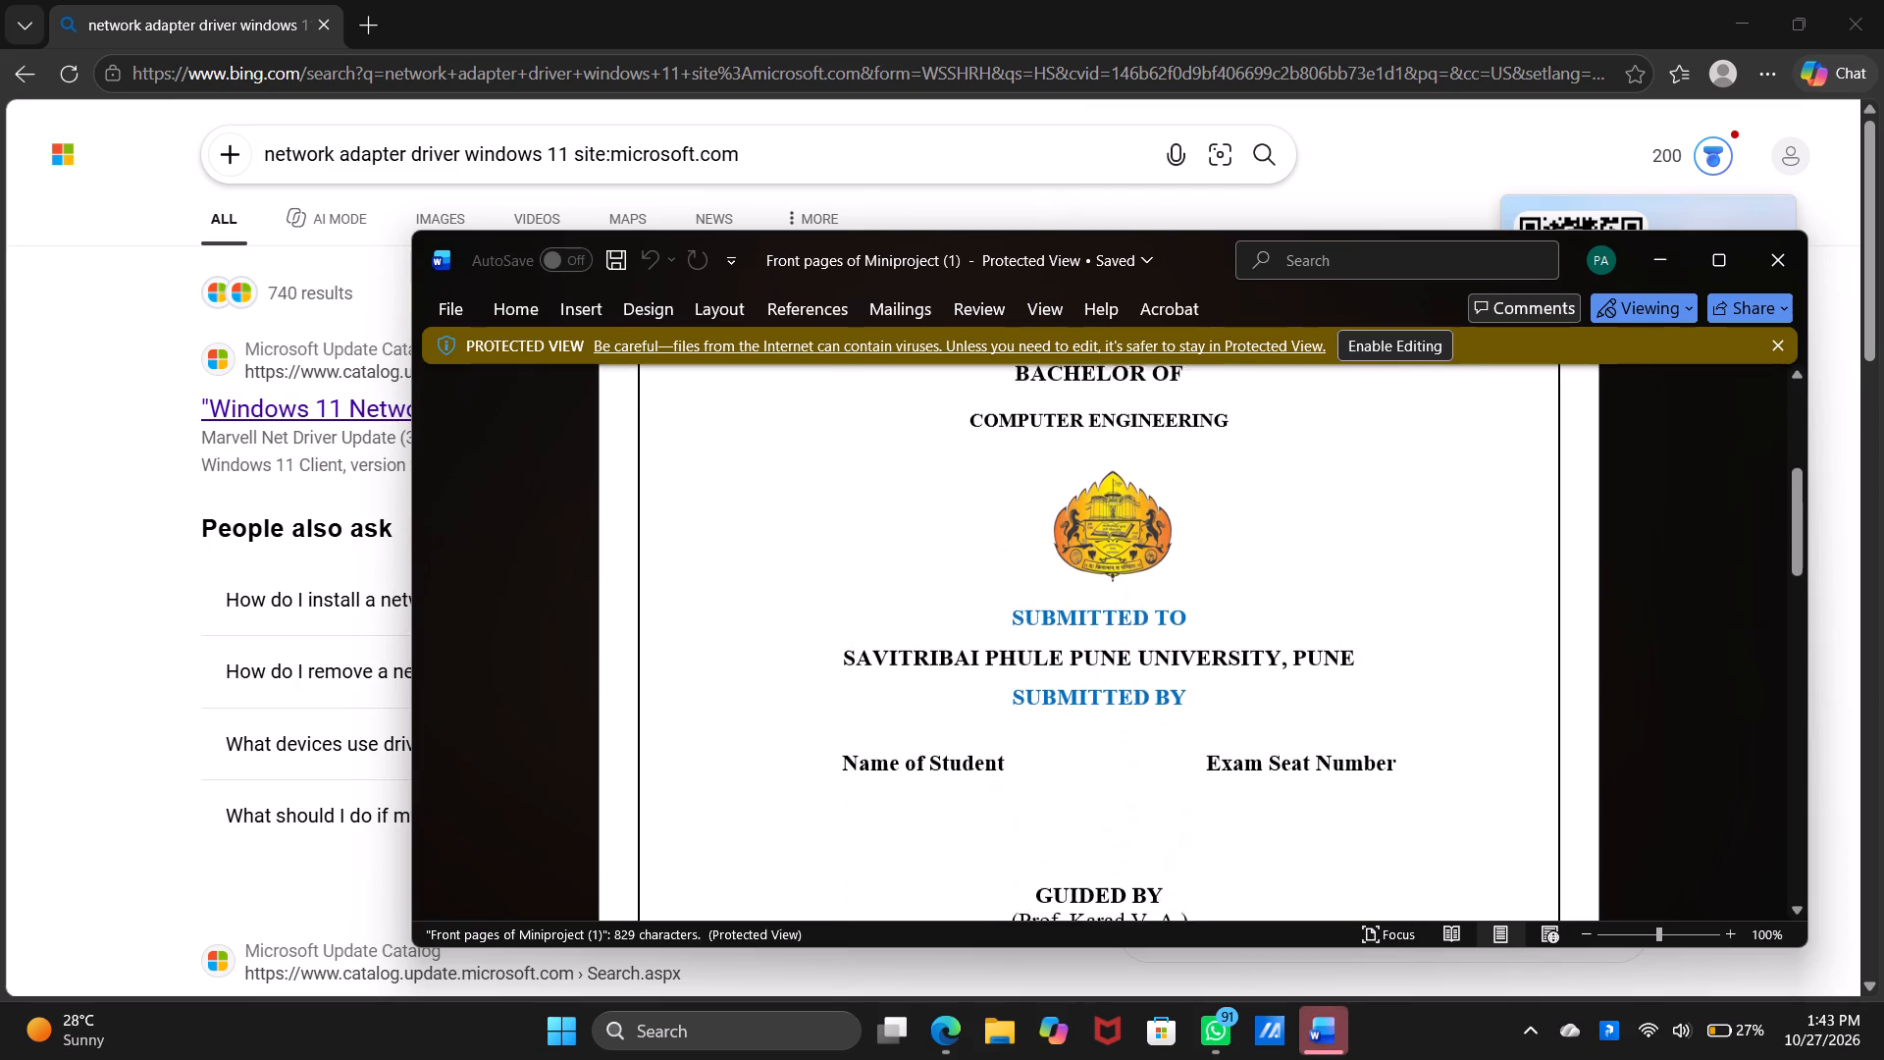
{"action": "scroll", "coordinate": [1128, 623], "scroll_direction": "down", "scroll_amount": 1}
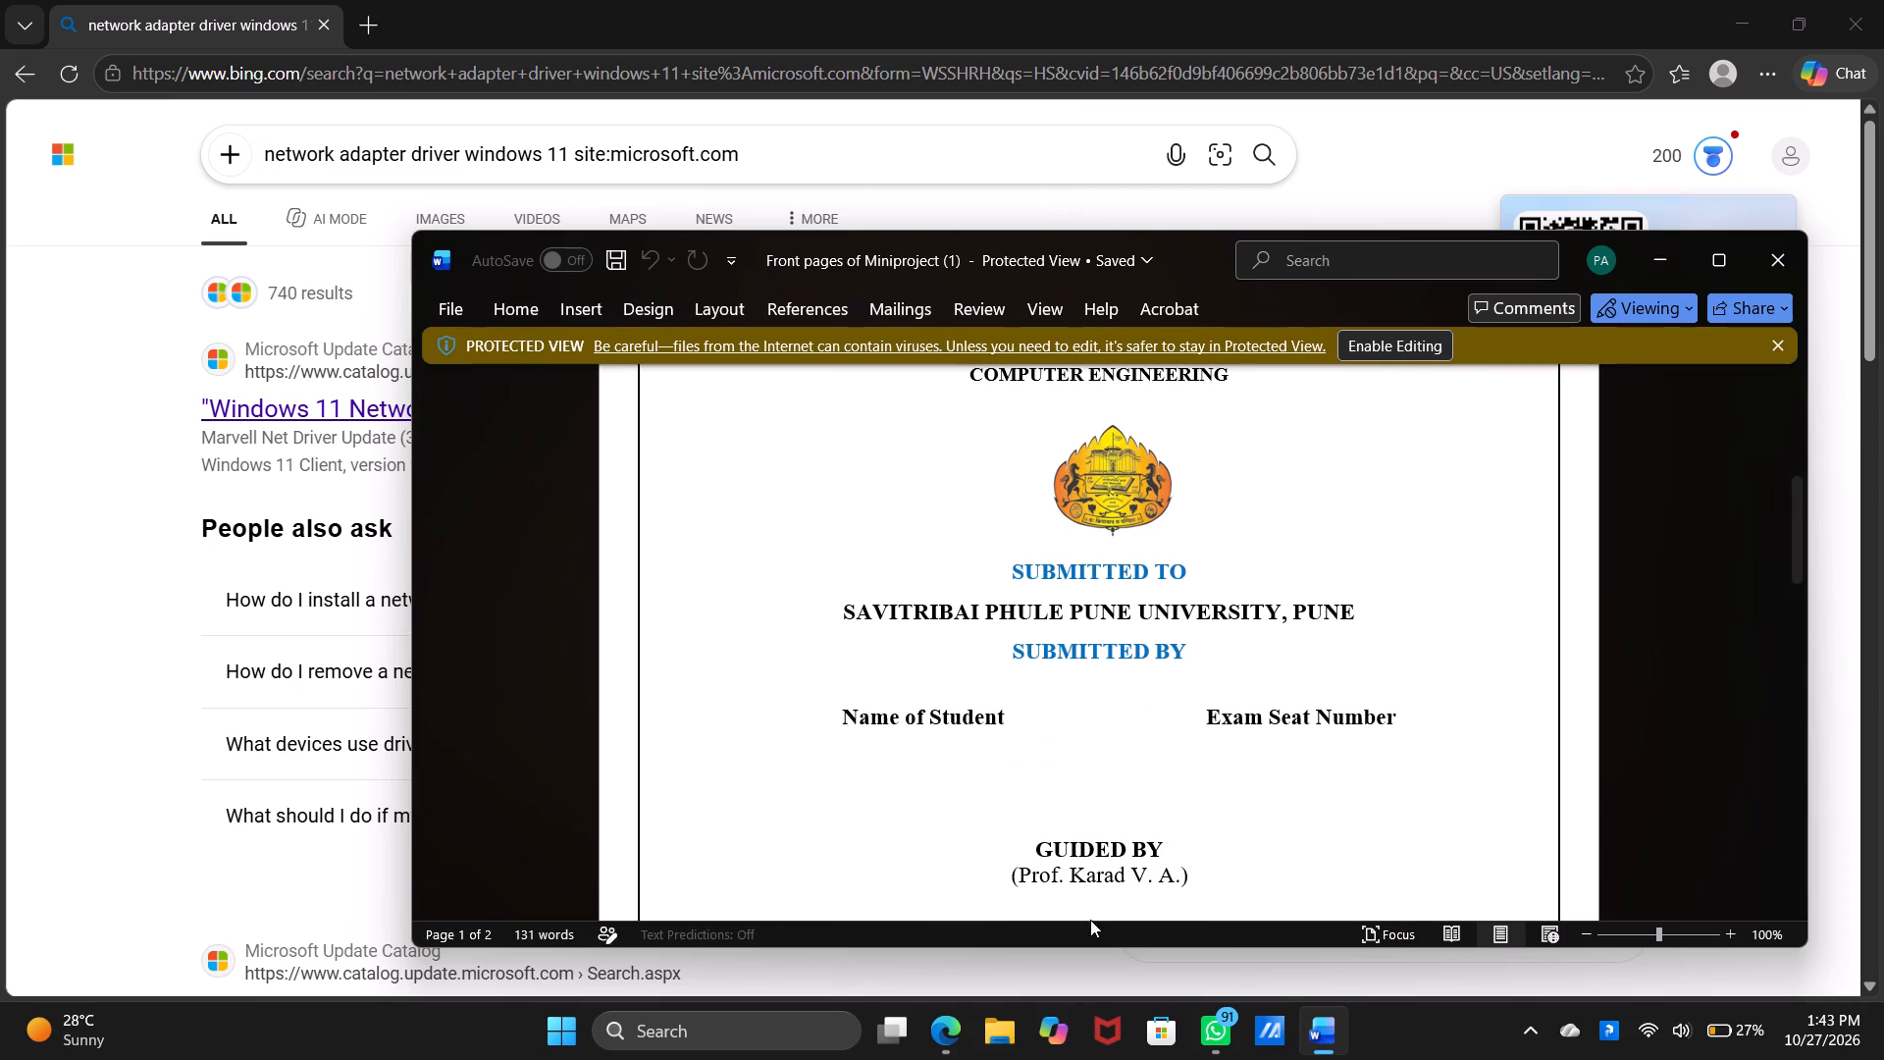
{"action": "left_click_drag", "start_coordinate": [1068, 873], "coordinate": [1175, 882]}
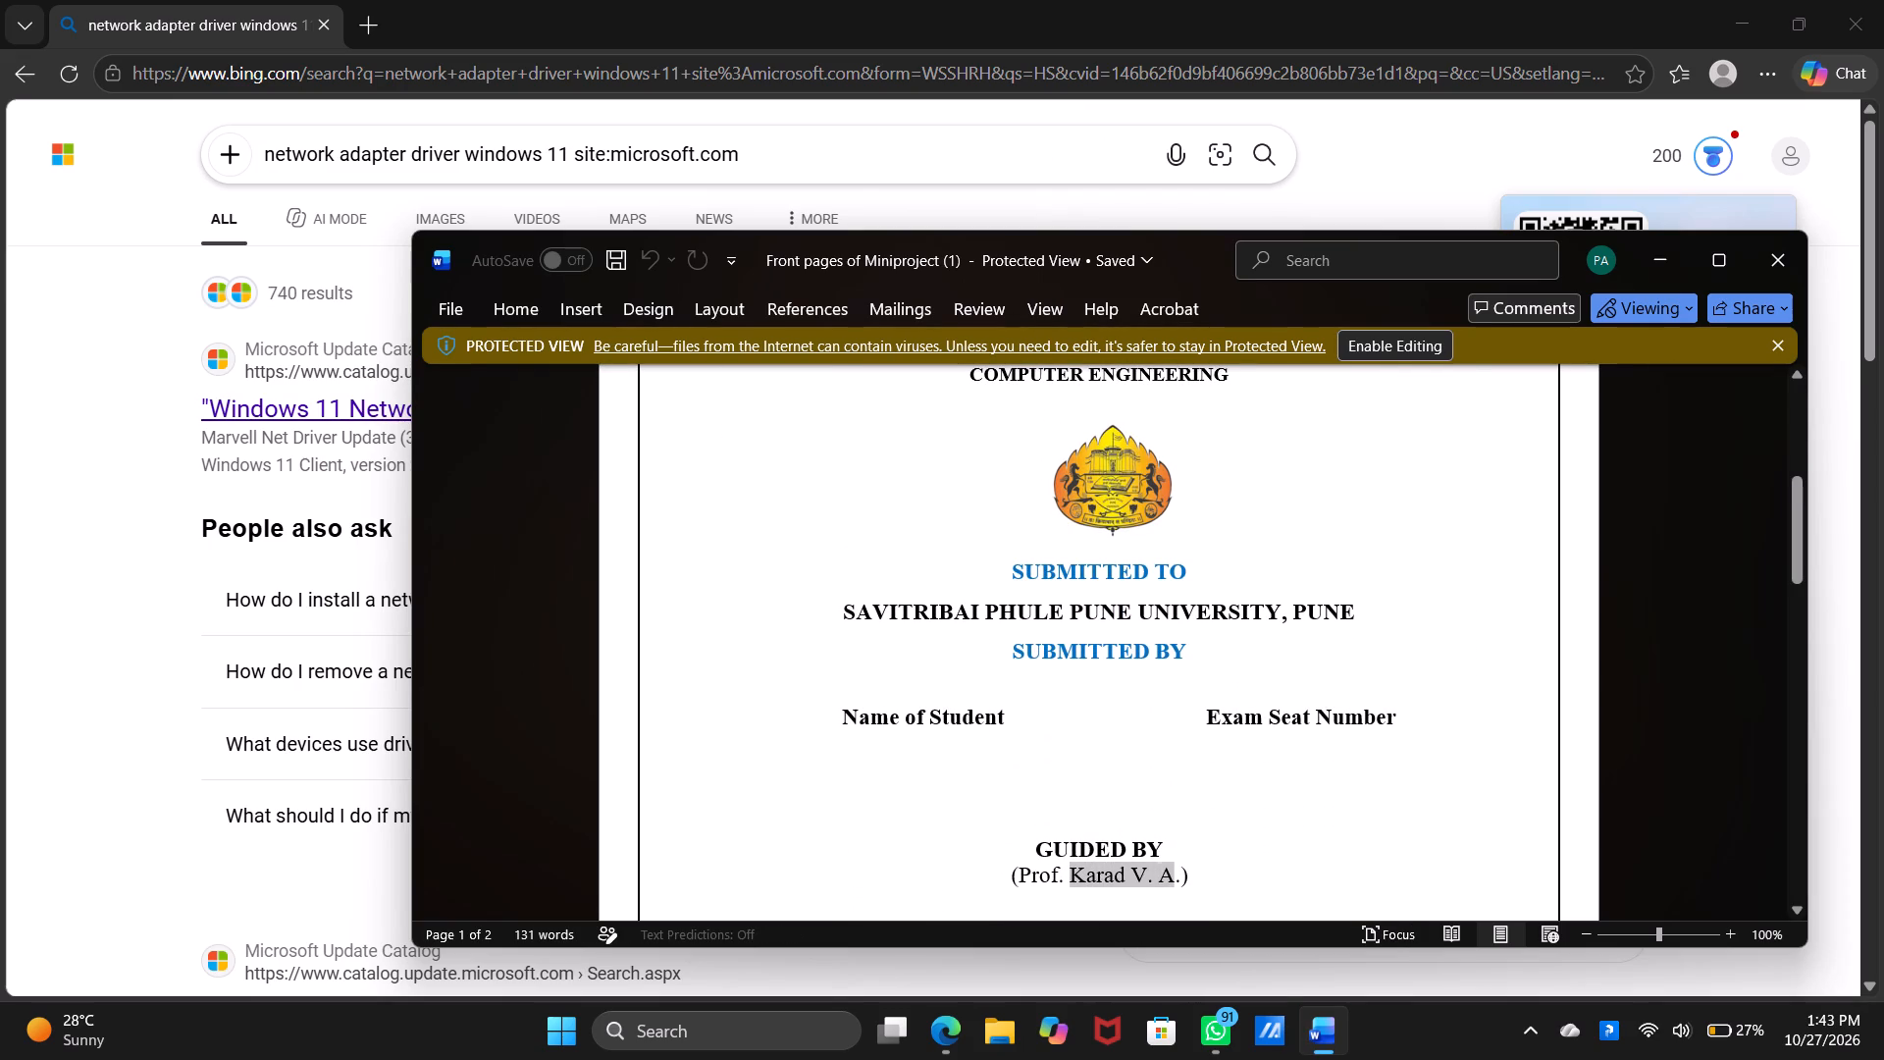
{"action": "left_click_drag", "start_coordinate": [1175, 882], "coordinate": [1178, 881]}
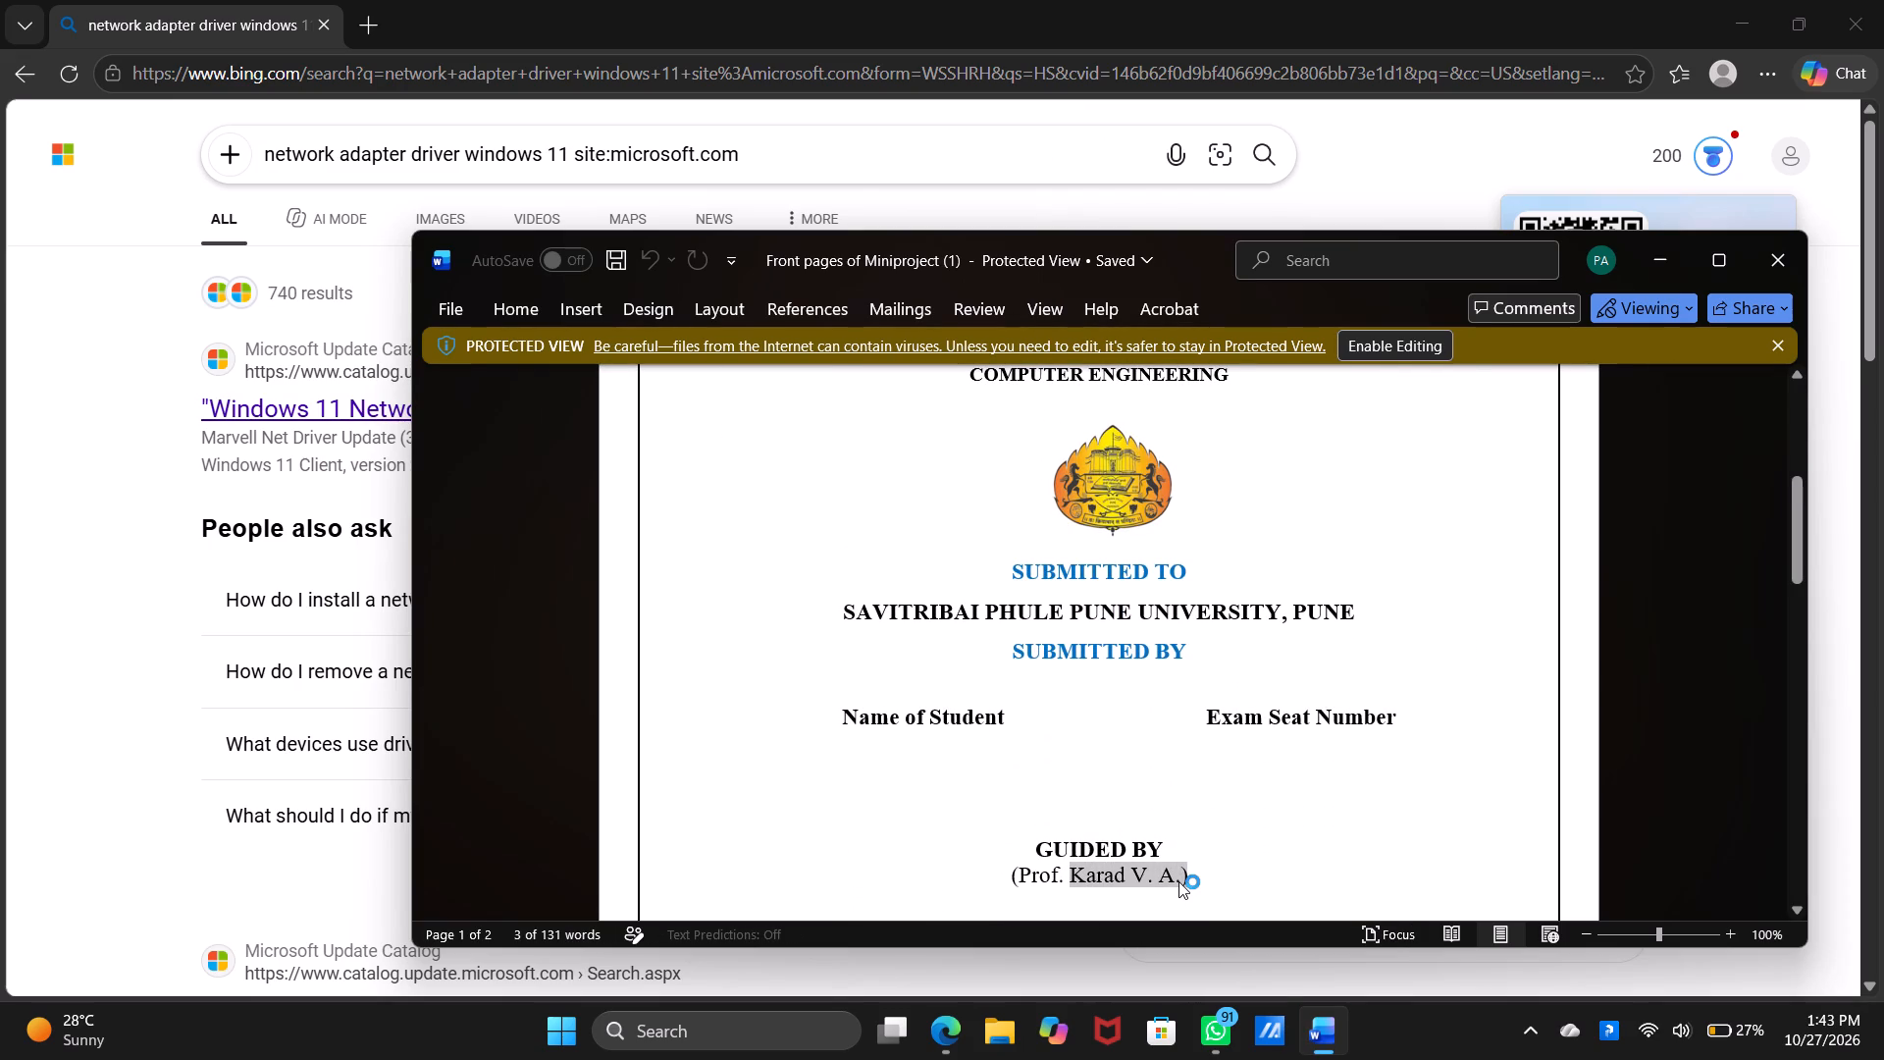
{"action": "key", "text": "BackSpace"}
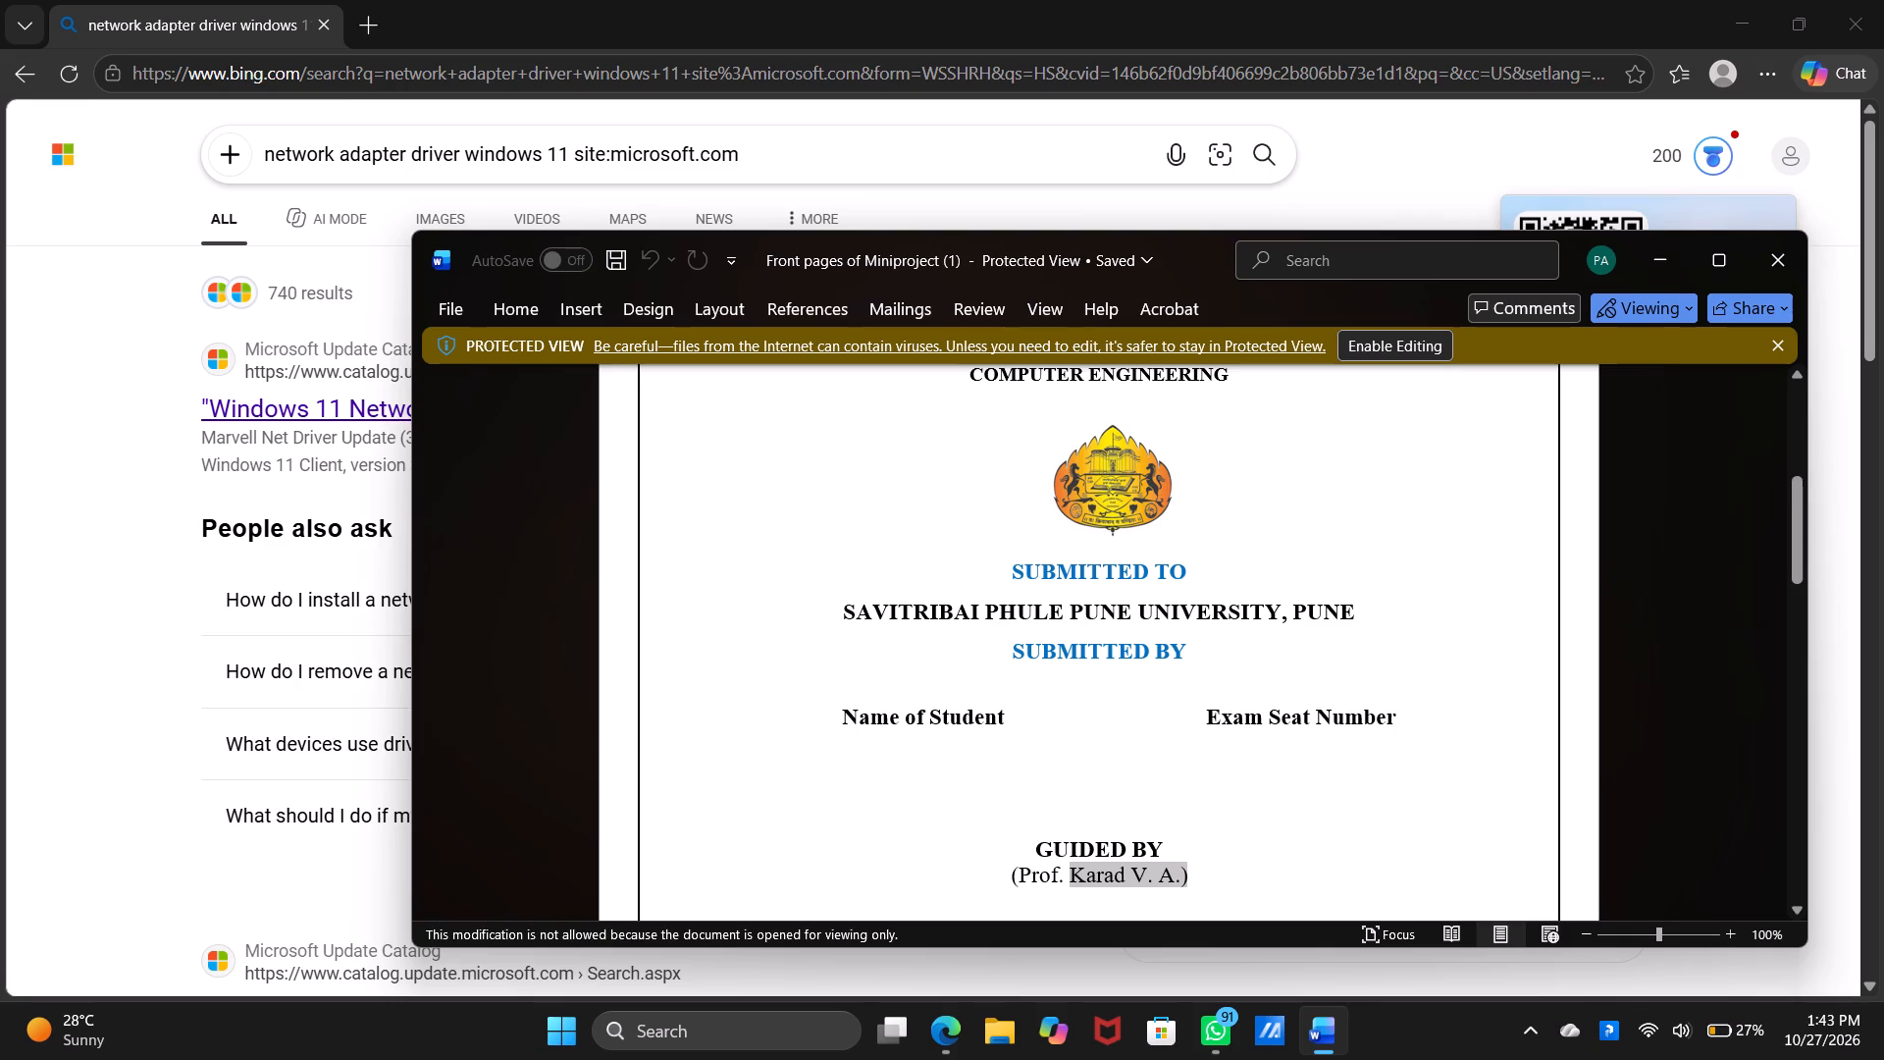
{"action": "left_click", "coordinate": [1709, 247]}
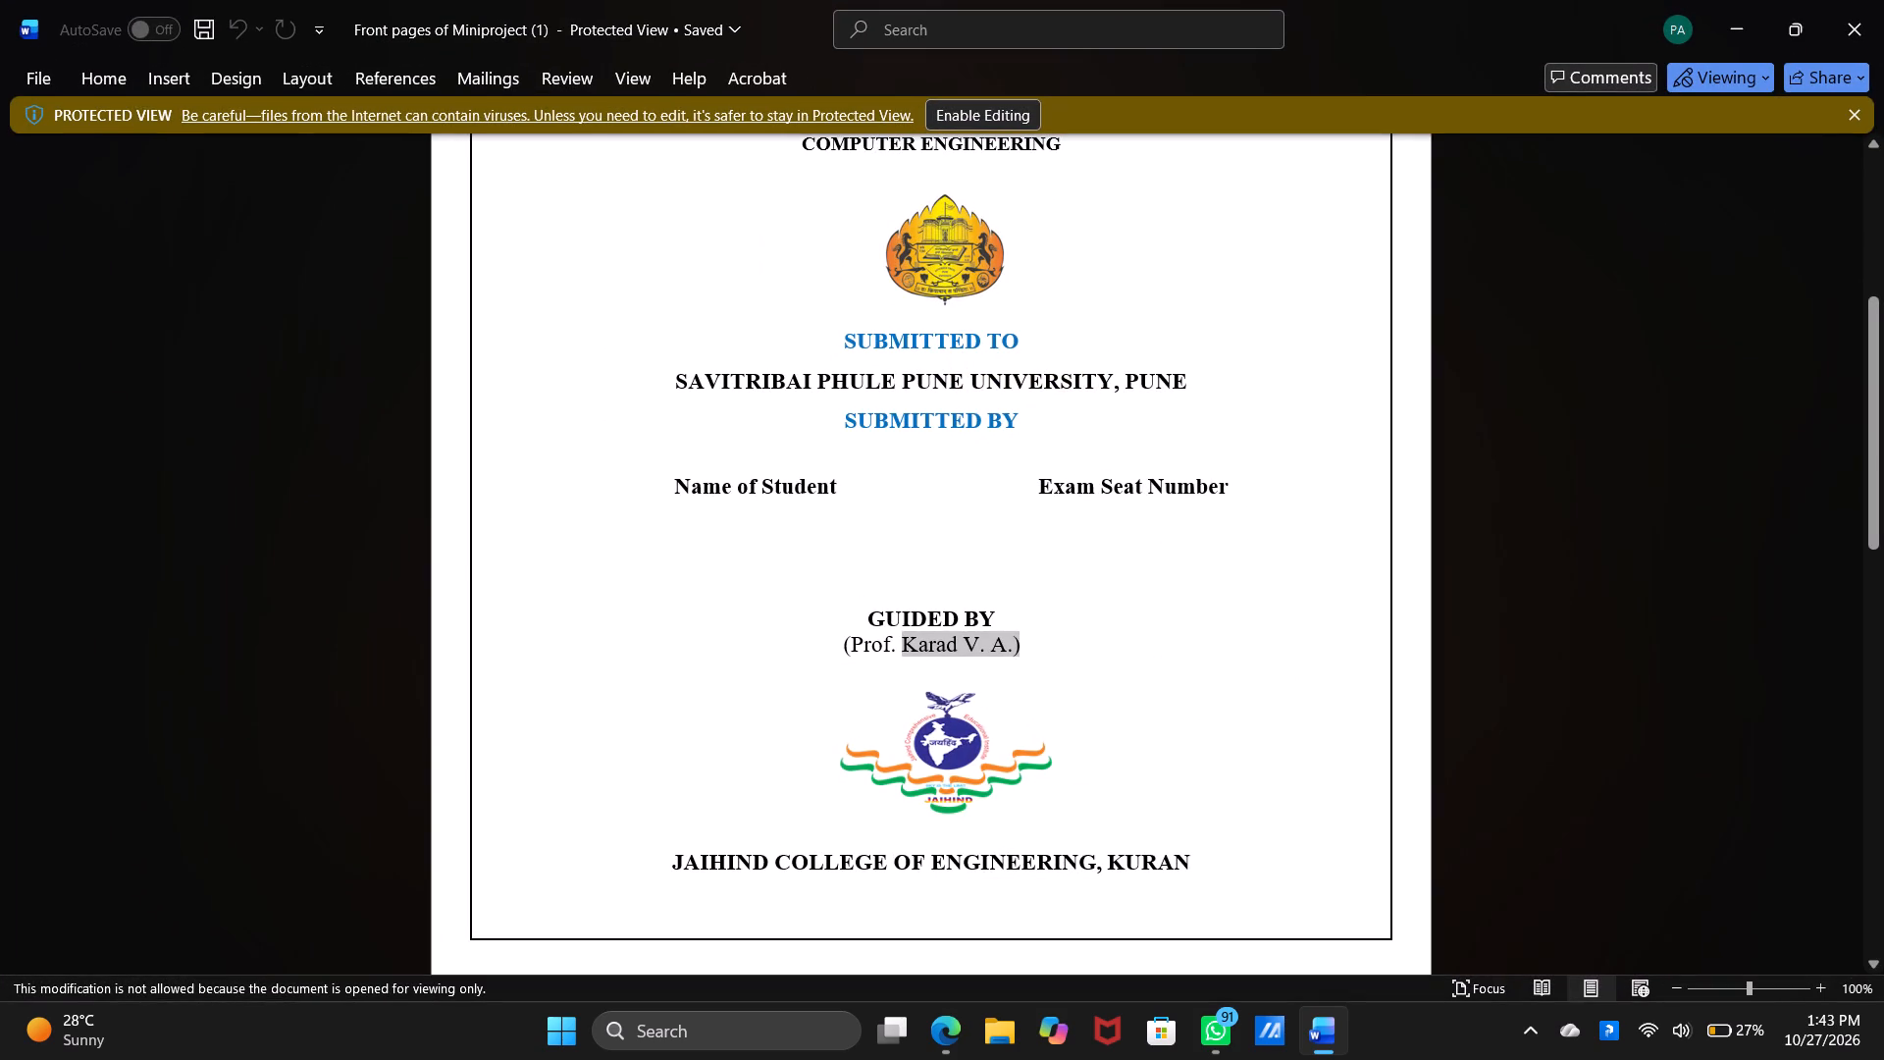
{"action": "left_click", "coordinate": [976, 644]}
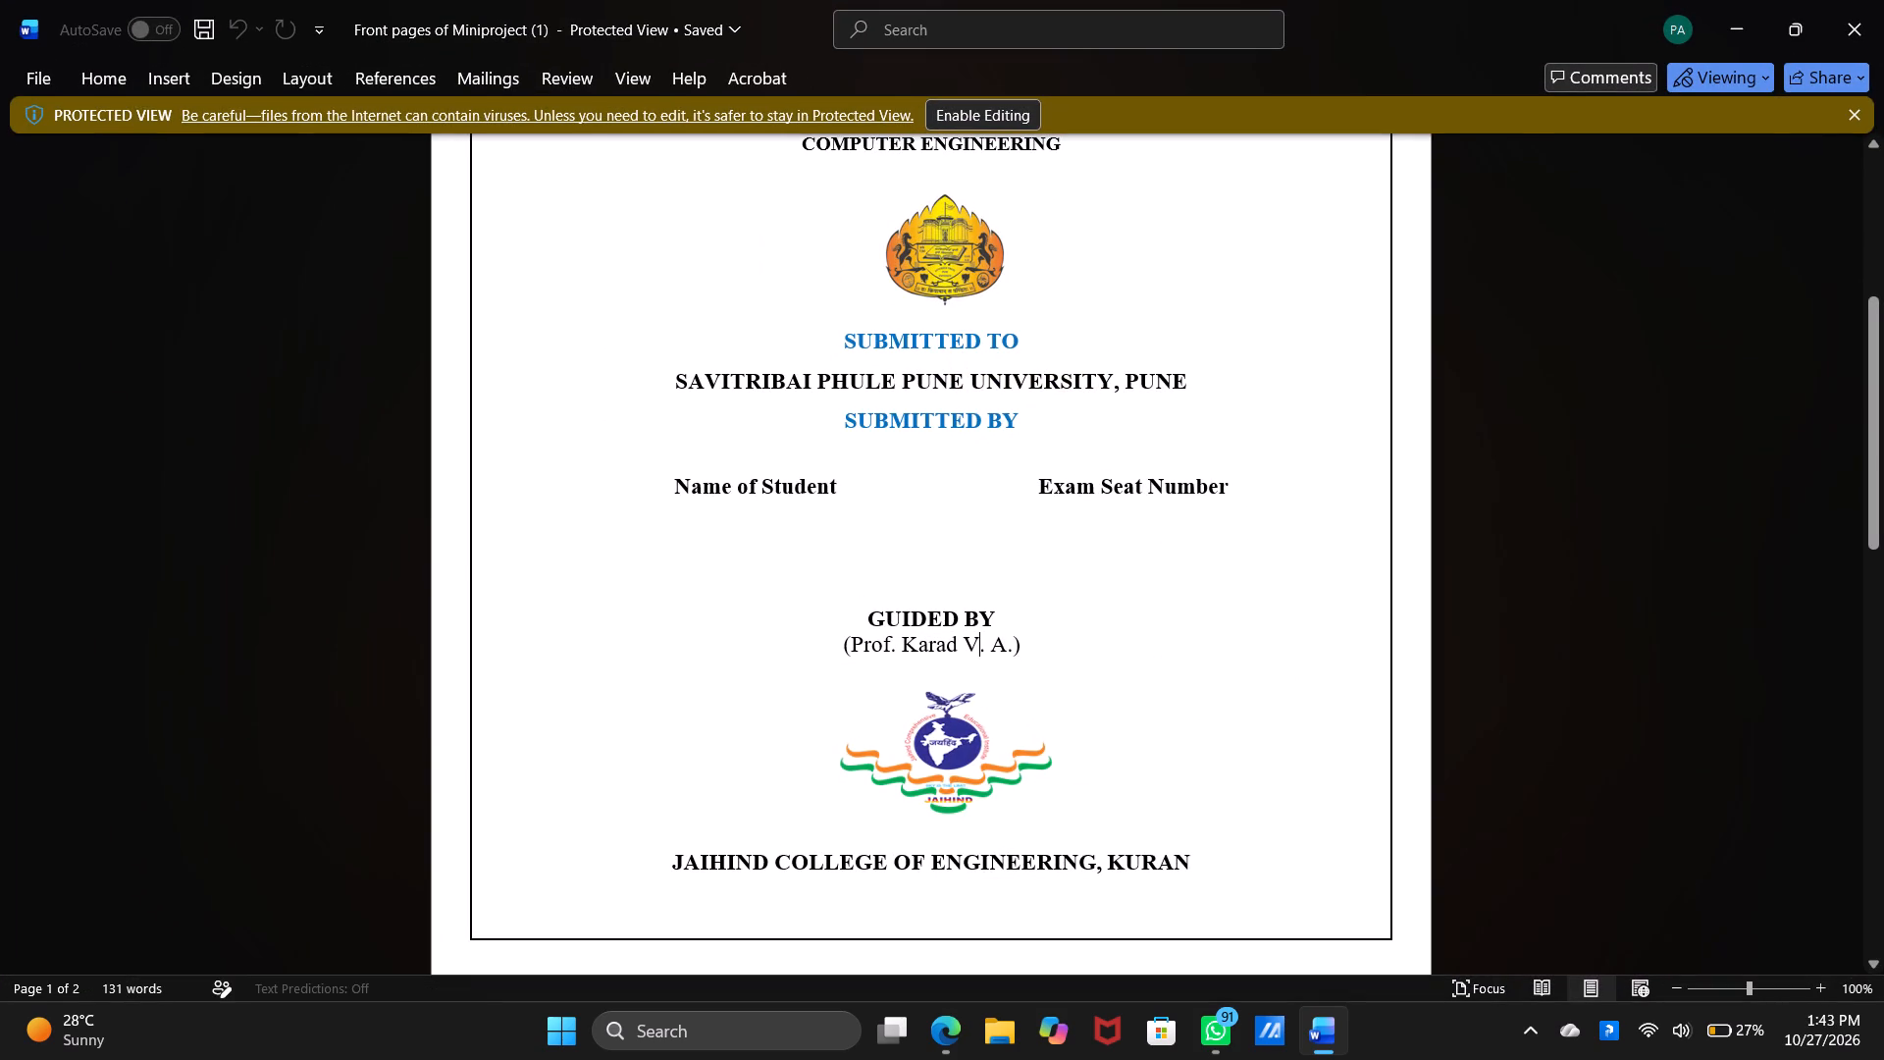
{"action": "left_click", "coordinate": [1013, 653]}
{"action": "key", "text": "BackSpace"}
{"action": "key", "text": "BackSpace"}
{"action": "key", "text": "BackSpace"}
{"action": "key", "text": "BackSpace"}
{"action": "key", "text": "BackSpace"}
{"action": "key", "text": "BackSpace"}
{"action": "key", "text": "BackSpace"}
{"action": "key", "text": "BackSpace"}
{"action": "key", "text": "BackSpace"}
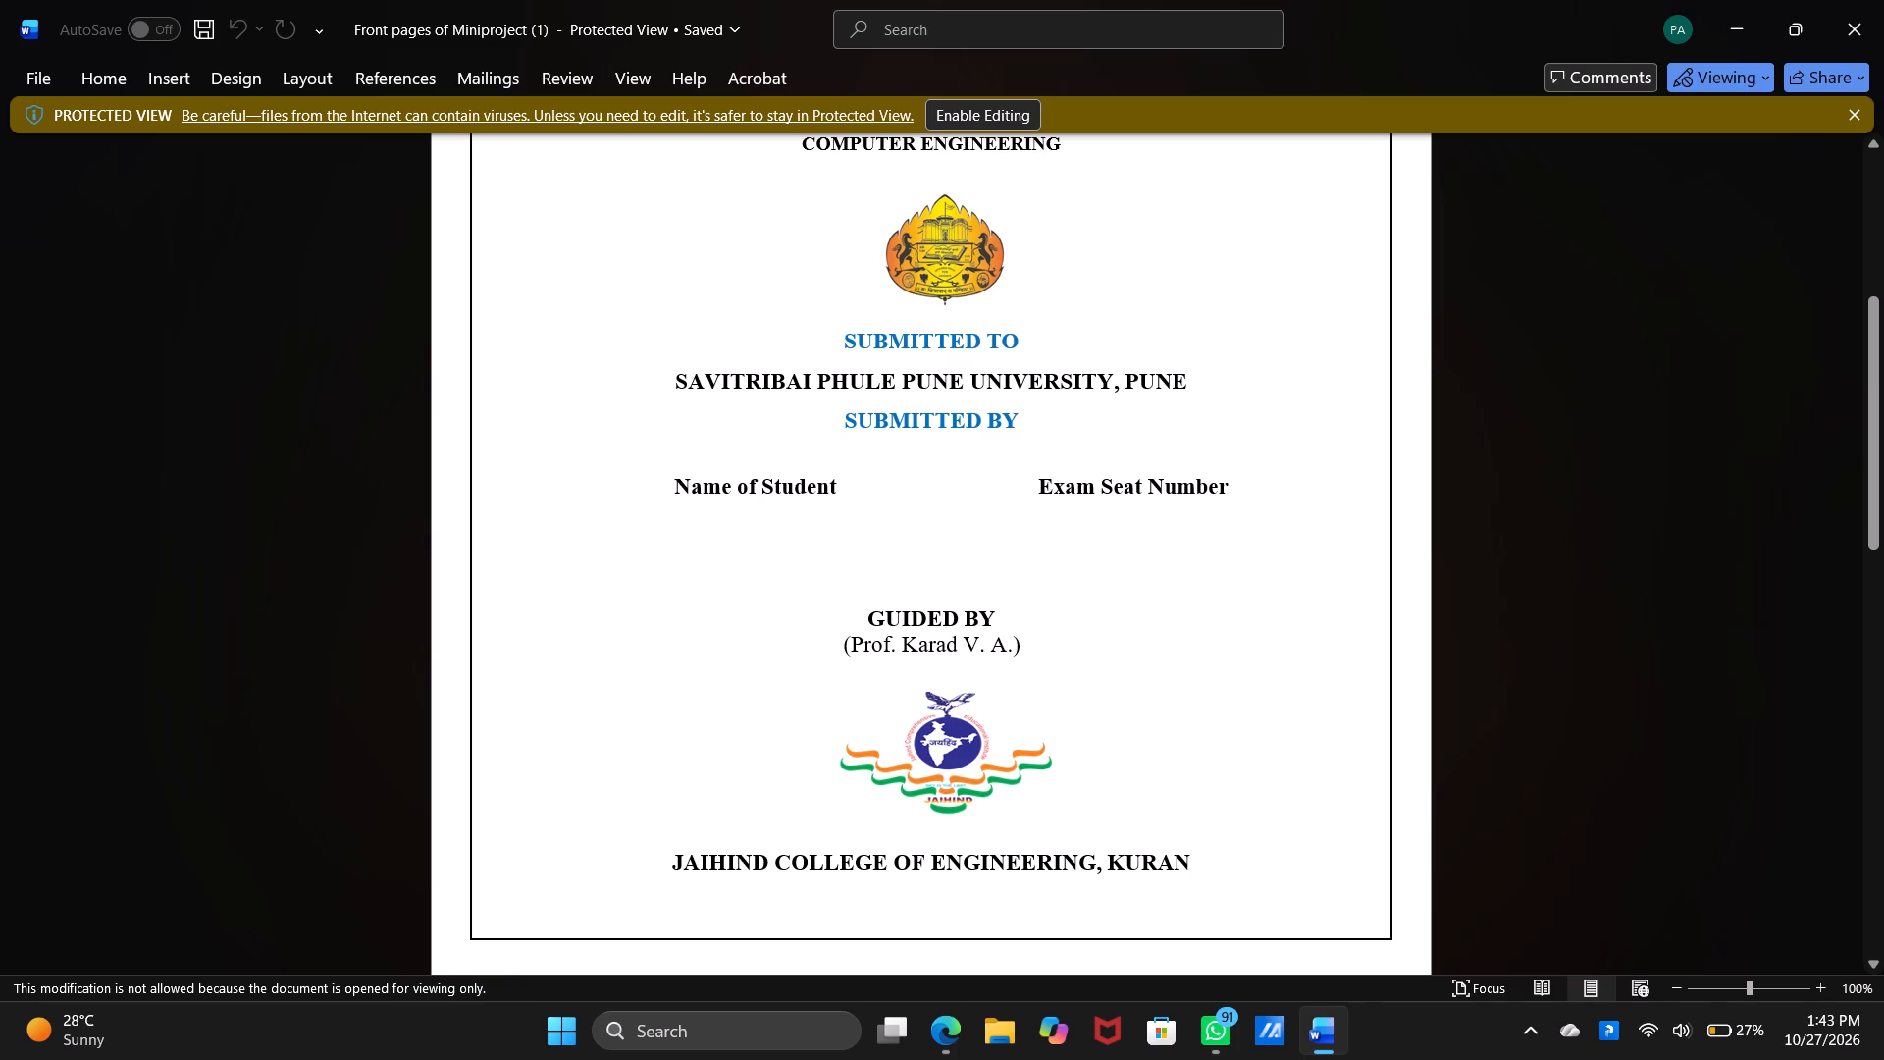
Enable editing for the protected front pages document.
{"action": "left_click", "coordinate": [1020, 108]}
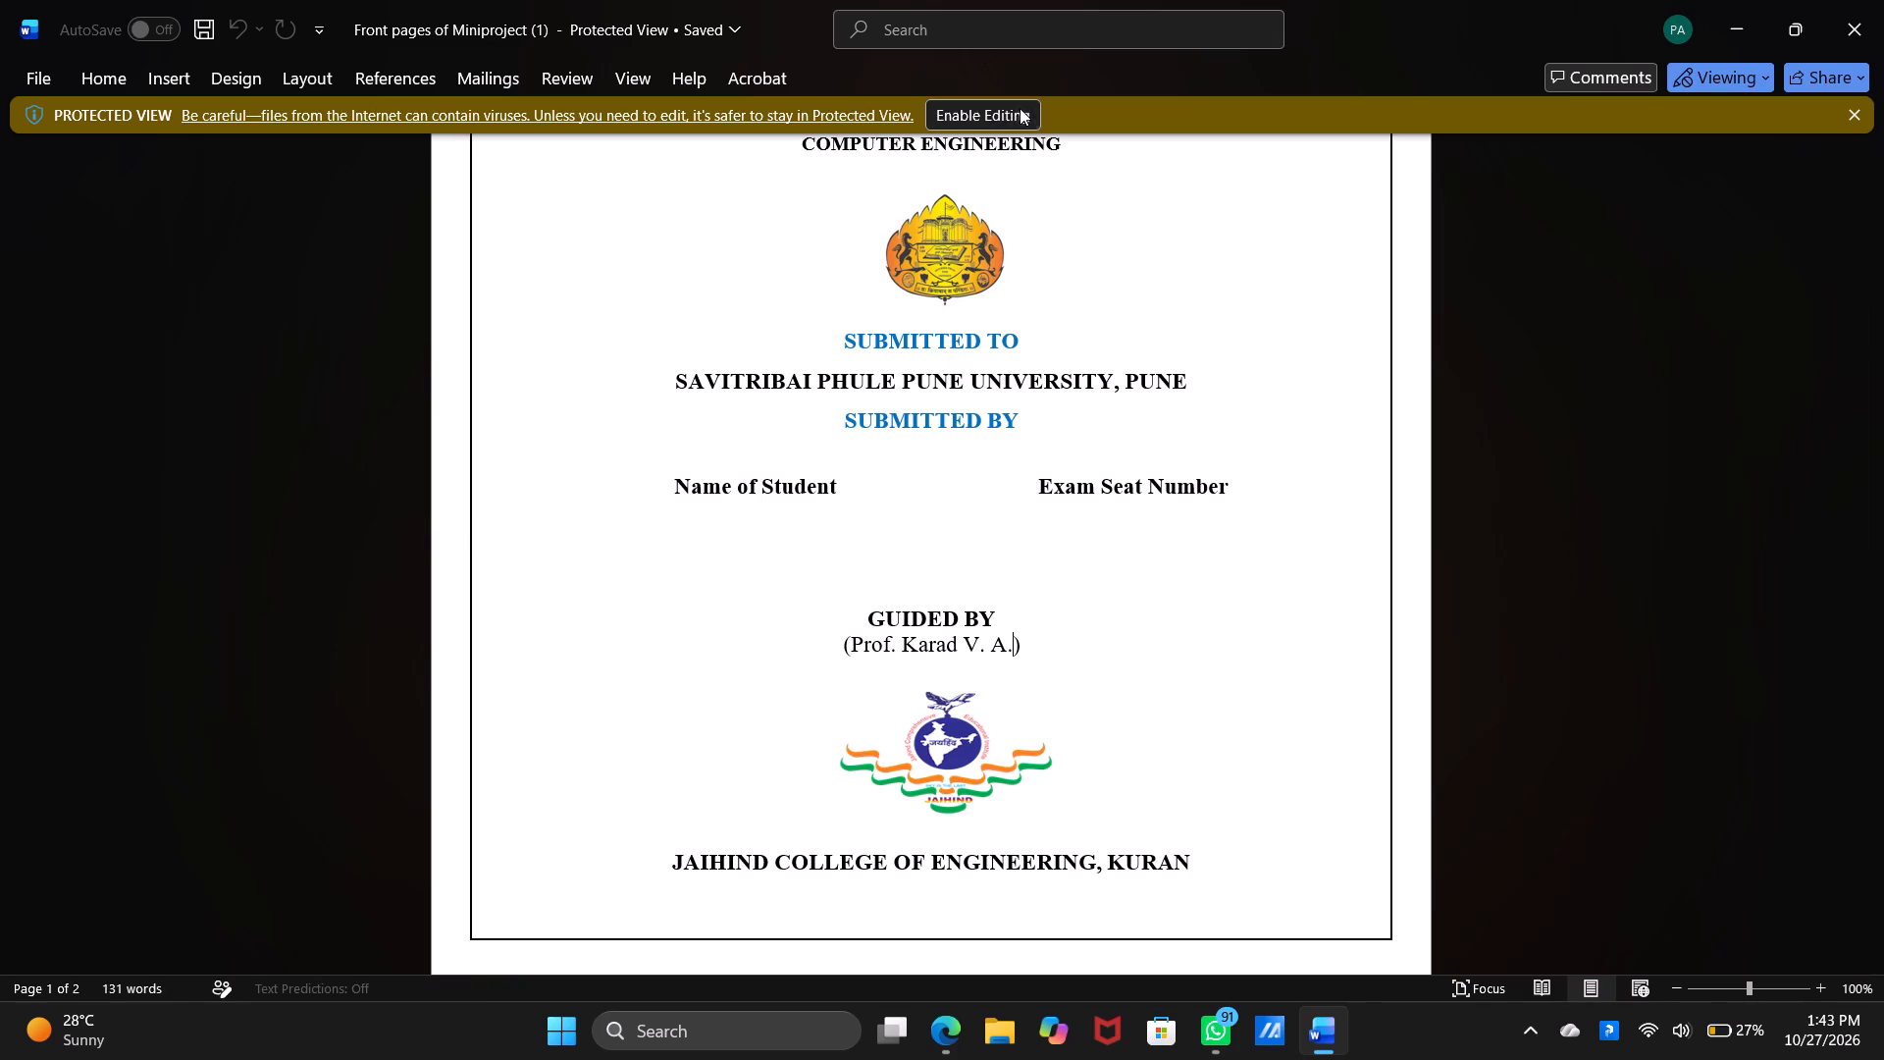
Add a colon and the student's full name after the "Name of Student" label on the title page.
{"action": "scroll", "coordinate": [1013, 674], "scroll_direction": "down", "scroll_amount": 1}
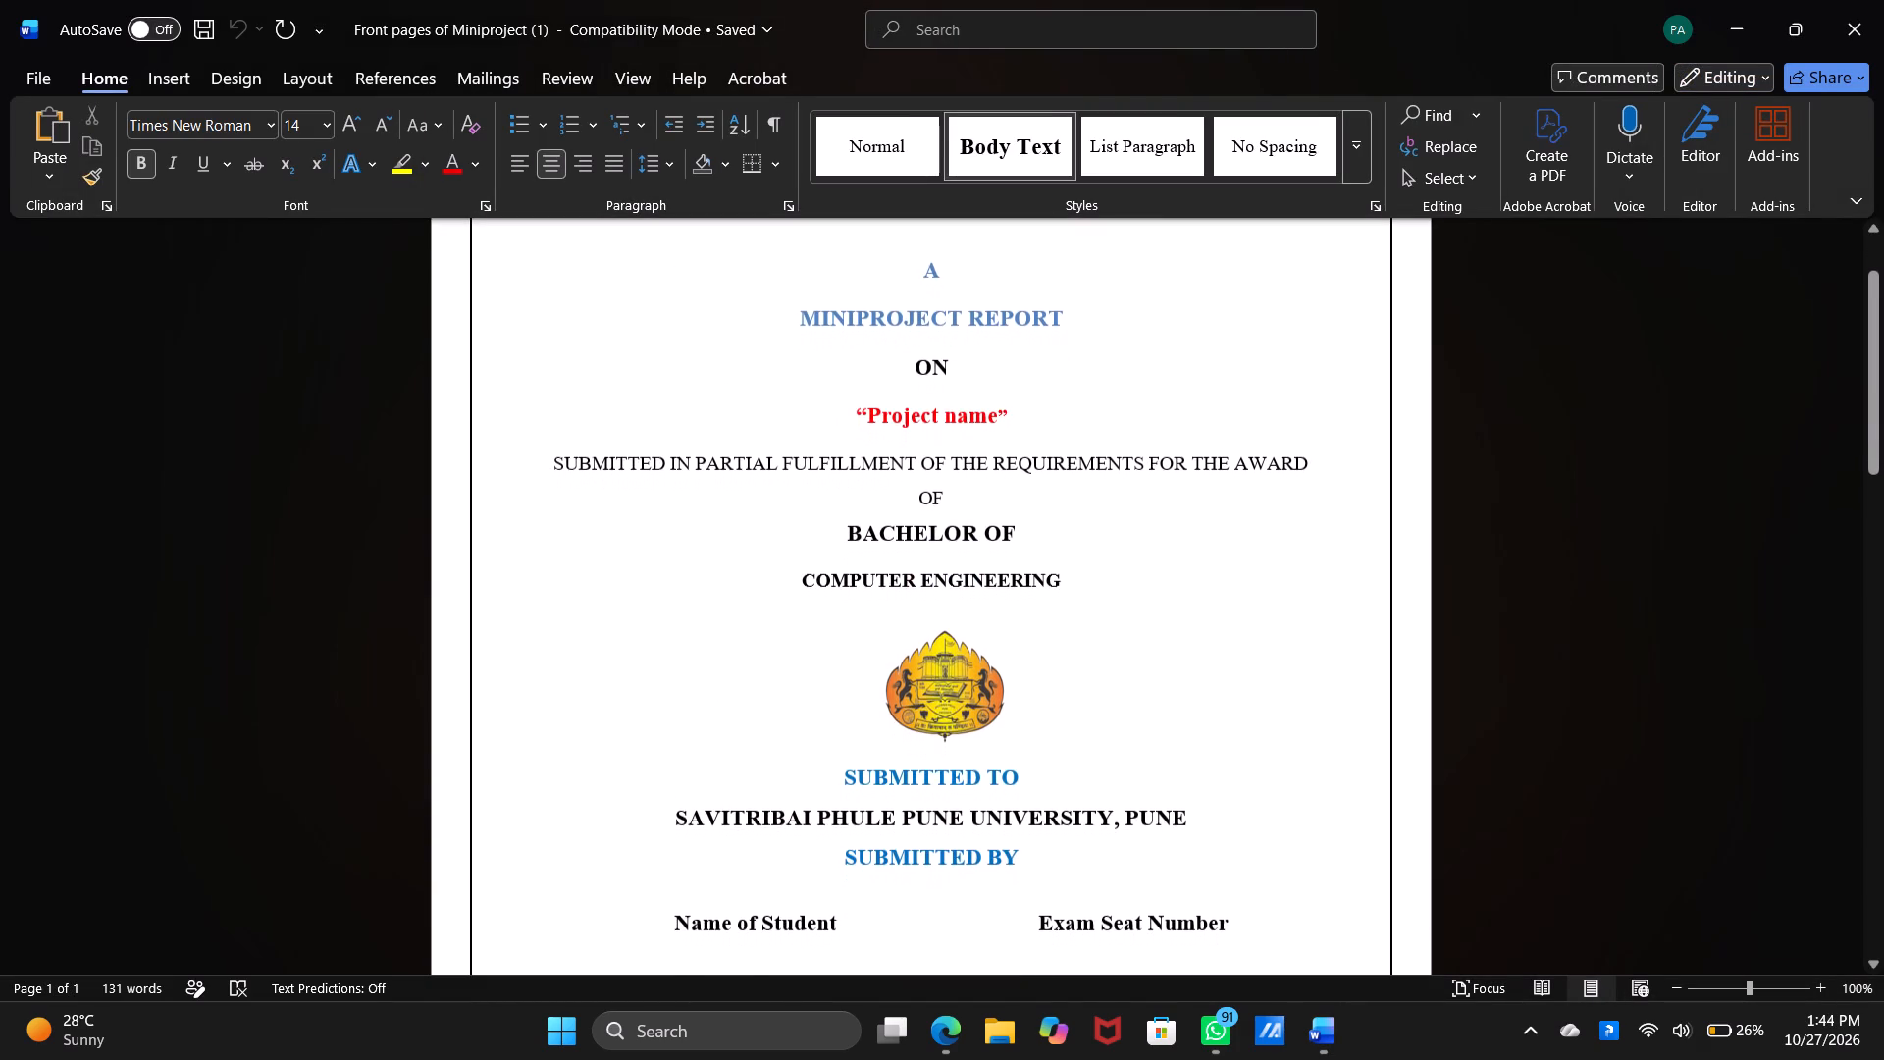
{"action": "scroll", "coordinate": [1013, 674], "scroll_direction": "down", "scroll_amount": 1}
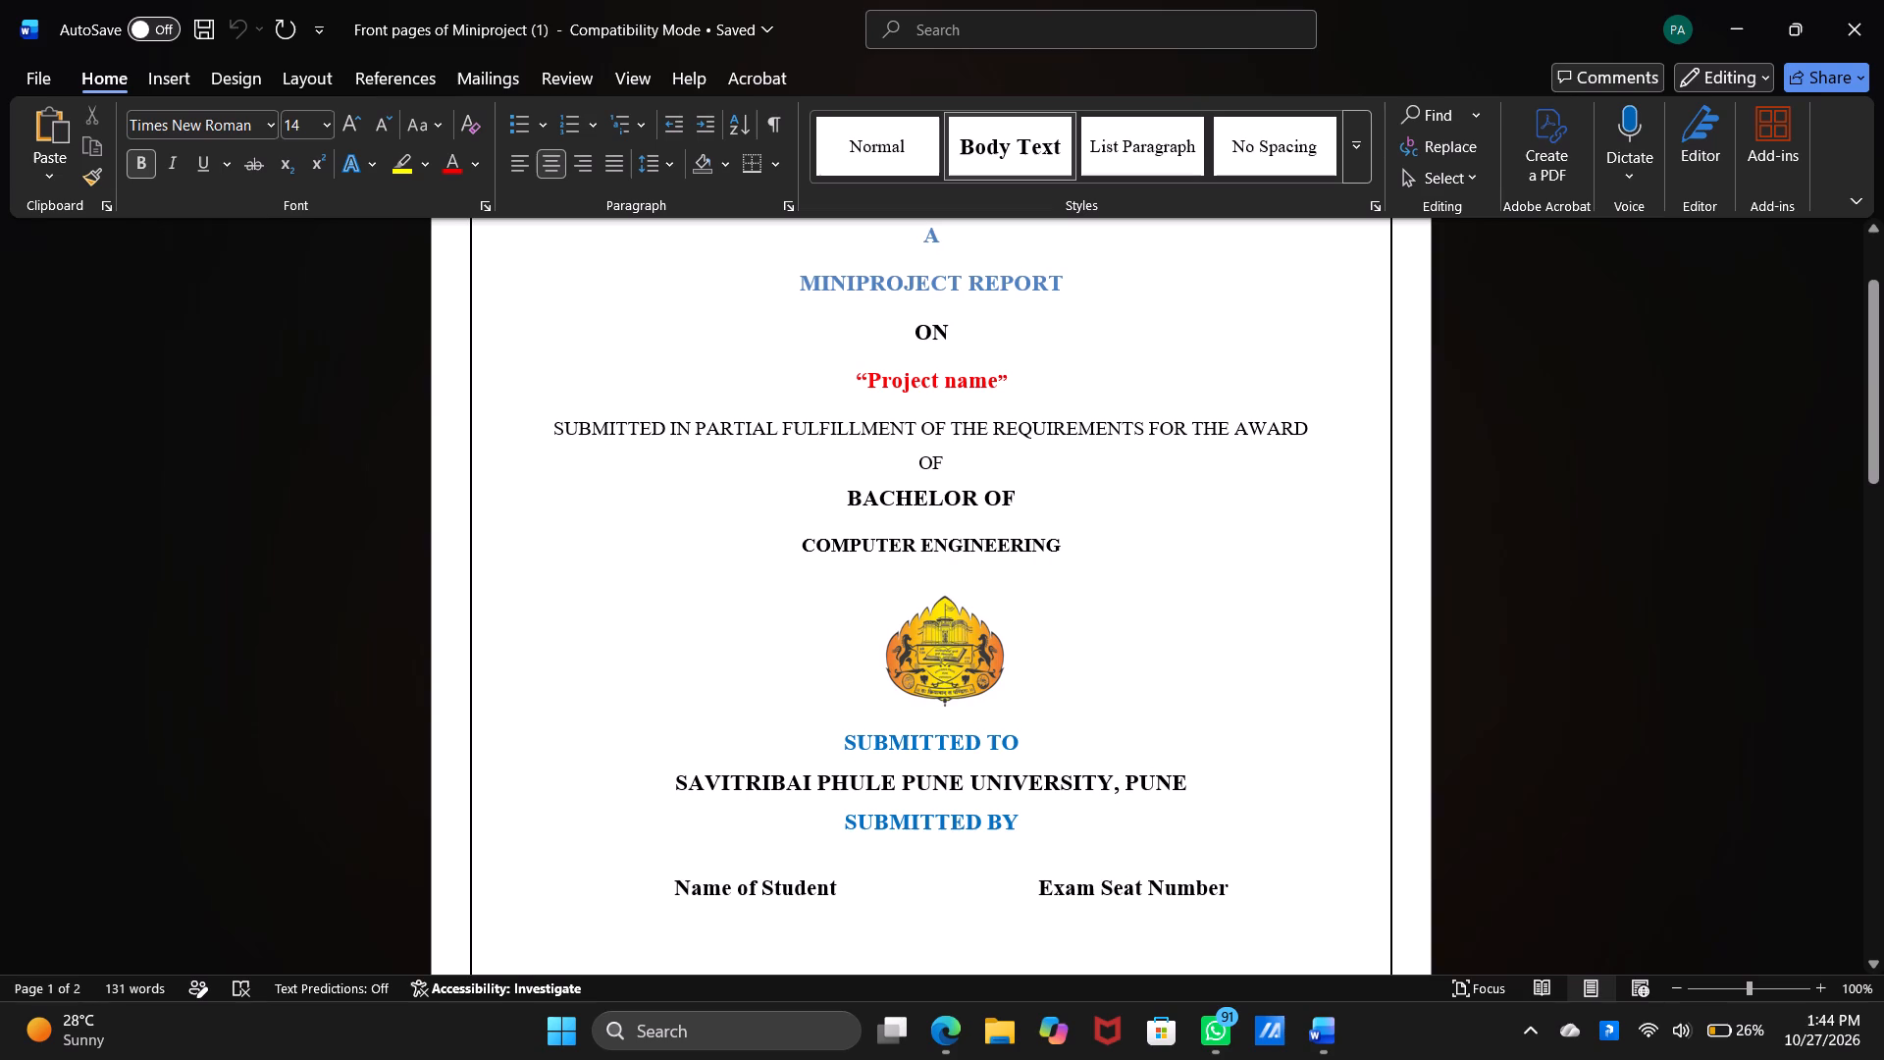
{"action": "scroll", "coordinate": [1032, 450], "scroll_direction": "up", "scroll_amount": 1}
{"action": "left_click", "coordinate": [849, 887]}
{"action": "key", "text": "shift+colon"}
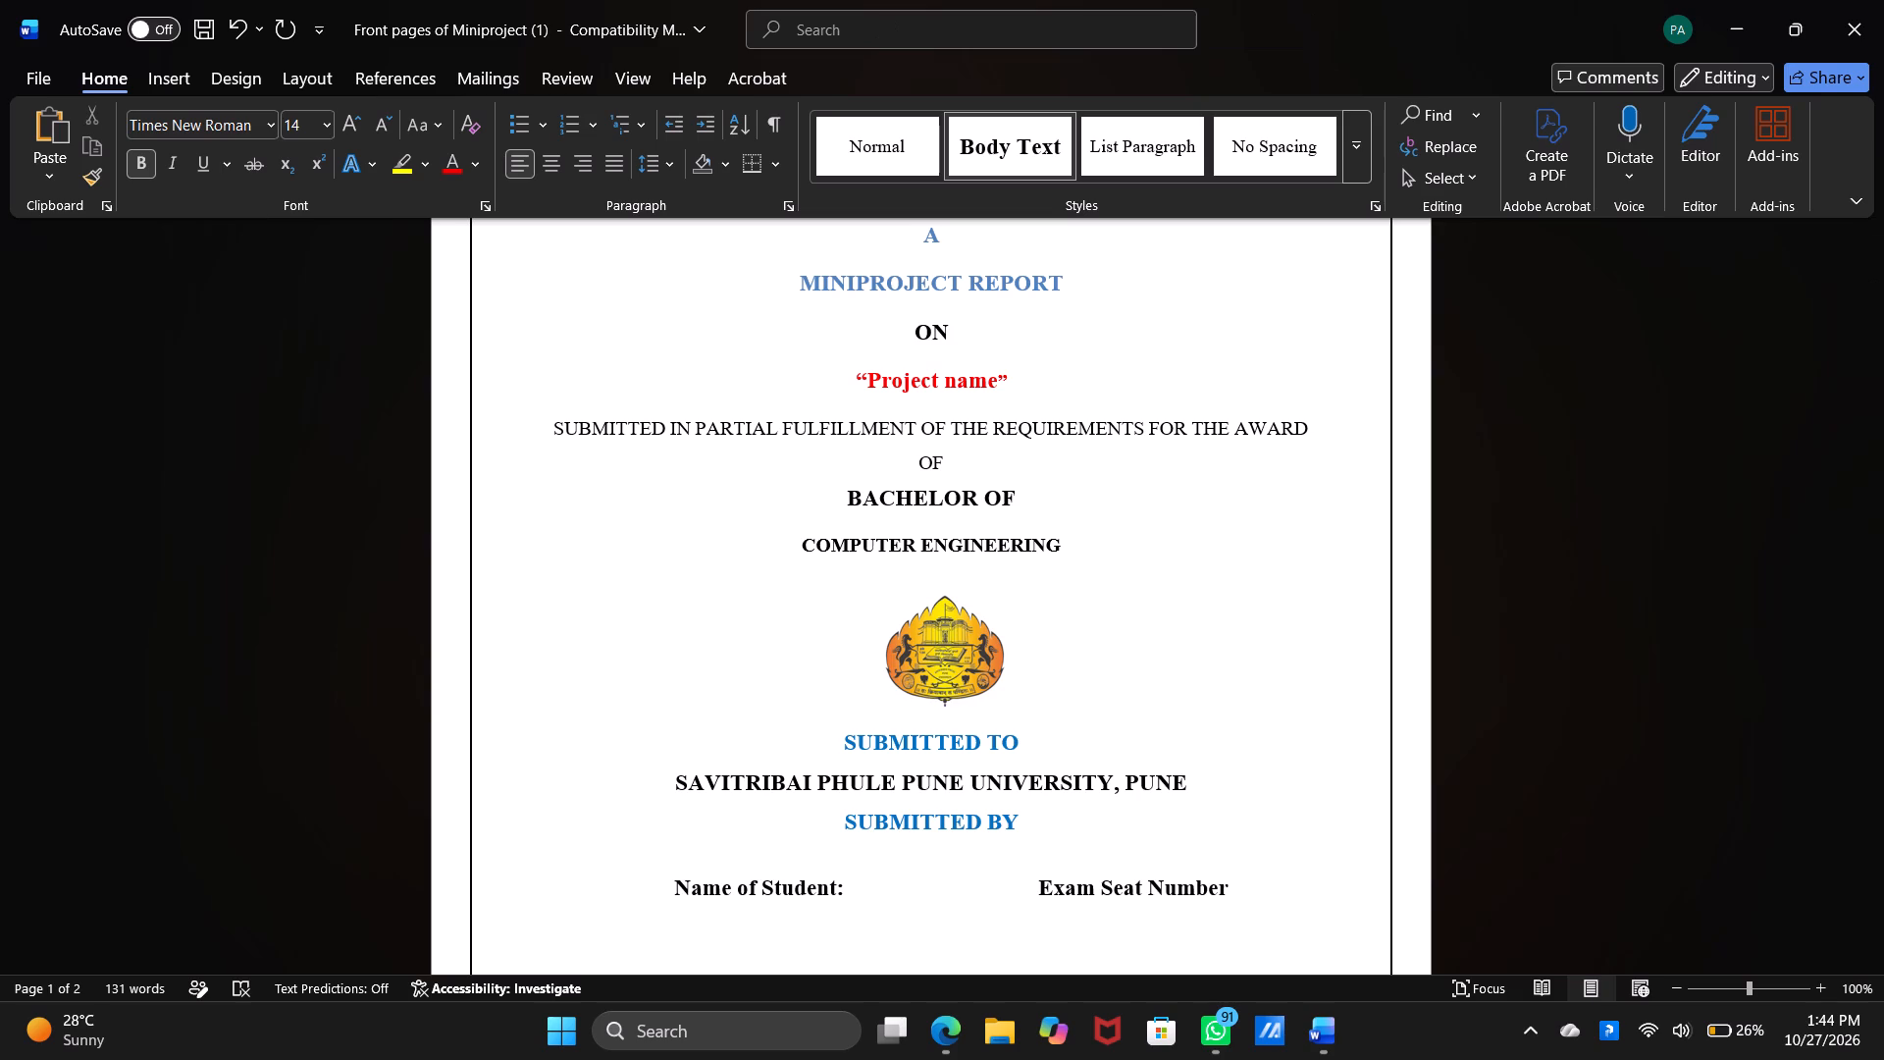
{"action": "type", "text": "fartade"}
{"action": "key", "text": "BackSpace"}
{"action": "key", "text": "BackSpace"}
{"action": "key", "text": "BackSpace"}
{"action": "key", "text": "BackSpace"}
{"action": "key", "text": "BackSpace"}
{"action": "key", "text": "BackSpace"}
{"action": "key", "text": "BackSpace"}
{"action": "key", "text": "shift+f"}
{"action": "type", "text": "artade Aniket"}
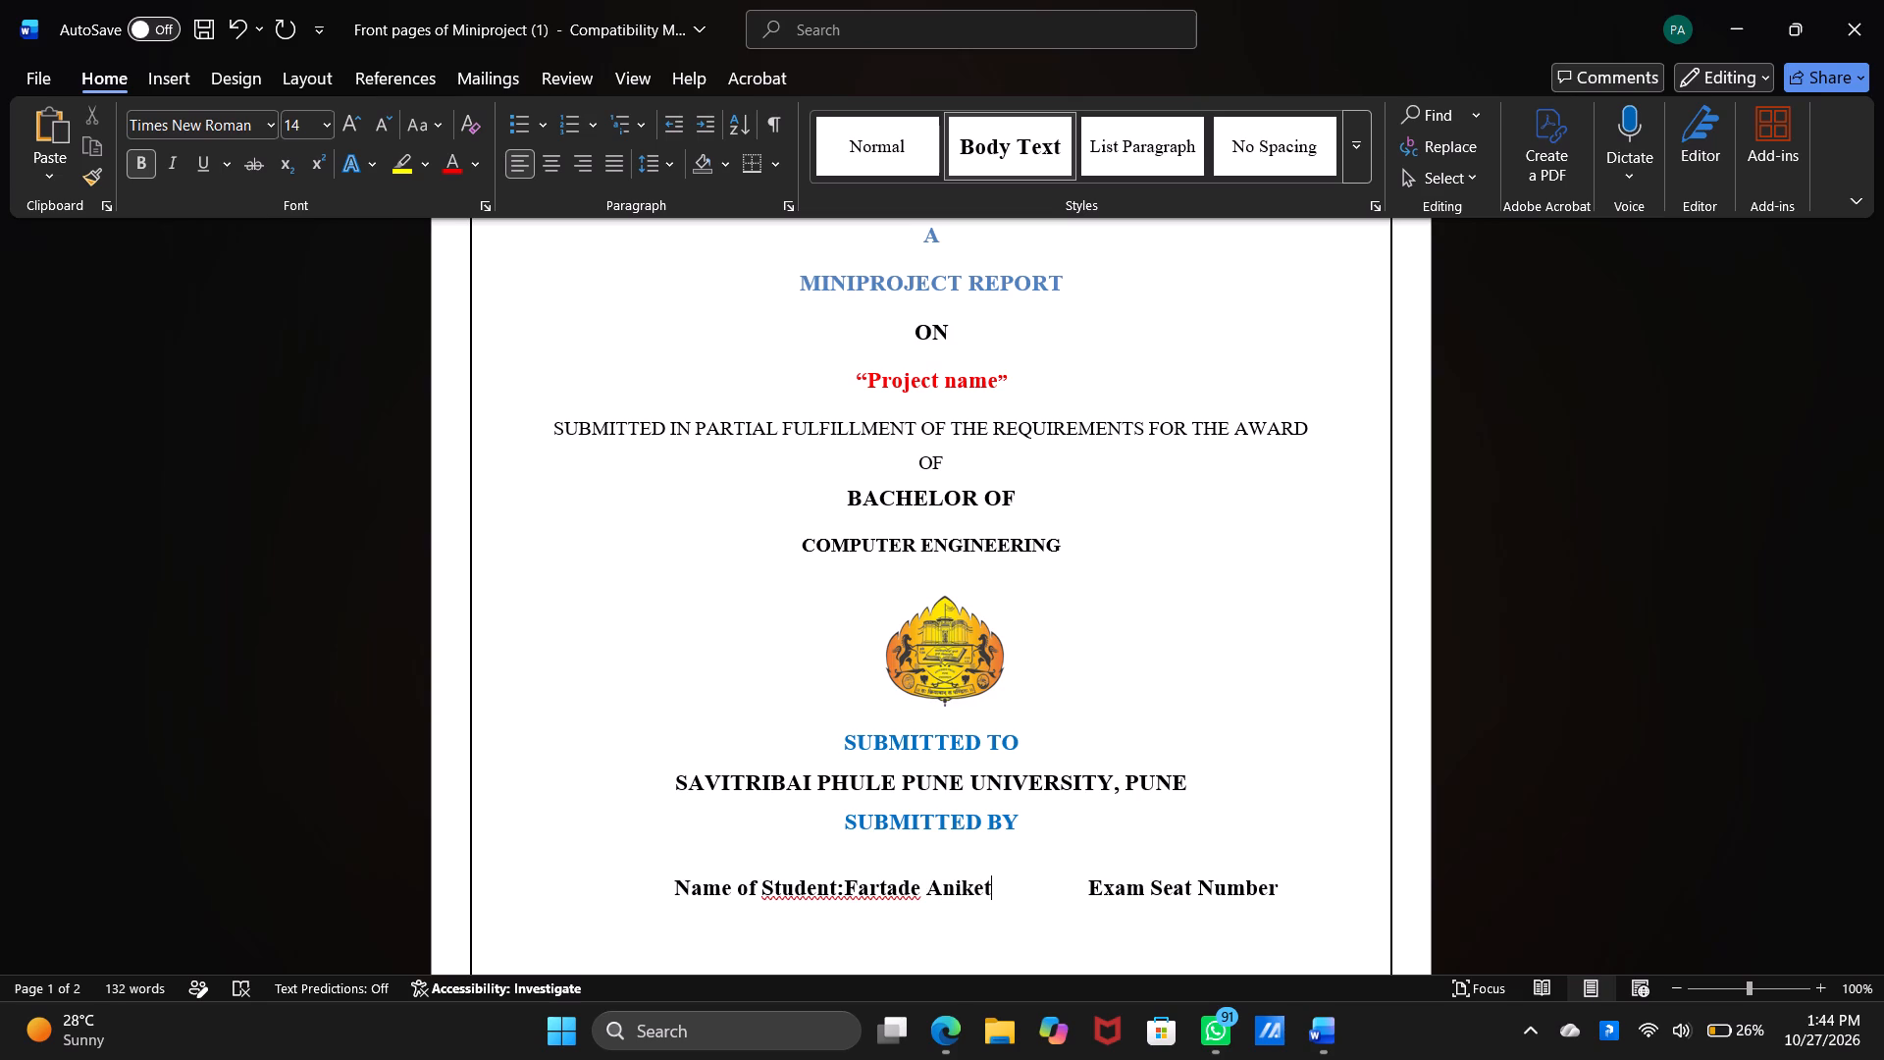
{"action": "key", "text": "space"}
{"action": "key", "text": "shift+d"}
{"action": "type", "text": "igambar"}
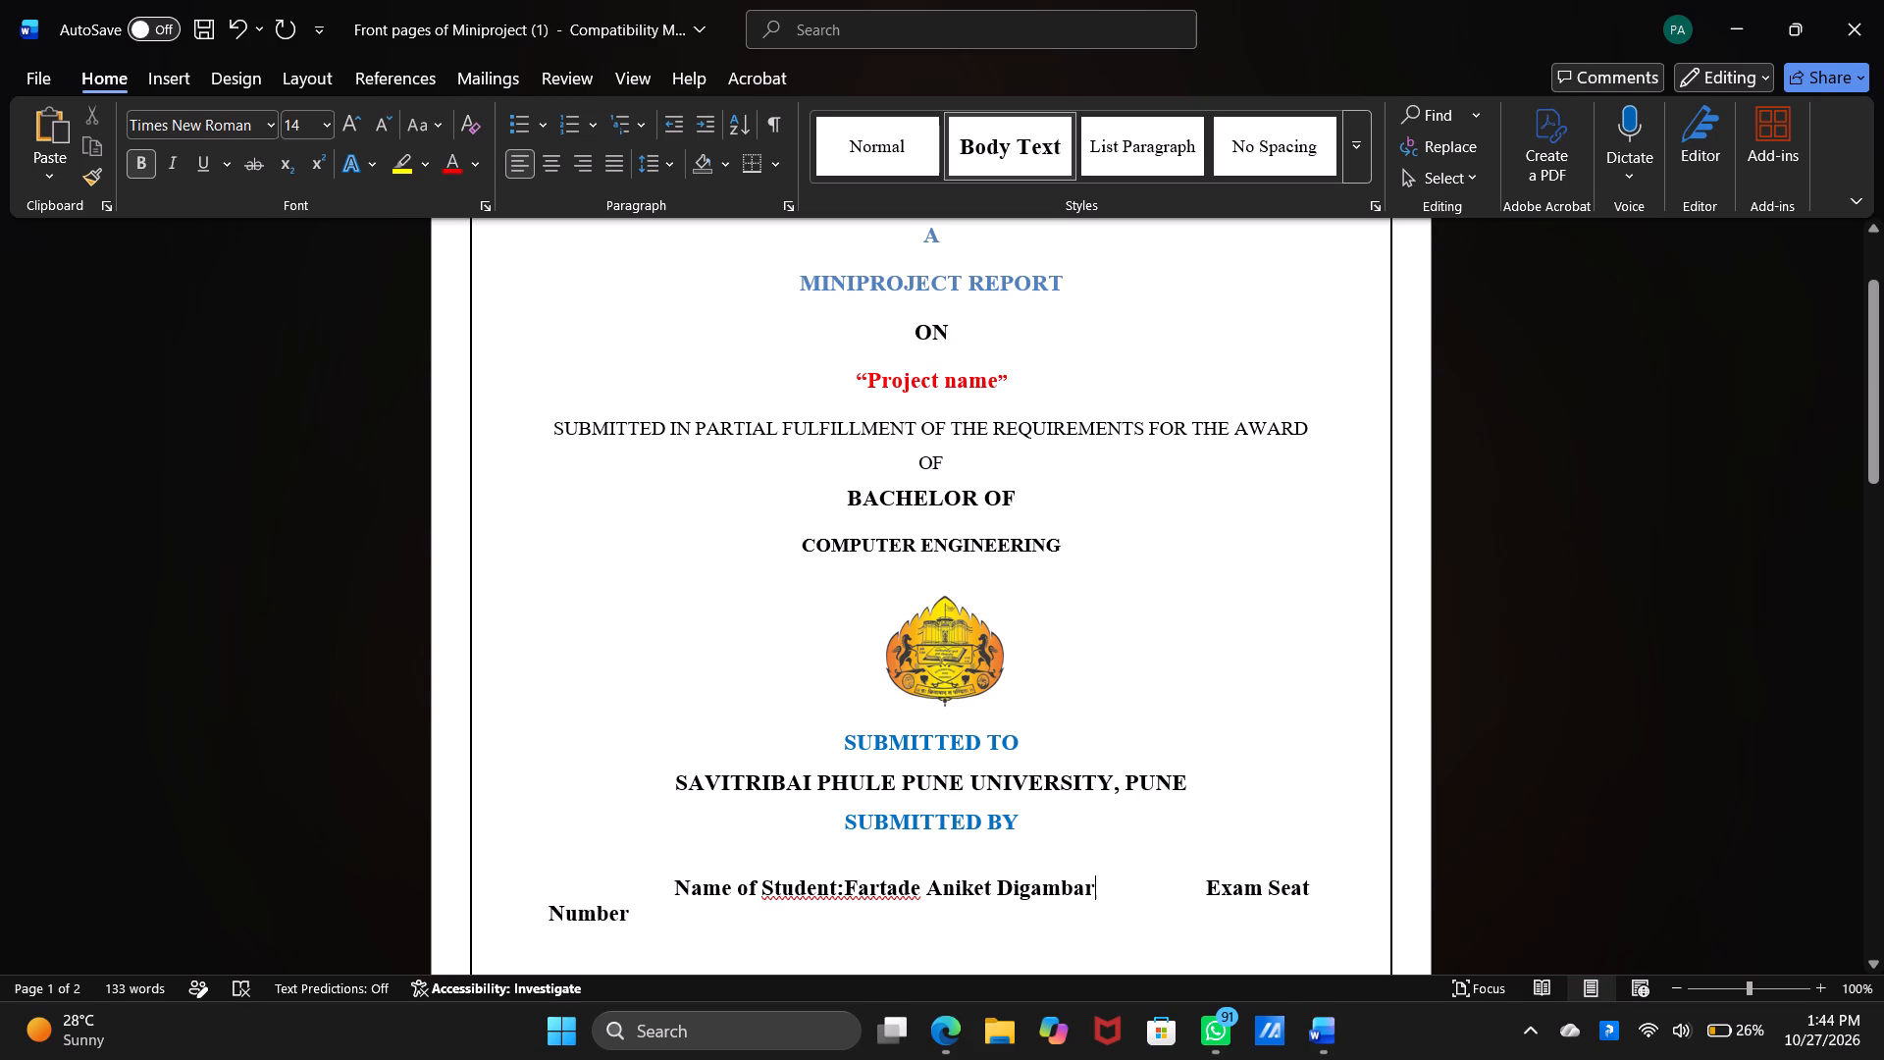
Shorten the wrapped "Exam Seat Number" label to "Exam Number".
{"action": "left_click", "coordinate": [534, 922]}
{"action": "key", "text": "BackSpace"}
{"action": "key", "text": "BackSpace"}
{"action": "key", "text": "BackSpace"}
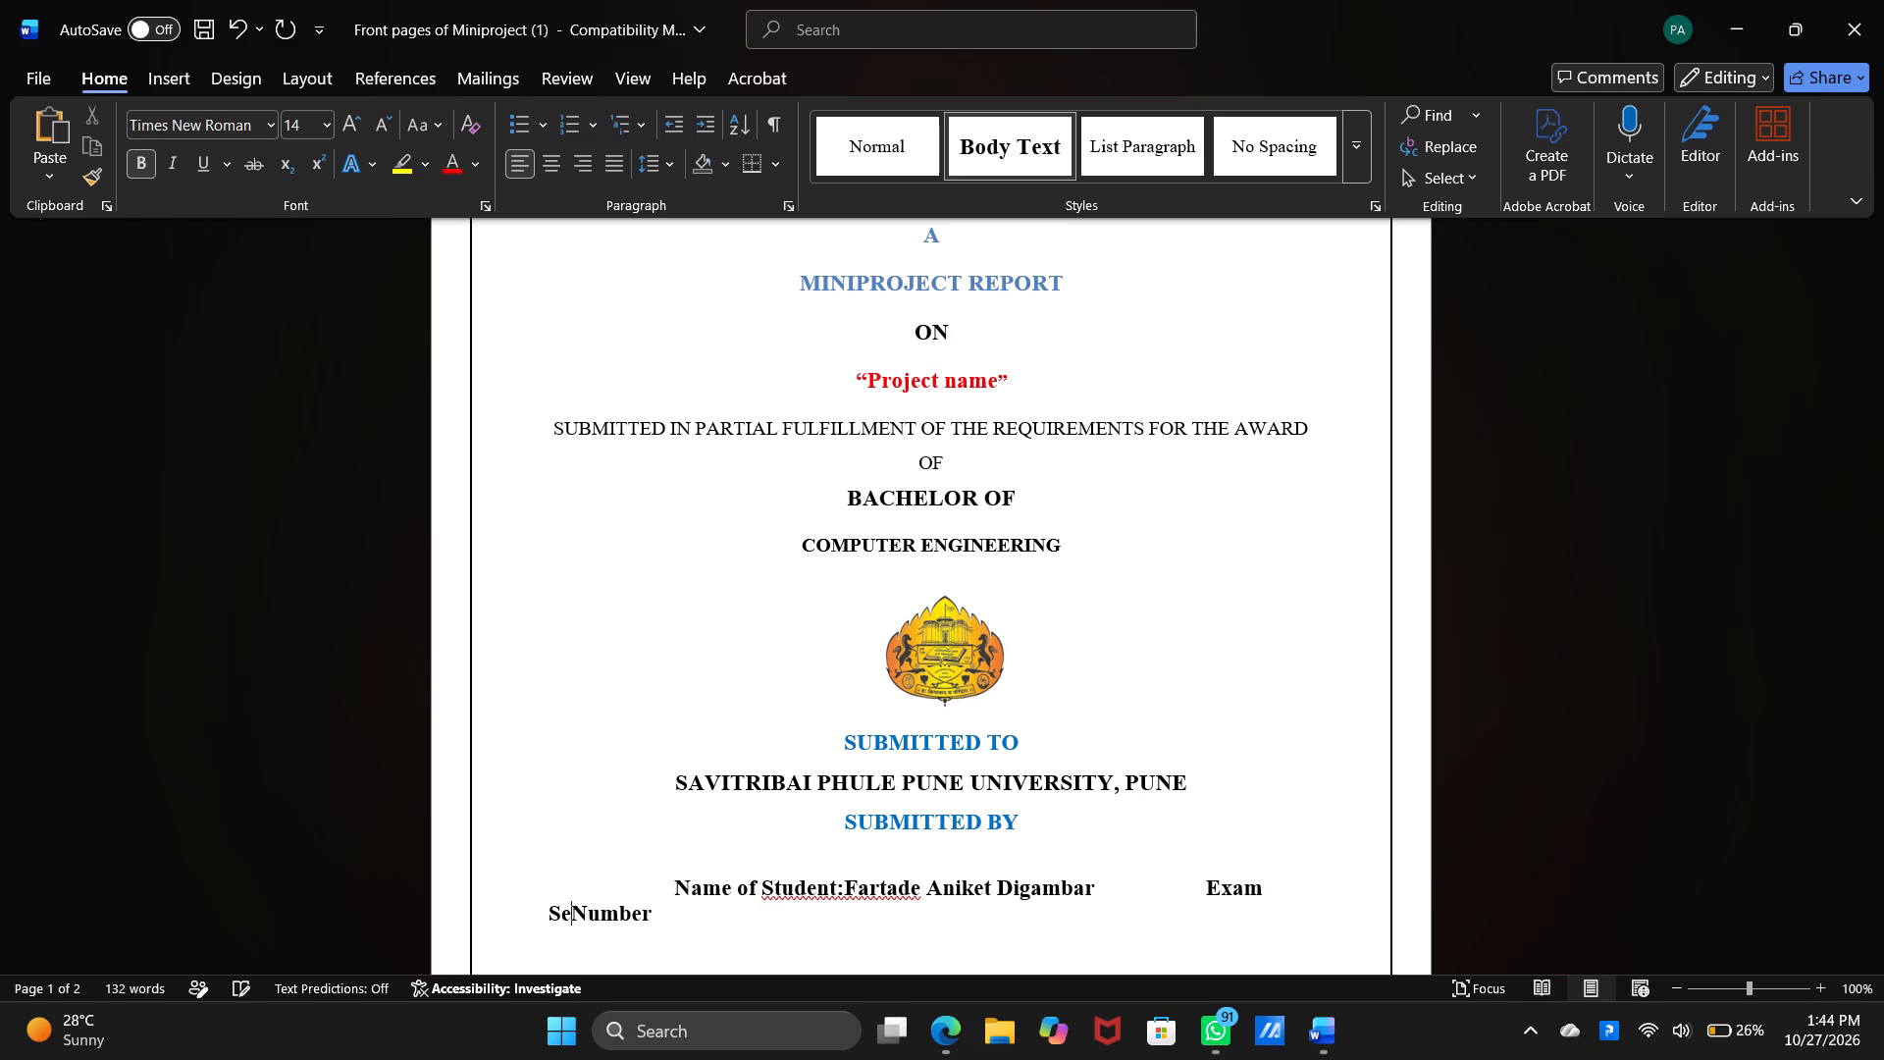
{"action": "key", "text": "BackSpace"}
{"action": "key", "text": "BackSpace"}
{"action": "key", "text": "BackSpace"}
{"action": "key", "text": "BackSpace"}
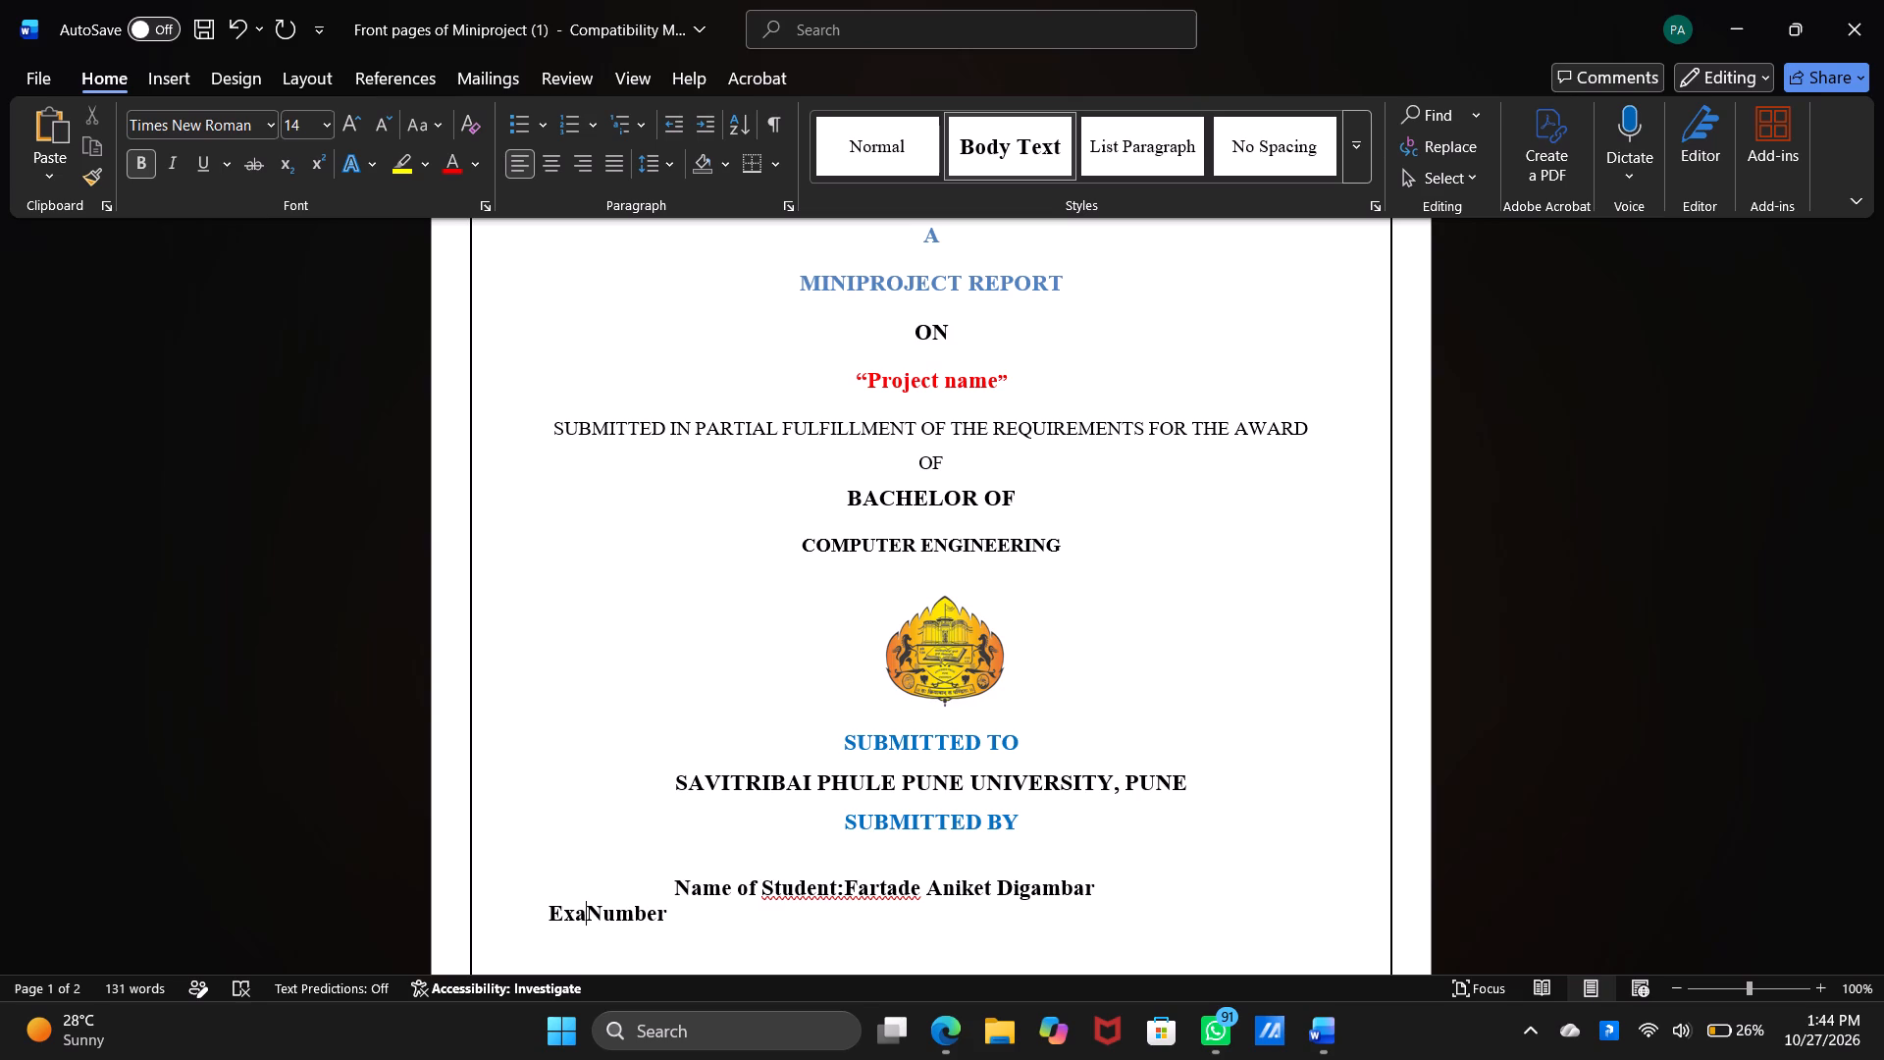
{"action": "key", "text": "ctrl+z"}
{"action": "key", "text": "ctrl+z"}
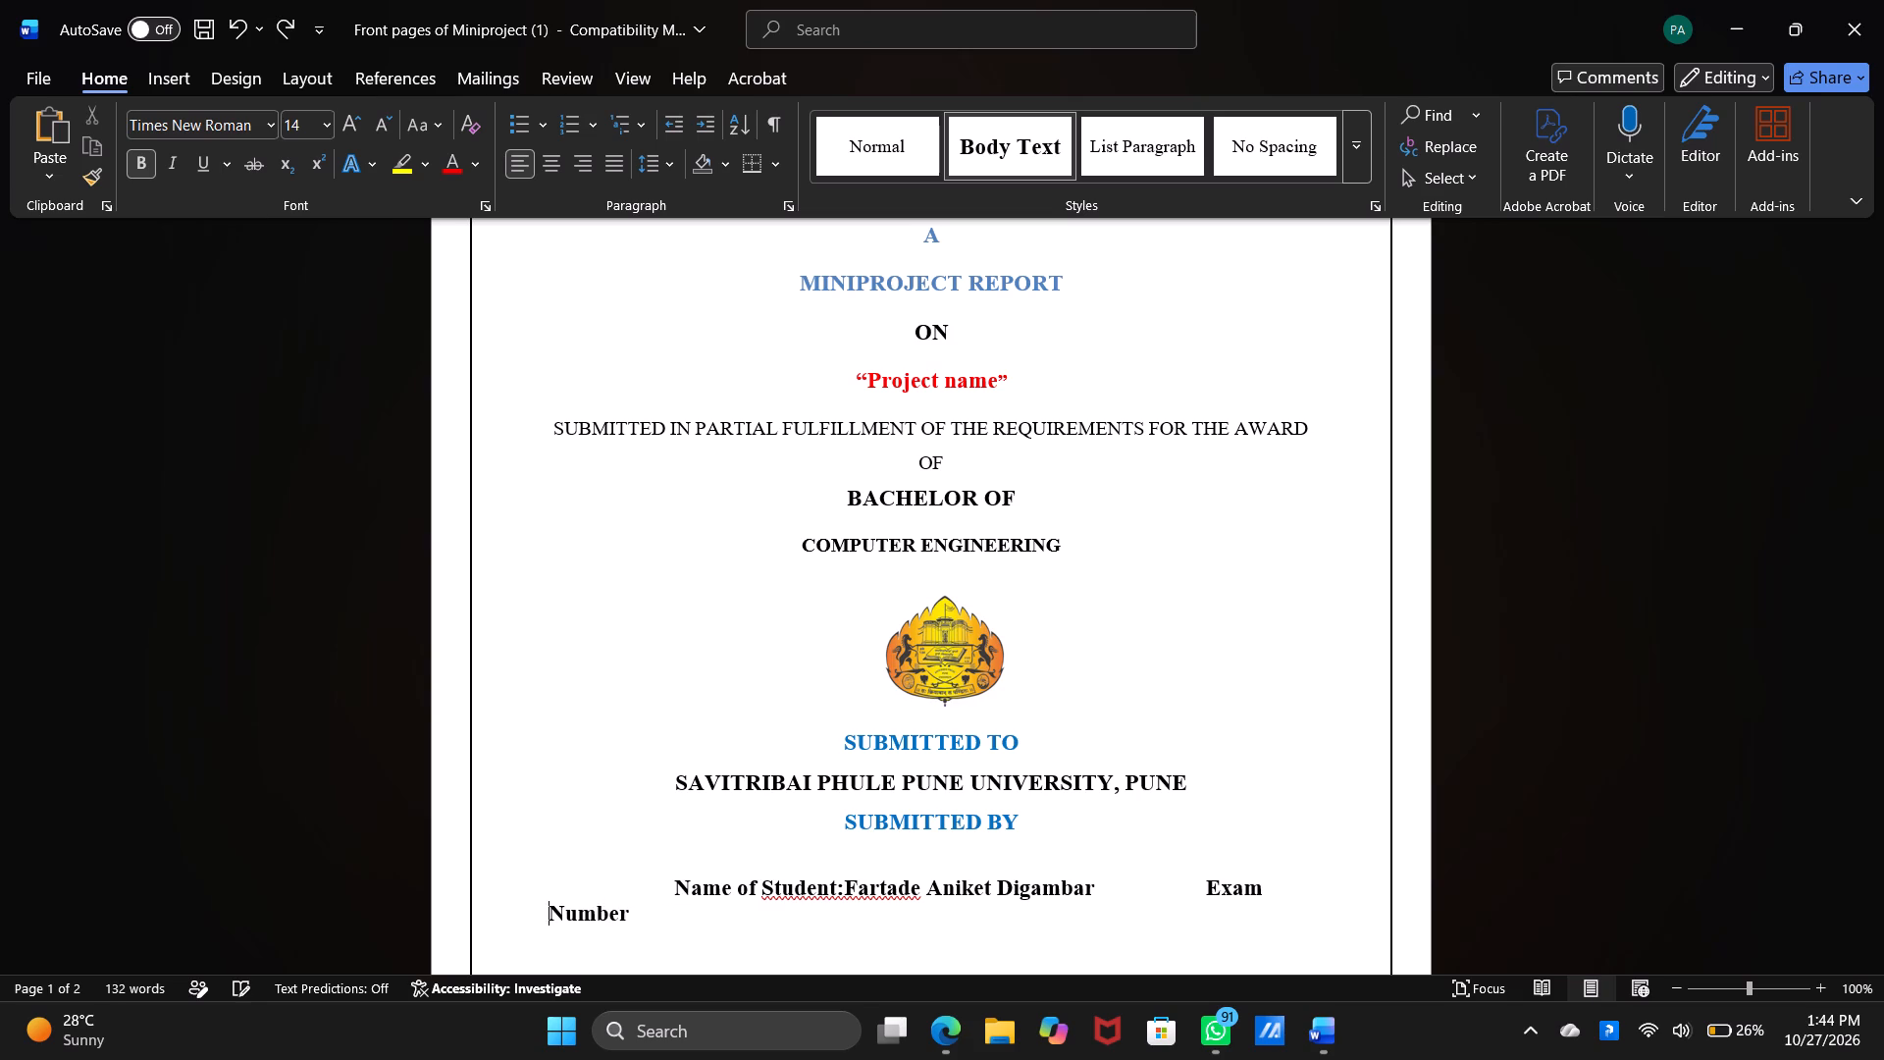
Tighten the gap before the exam label and remove "Exam", leaving only "Number" on the student name line.
{"action": "left_click", "coordinate": [1200, 893]}
{"action": "key", "text": "BackSpace"}
{"action": "key", "text": "BackSpace"}
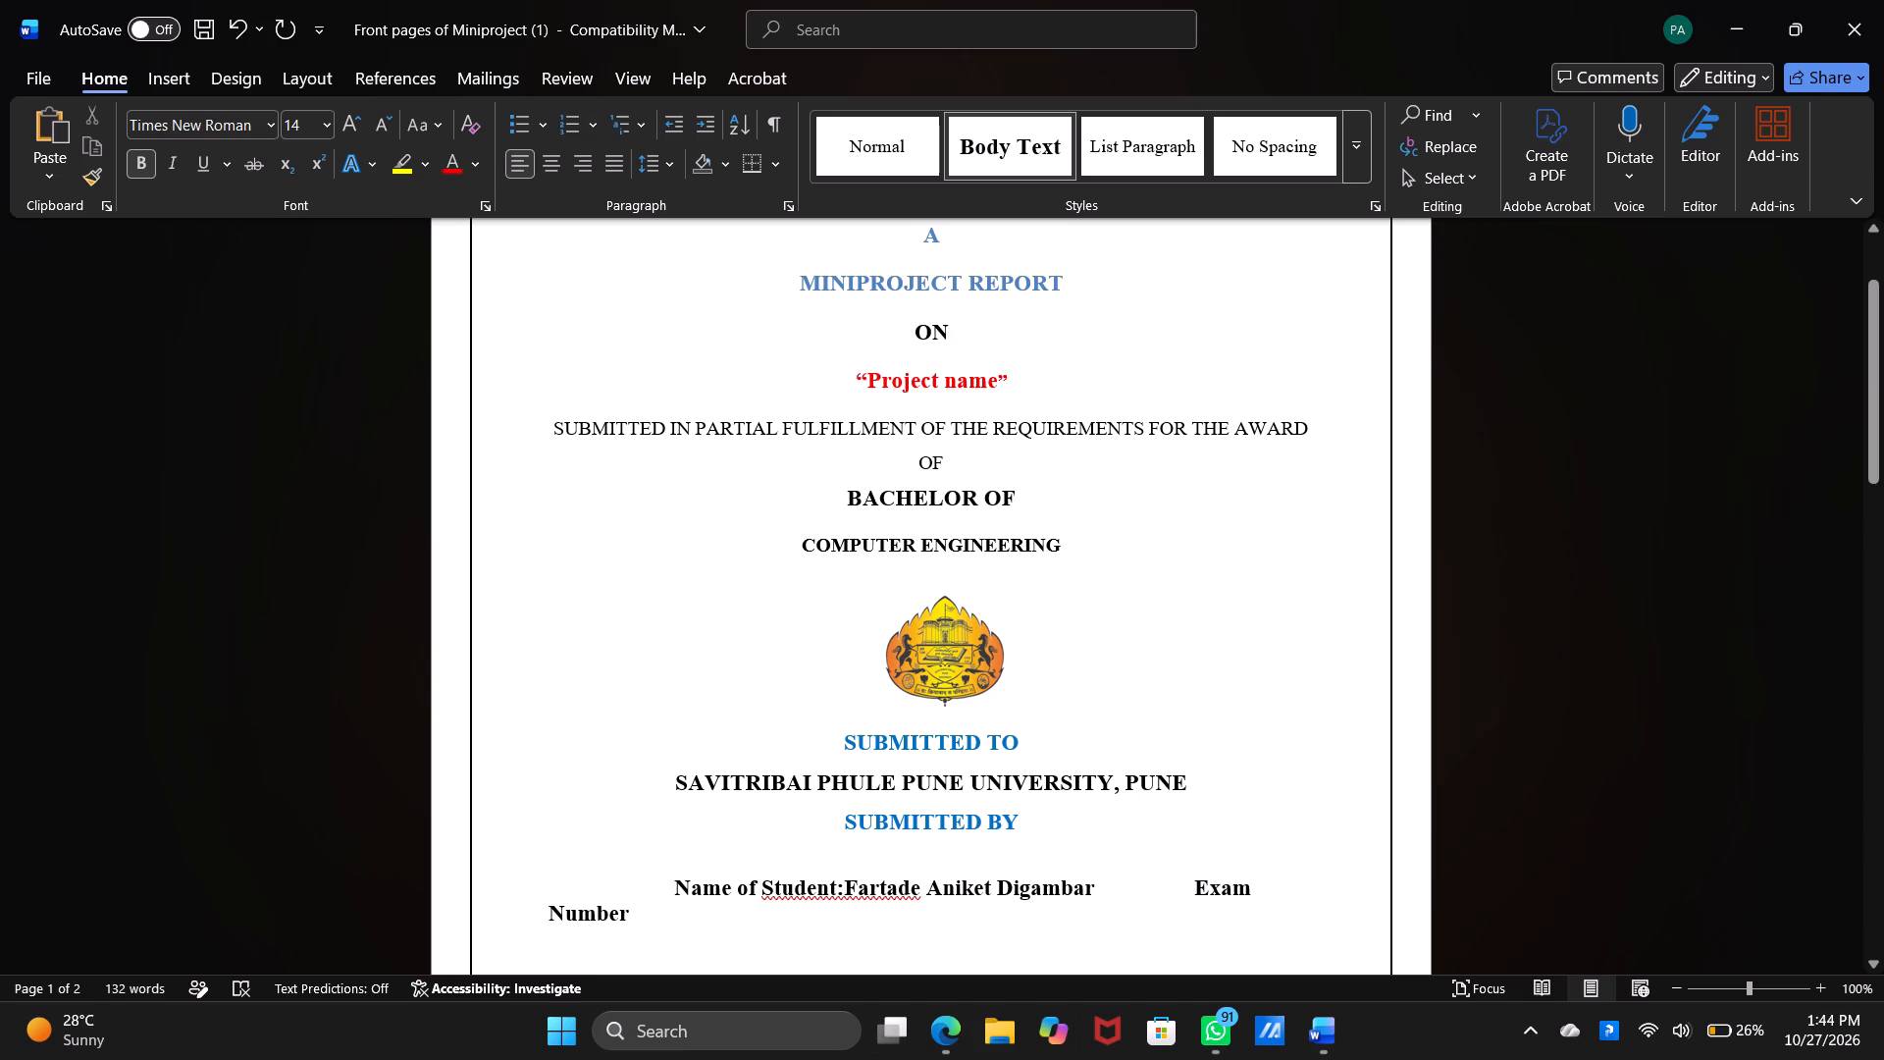
{"action": "left_click", "coordinate": [539, 912]}
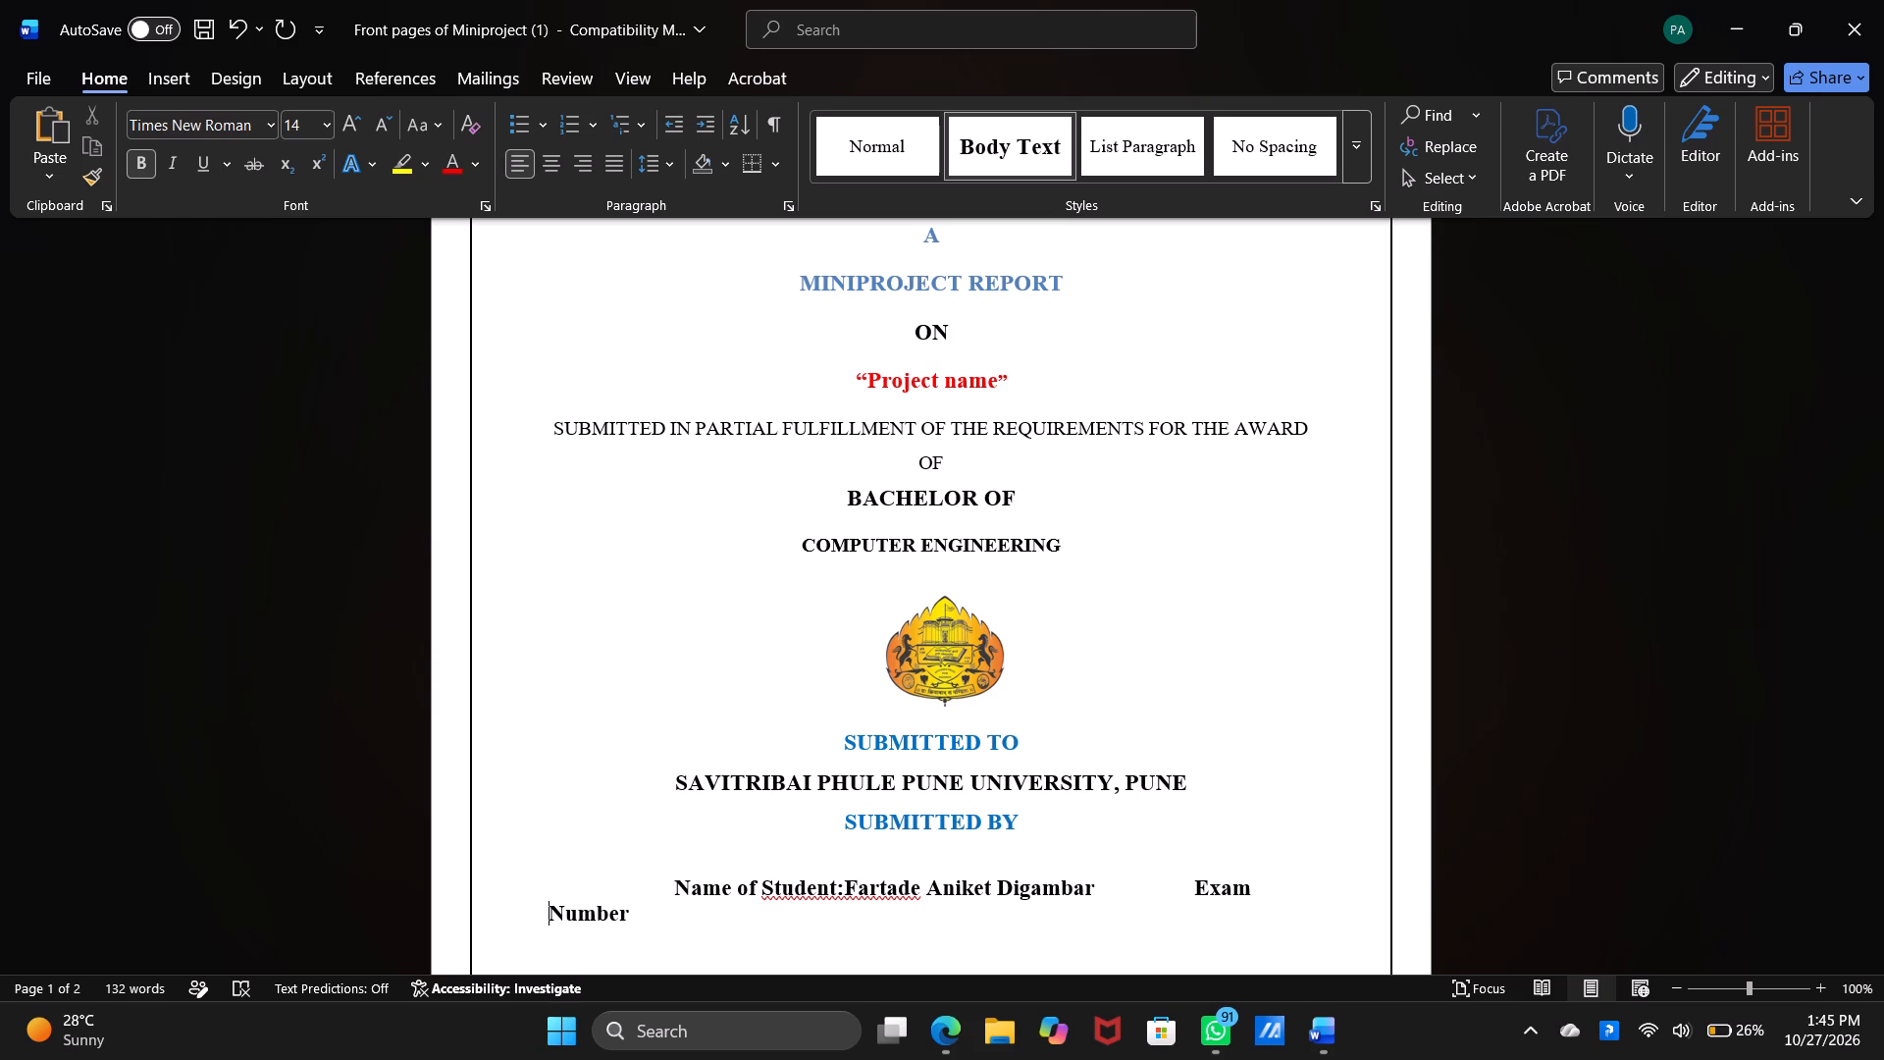
{"action": "key", "text": "BackSpace"}
{"action": "key", "text": "BackSpace"}
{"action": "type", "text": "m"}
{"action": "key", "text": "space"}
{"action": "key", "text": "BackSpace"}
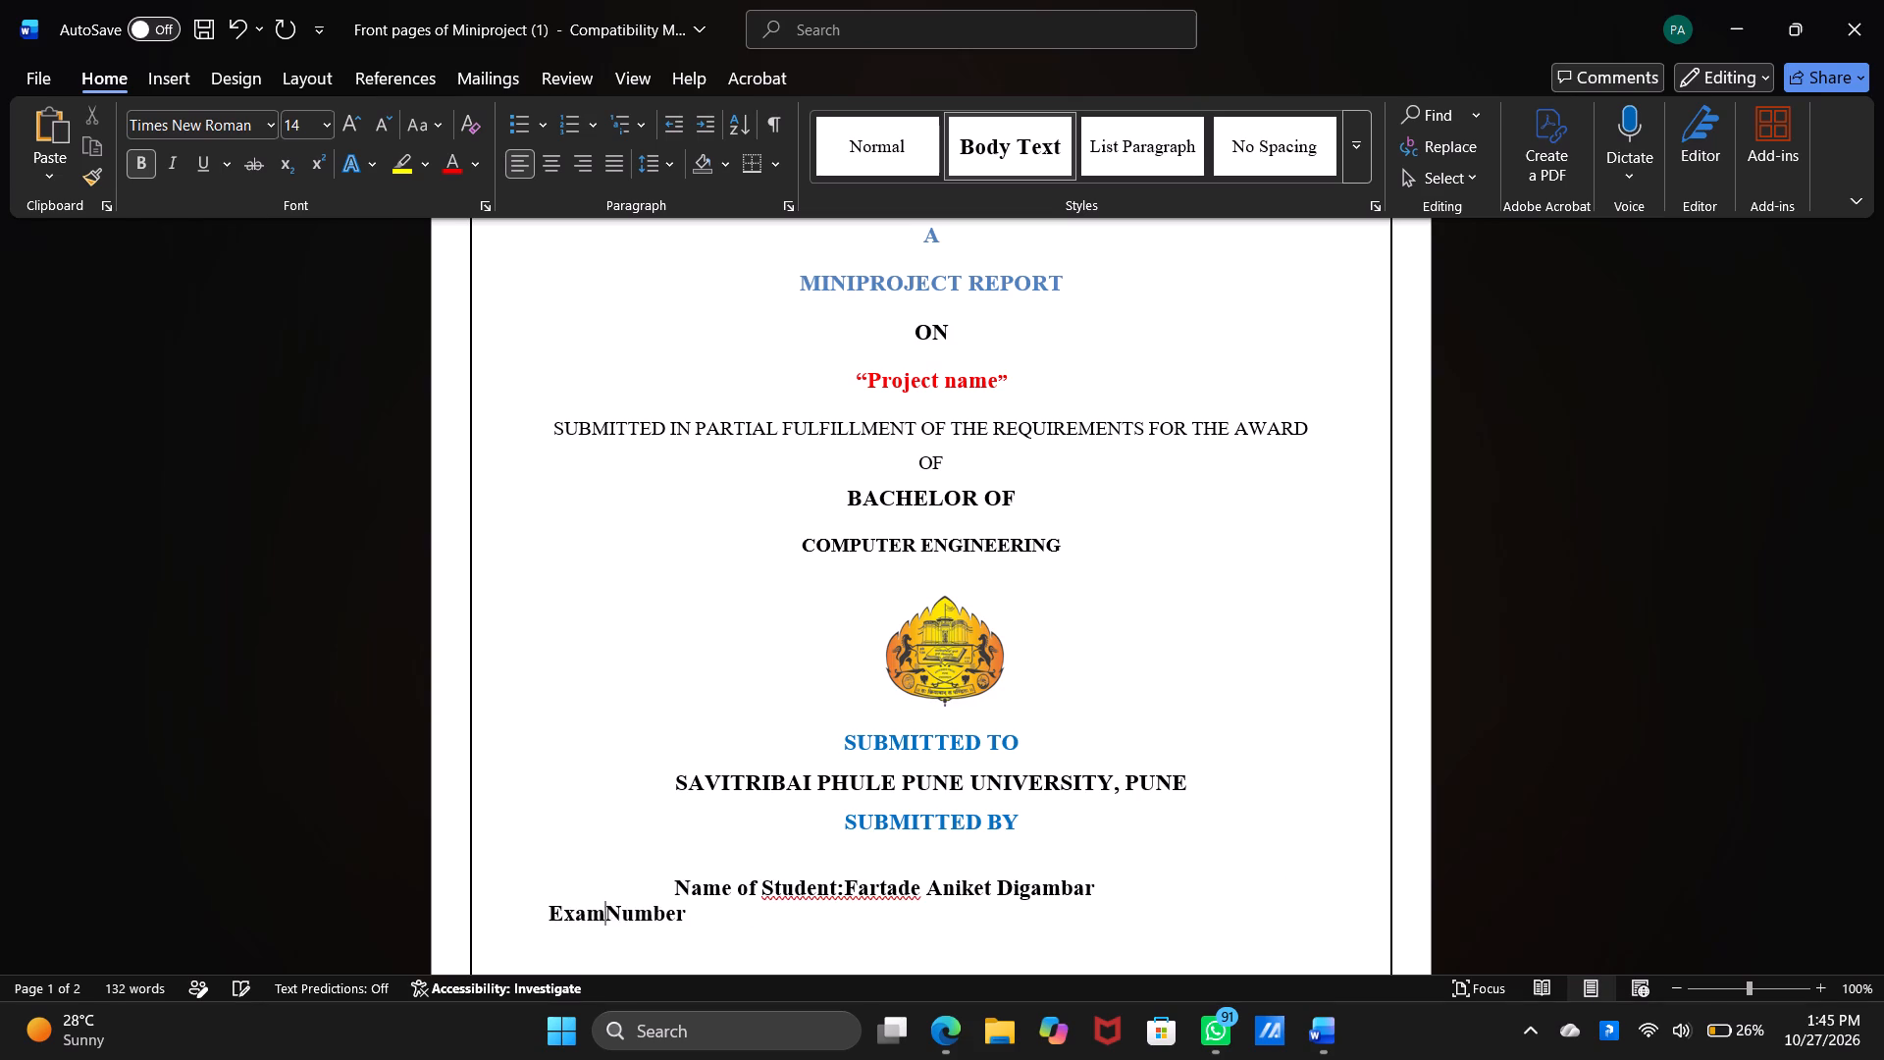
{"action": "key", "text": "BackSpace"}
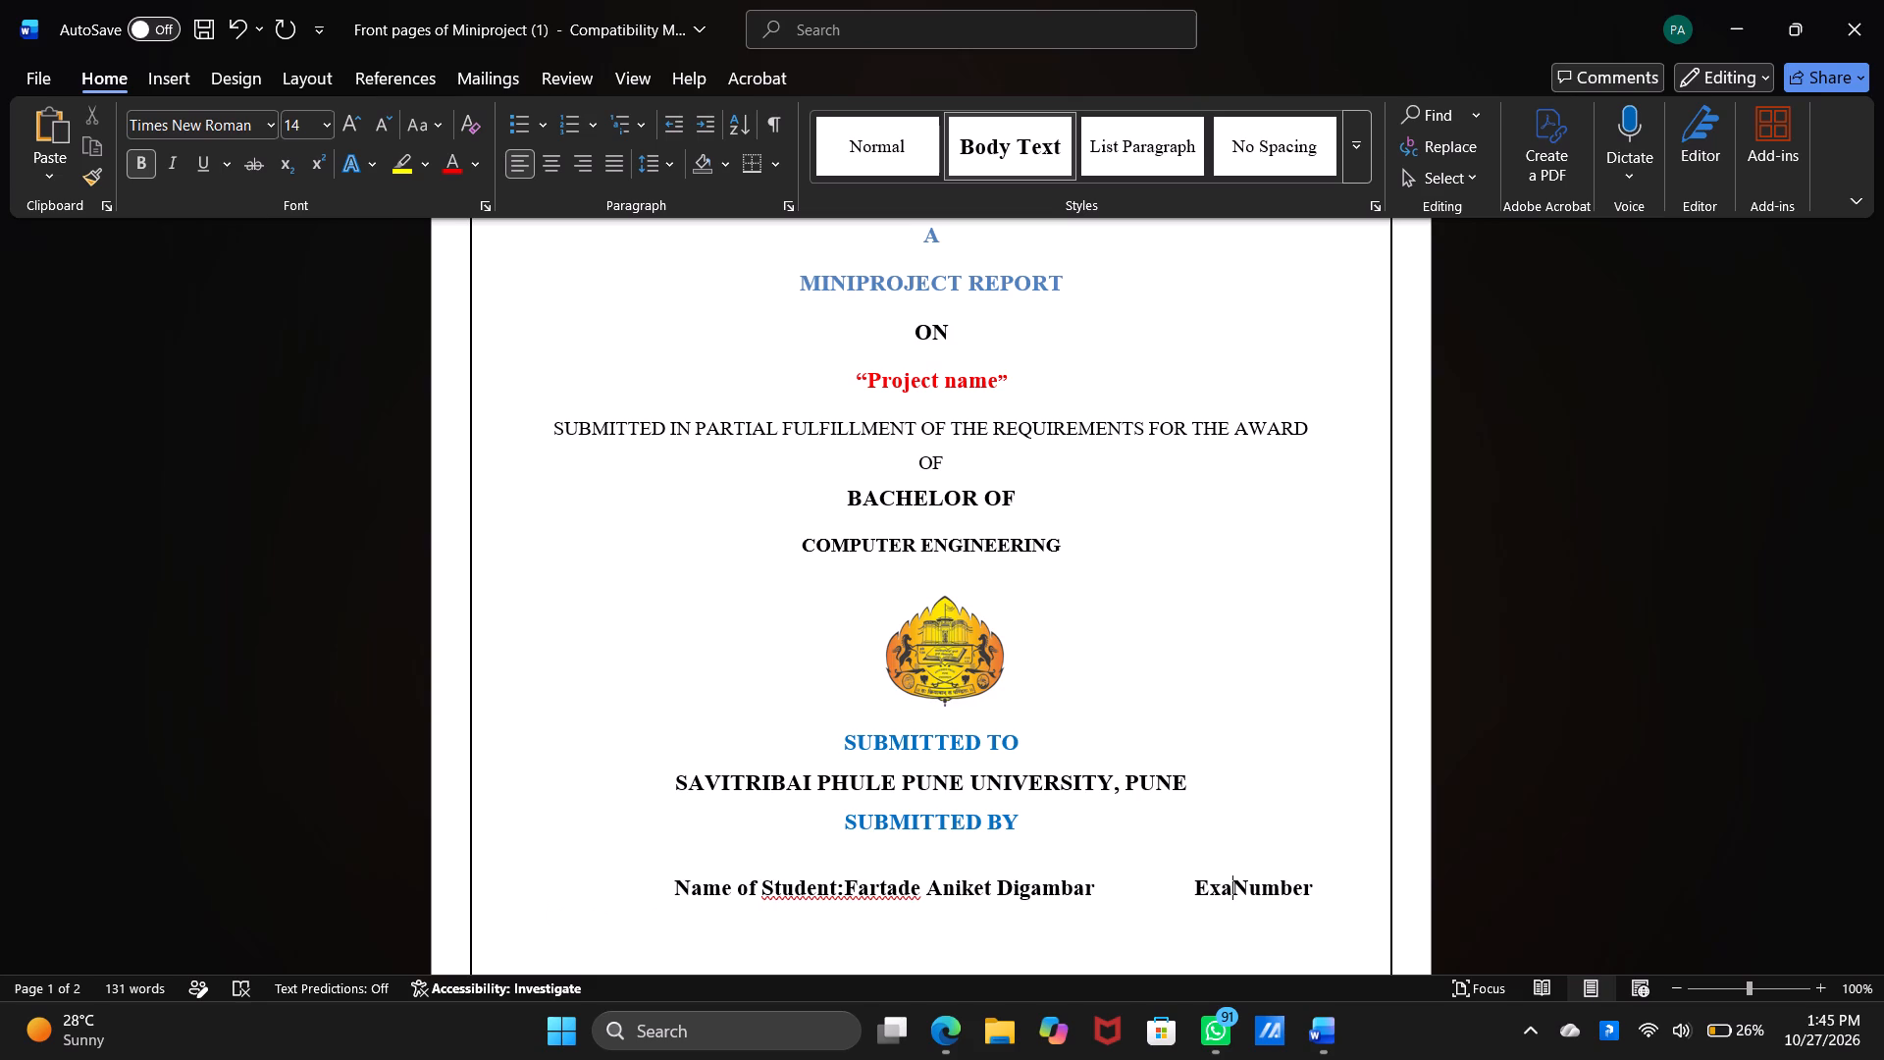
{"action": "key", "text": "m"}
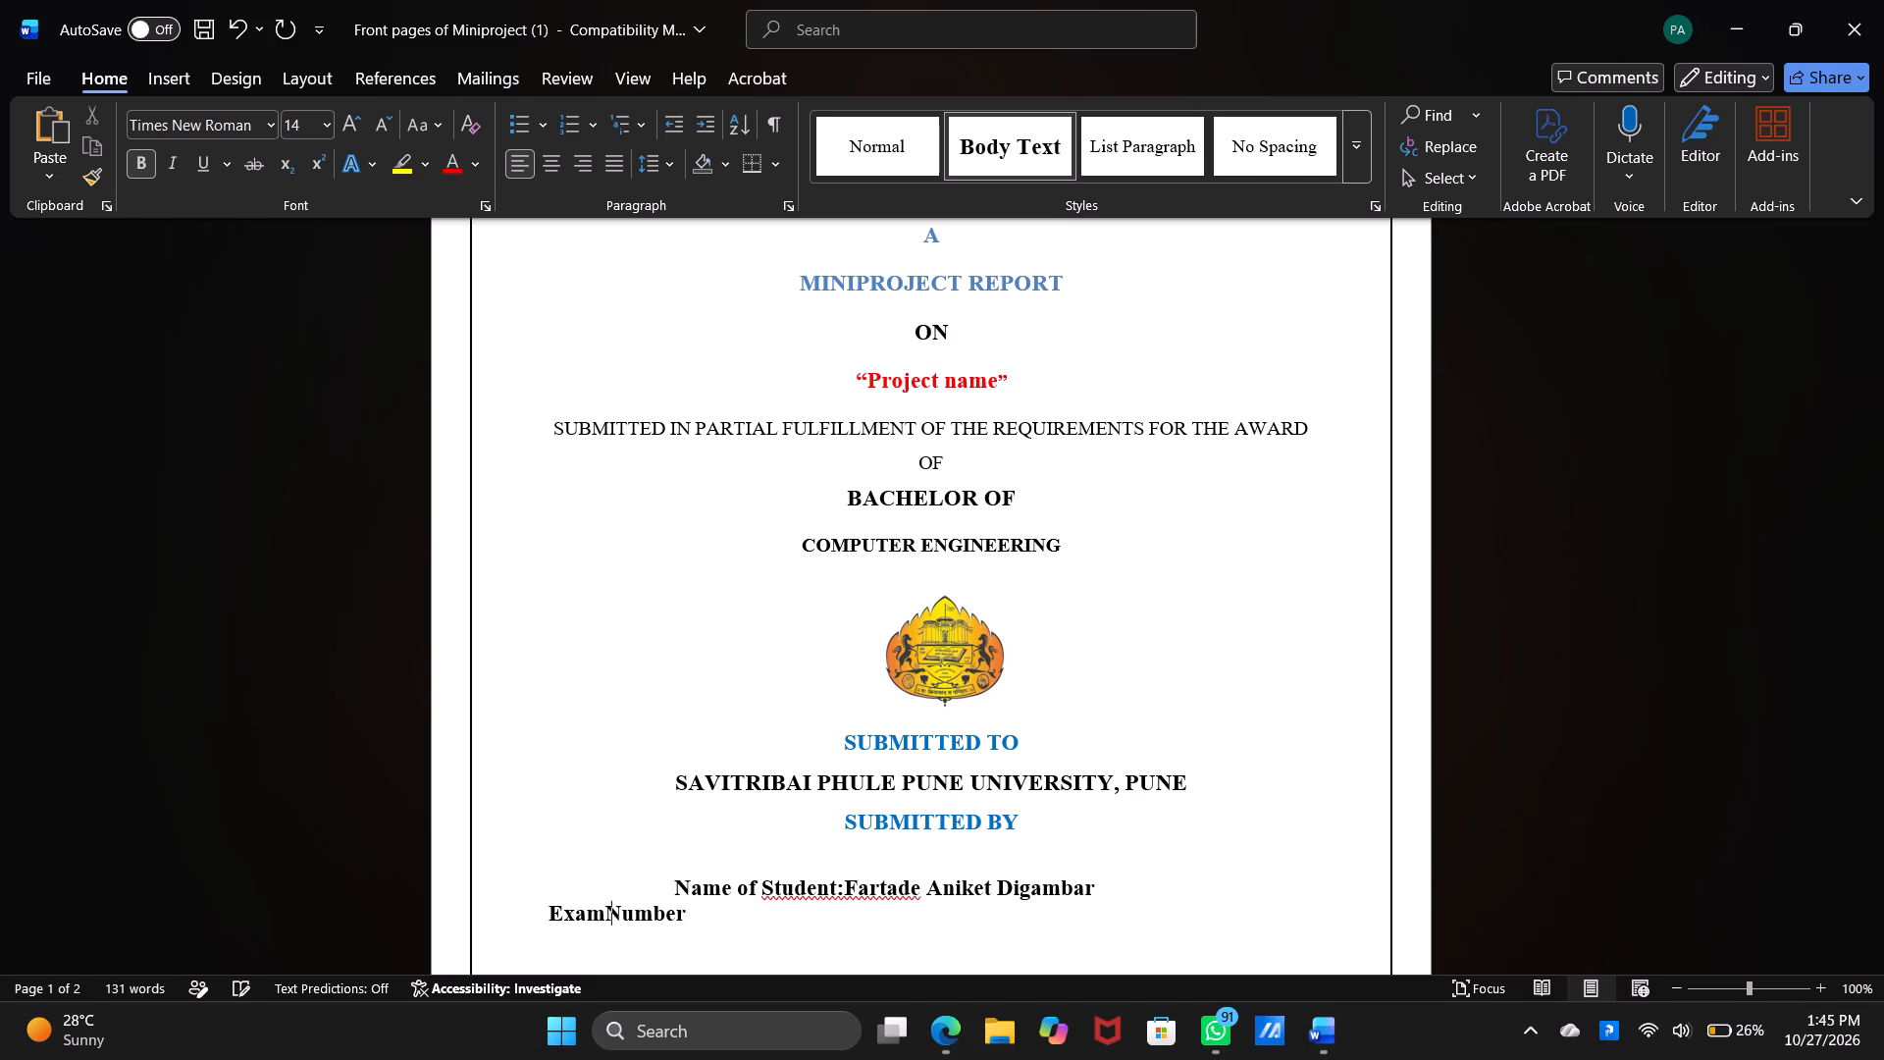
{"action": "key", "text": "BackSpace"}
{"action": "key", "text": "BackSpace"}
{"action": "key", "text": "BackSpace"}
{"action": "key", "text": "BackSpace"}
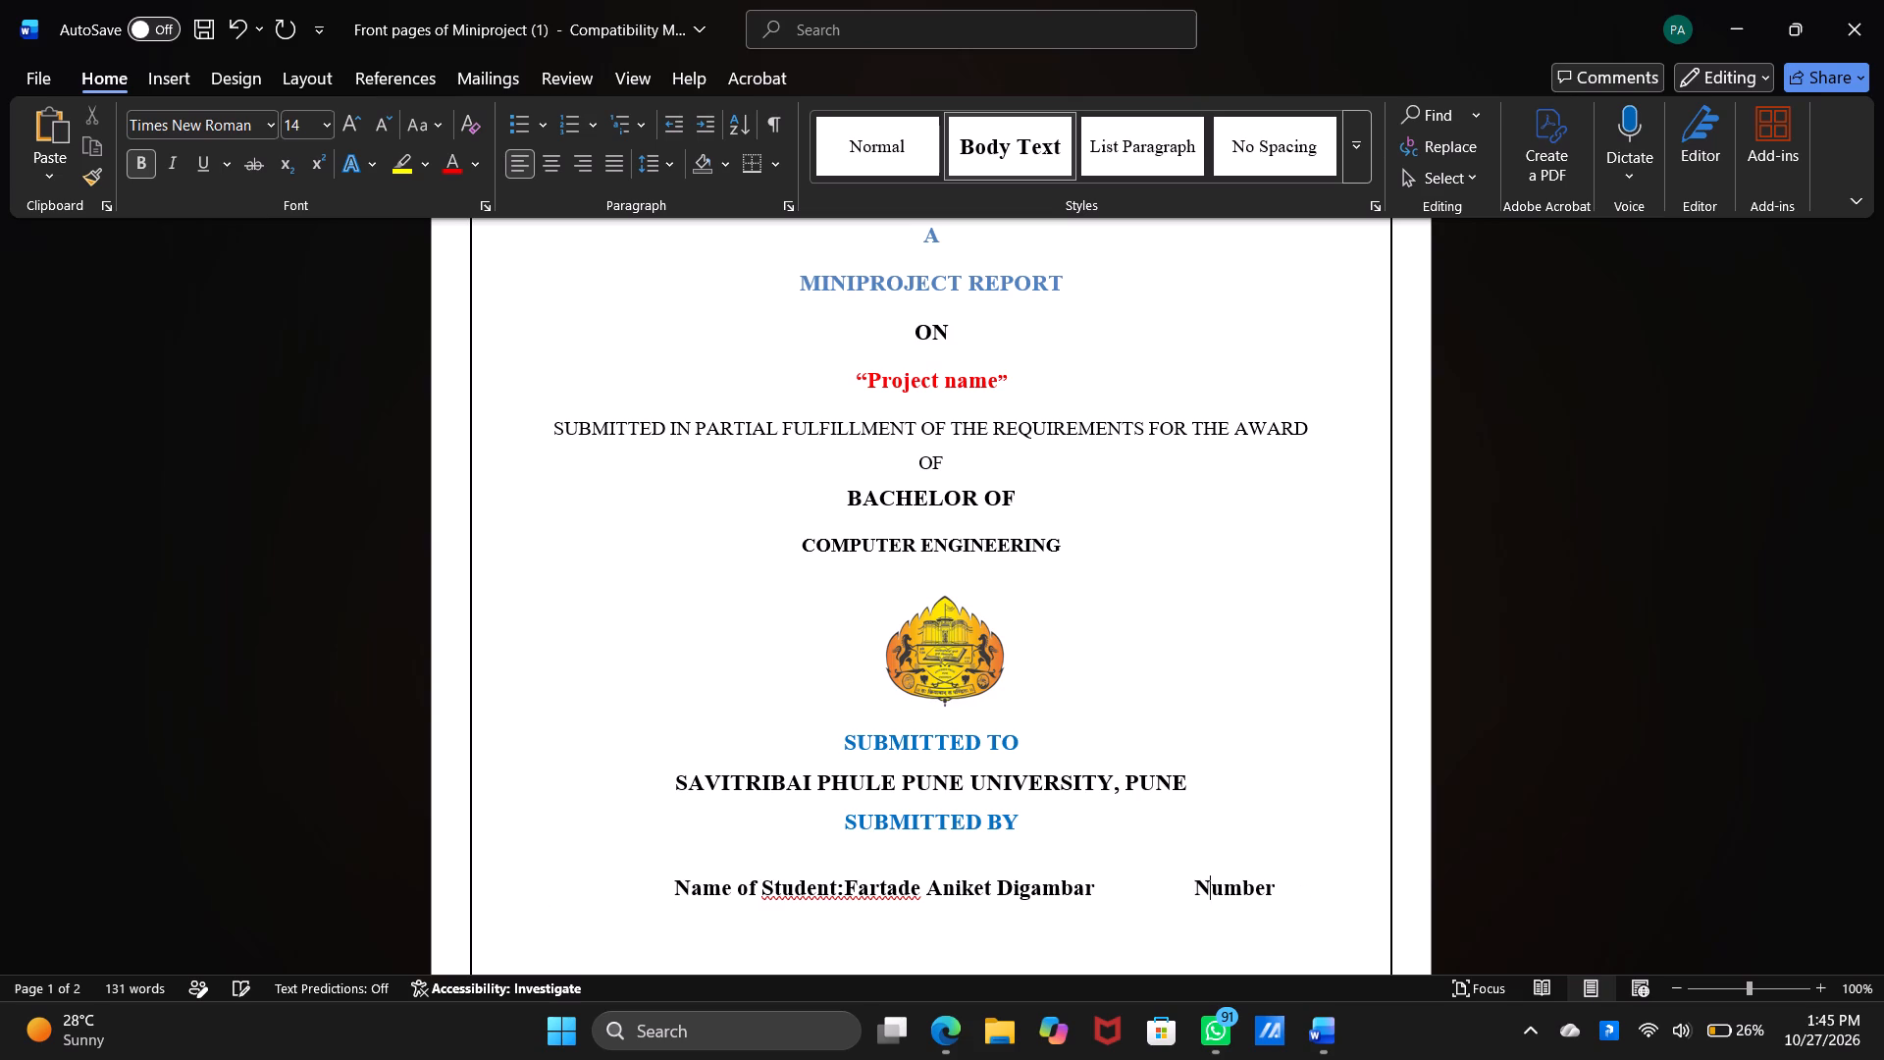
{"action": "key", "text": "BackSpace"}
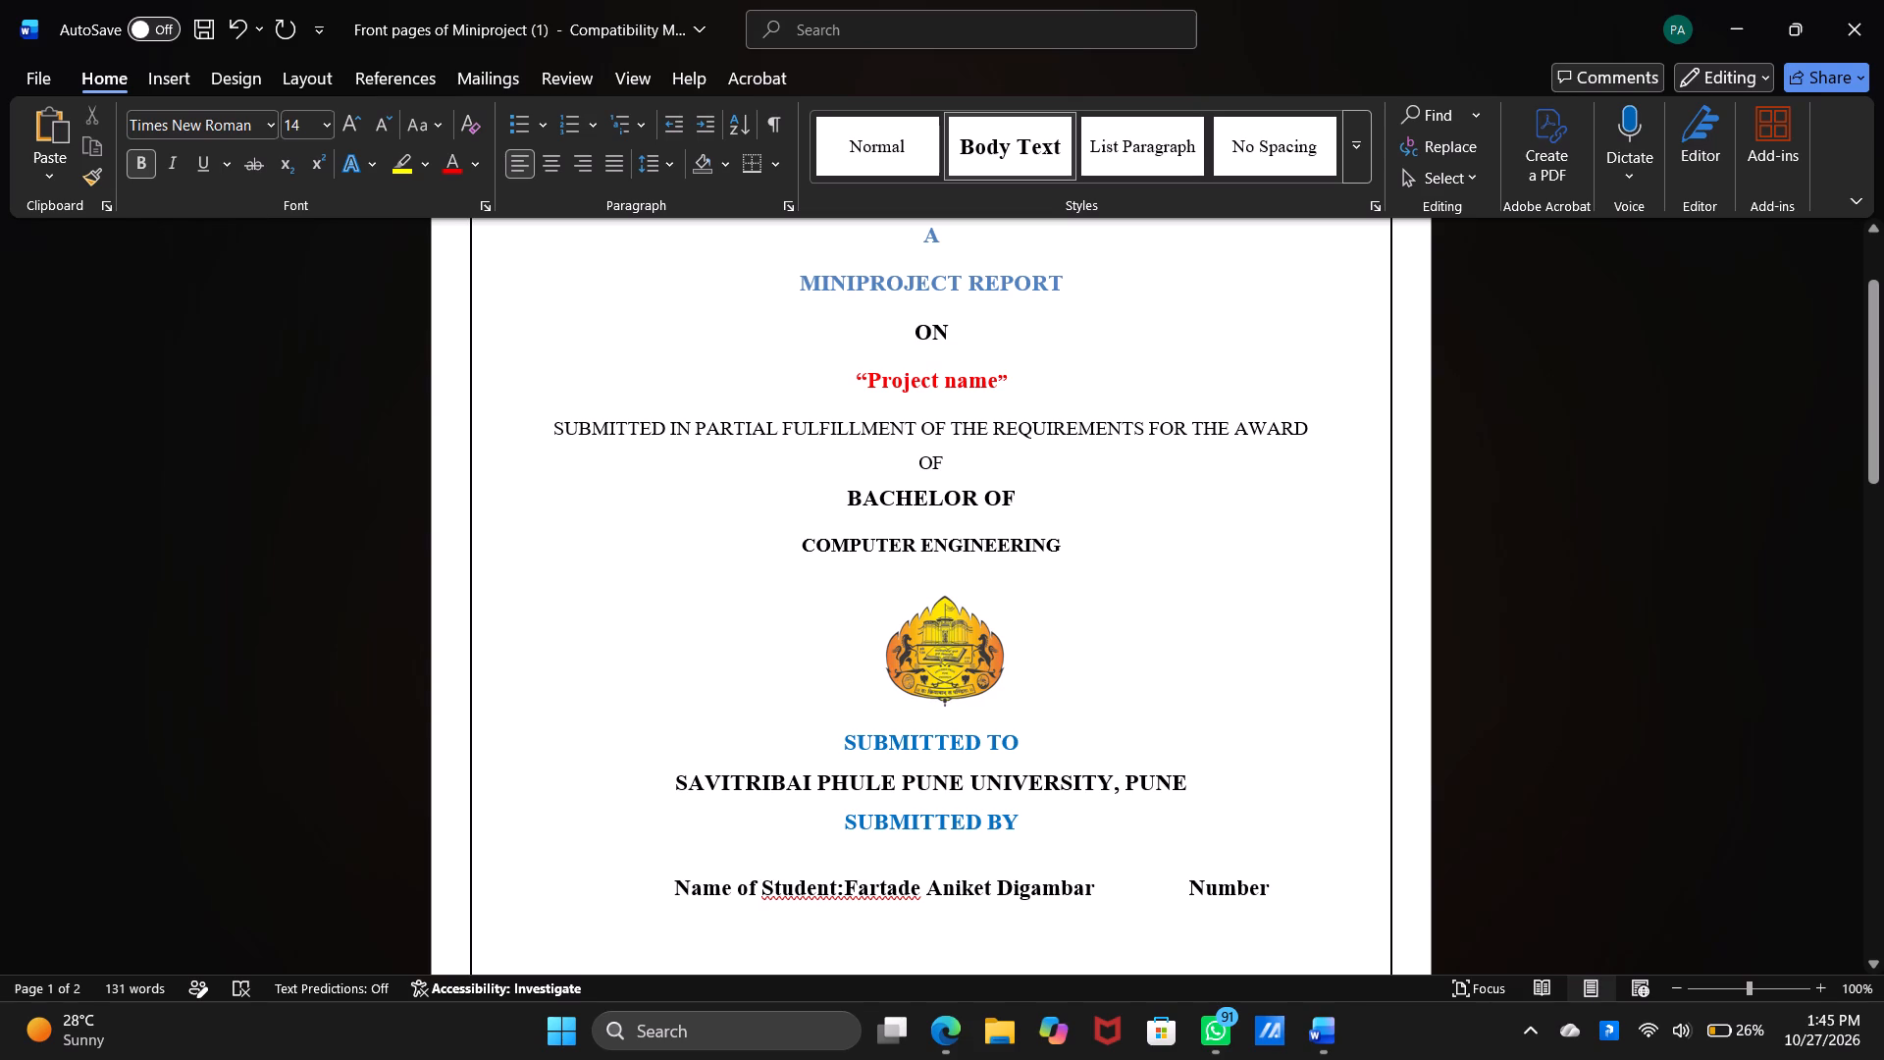
Undo the recent edits to the student line until it reads "Name of Student:" and "Exam Seat Number" without the student's name.
{"action": "scroll", "coordinate": [908, 811], "scroll_direction": "down", "scroll_amount": 2}
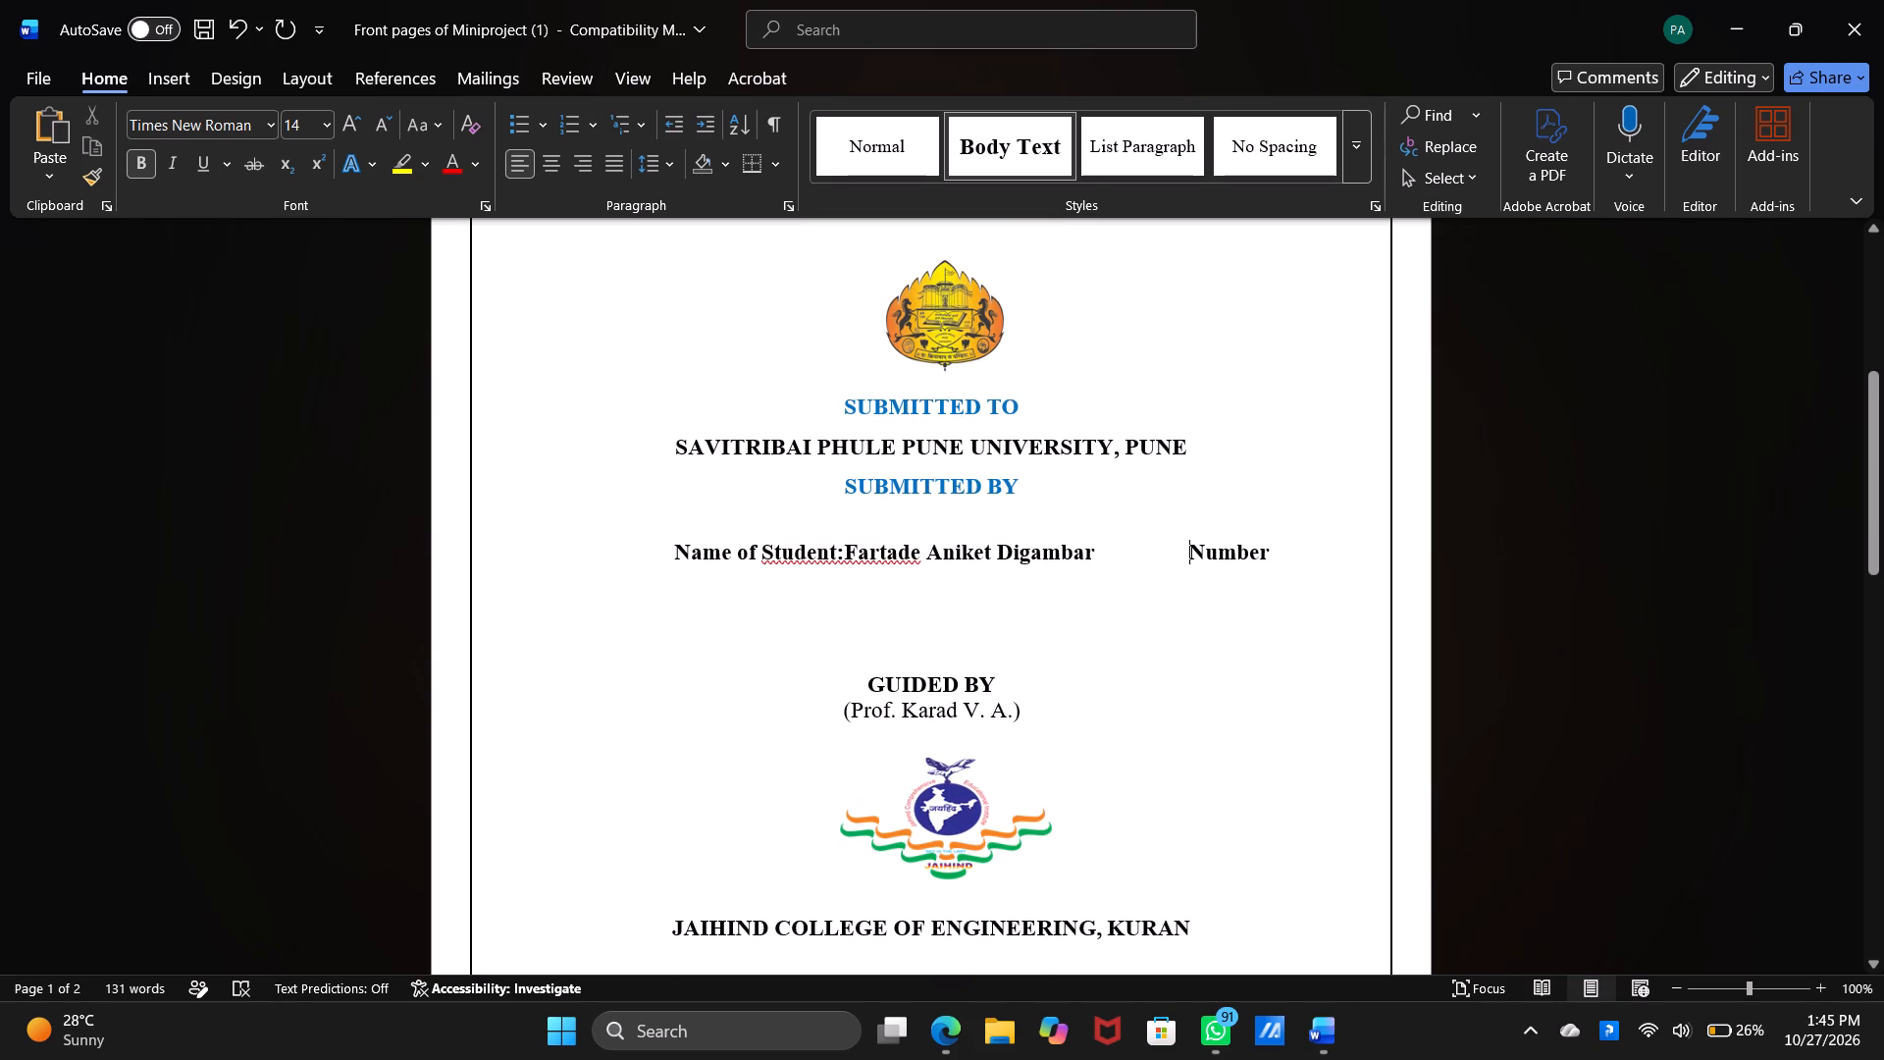
{"action": "left_click", "coordinate": [1178, 542]}
{"action": "key", "text": "ctrl+z"}
{"action": "key", "text": "ctrl+z"}
{"action": "key", "text": "ctrl+z"}
{"action": "key", "text": "ctrl+z"}
{"action": "key", "text": "ctrl+z"}
{"action": "key", "text": "ctrl+z"}
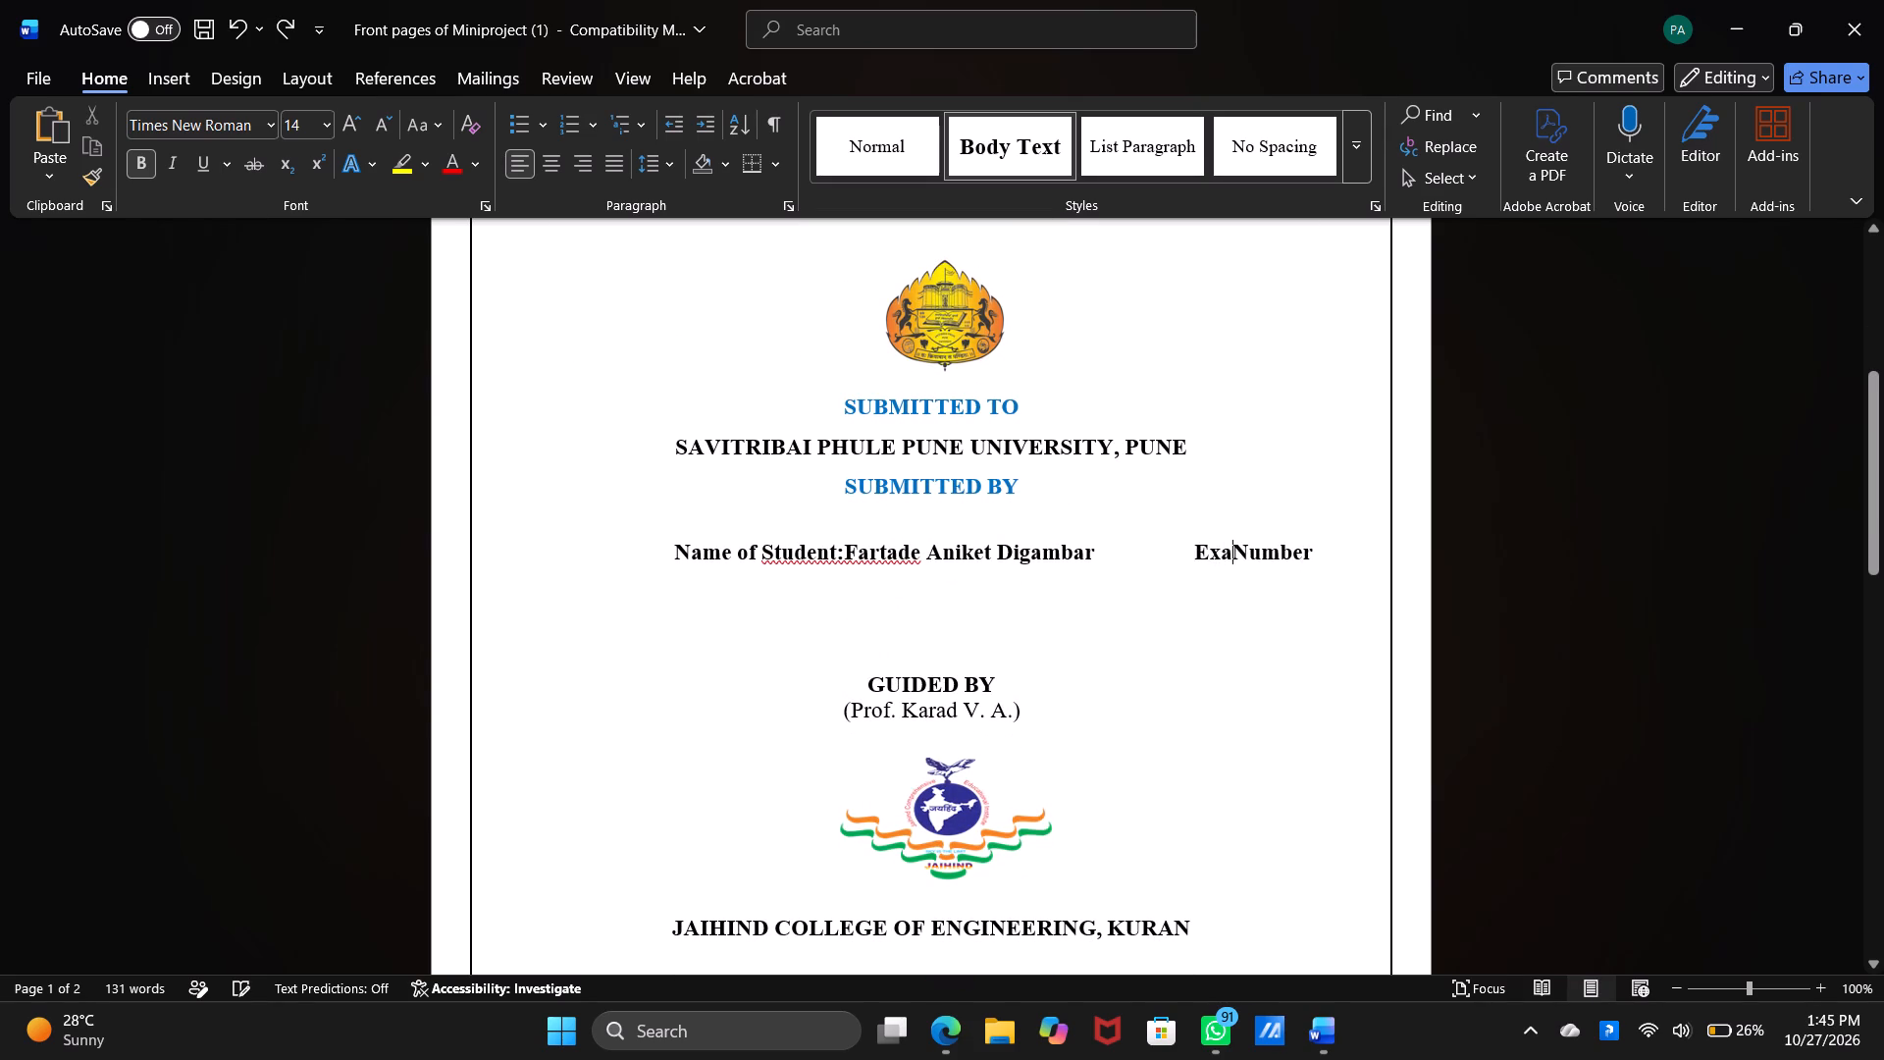
{"action": "key", "text": "ctrl+z"}
{"action": "key", "text": "ctrl+z"}
{"action": "key", "text": "ctrl+z"}
{"action": "key", "text": "ctrl+z"}
{"action": "key", "text": "ctrl+z"}
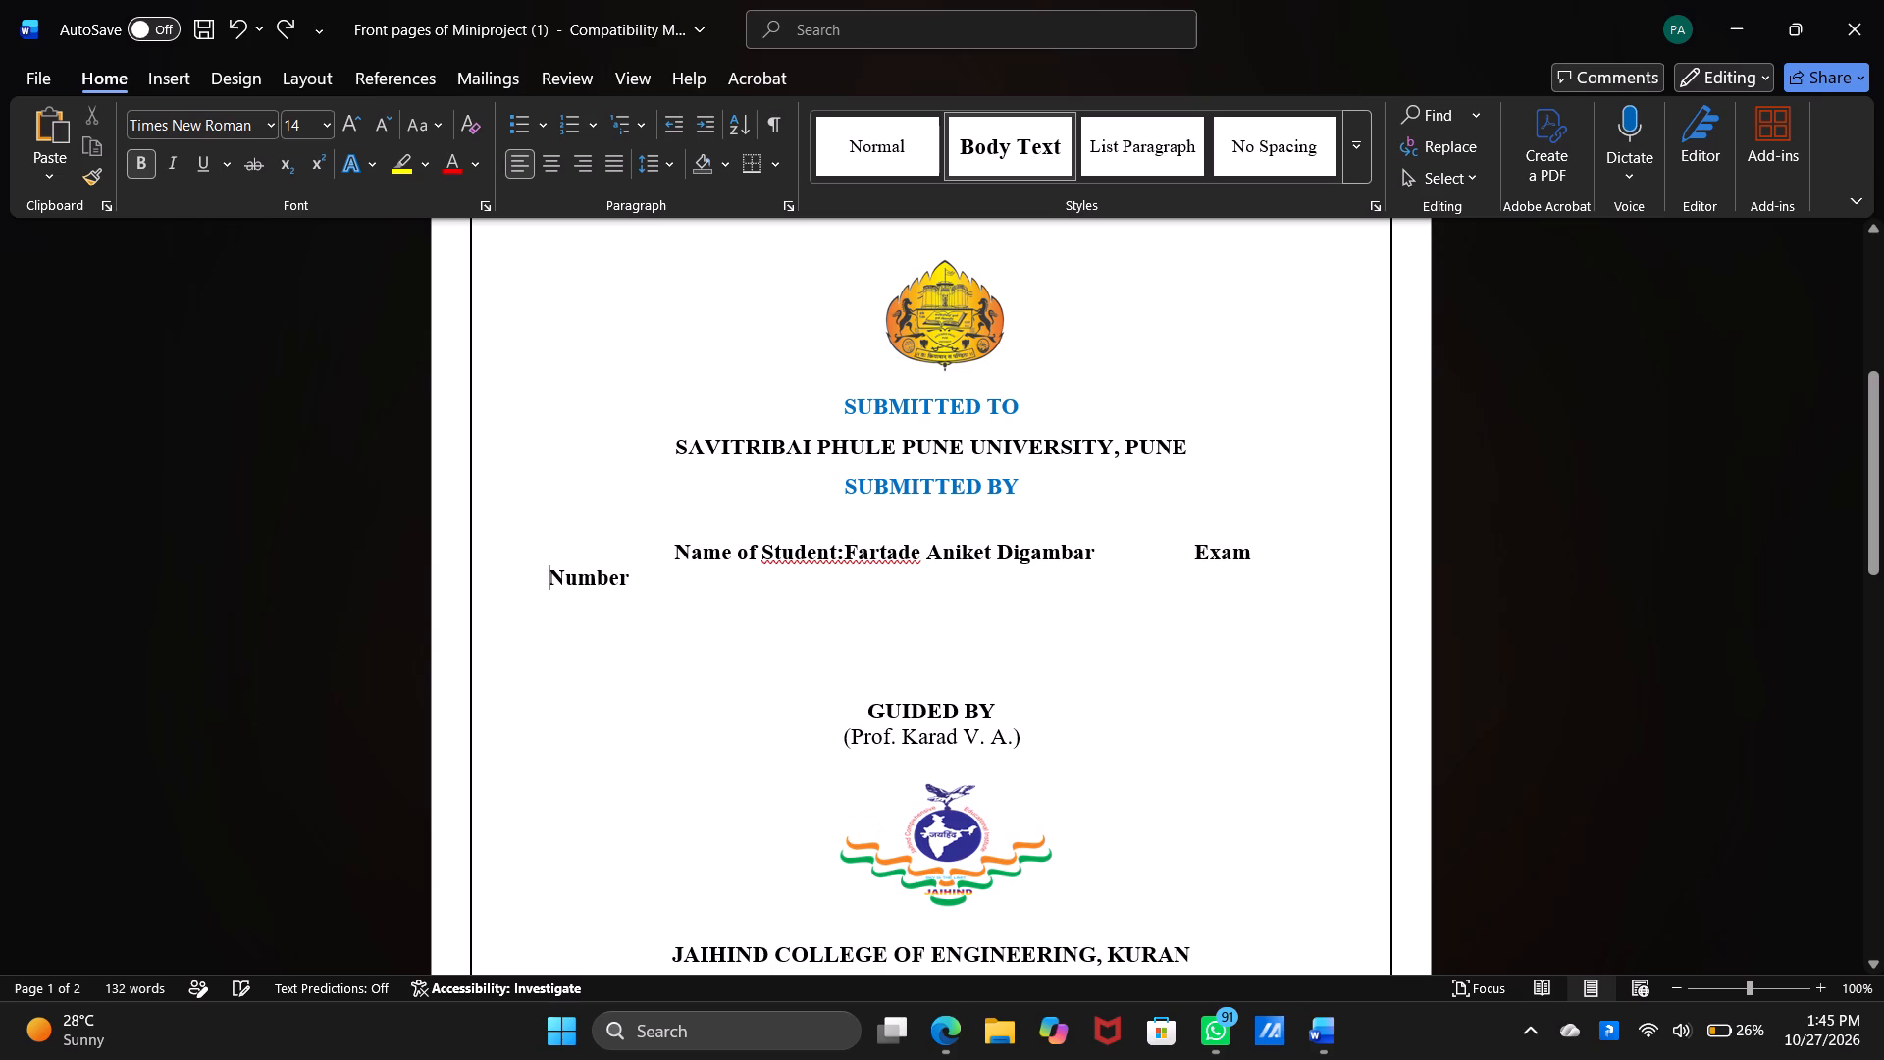
{"action": "key", "text": "ctrl+z"}
{"action": "key", "text": "ctrl+z"}
{"action": "key", "text": "ctrl+z"}
{"action": "key", "text": "ctrl+z"}
{"action": "key", "text": "ctrl+z"}
{"action": "key", "text": "ctrl+z"}
{"action": "key", "text": "ctrl+z"}
{"action": "key", "text": "ctrl+z"}
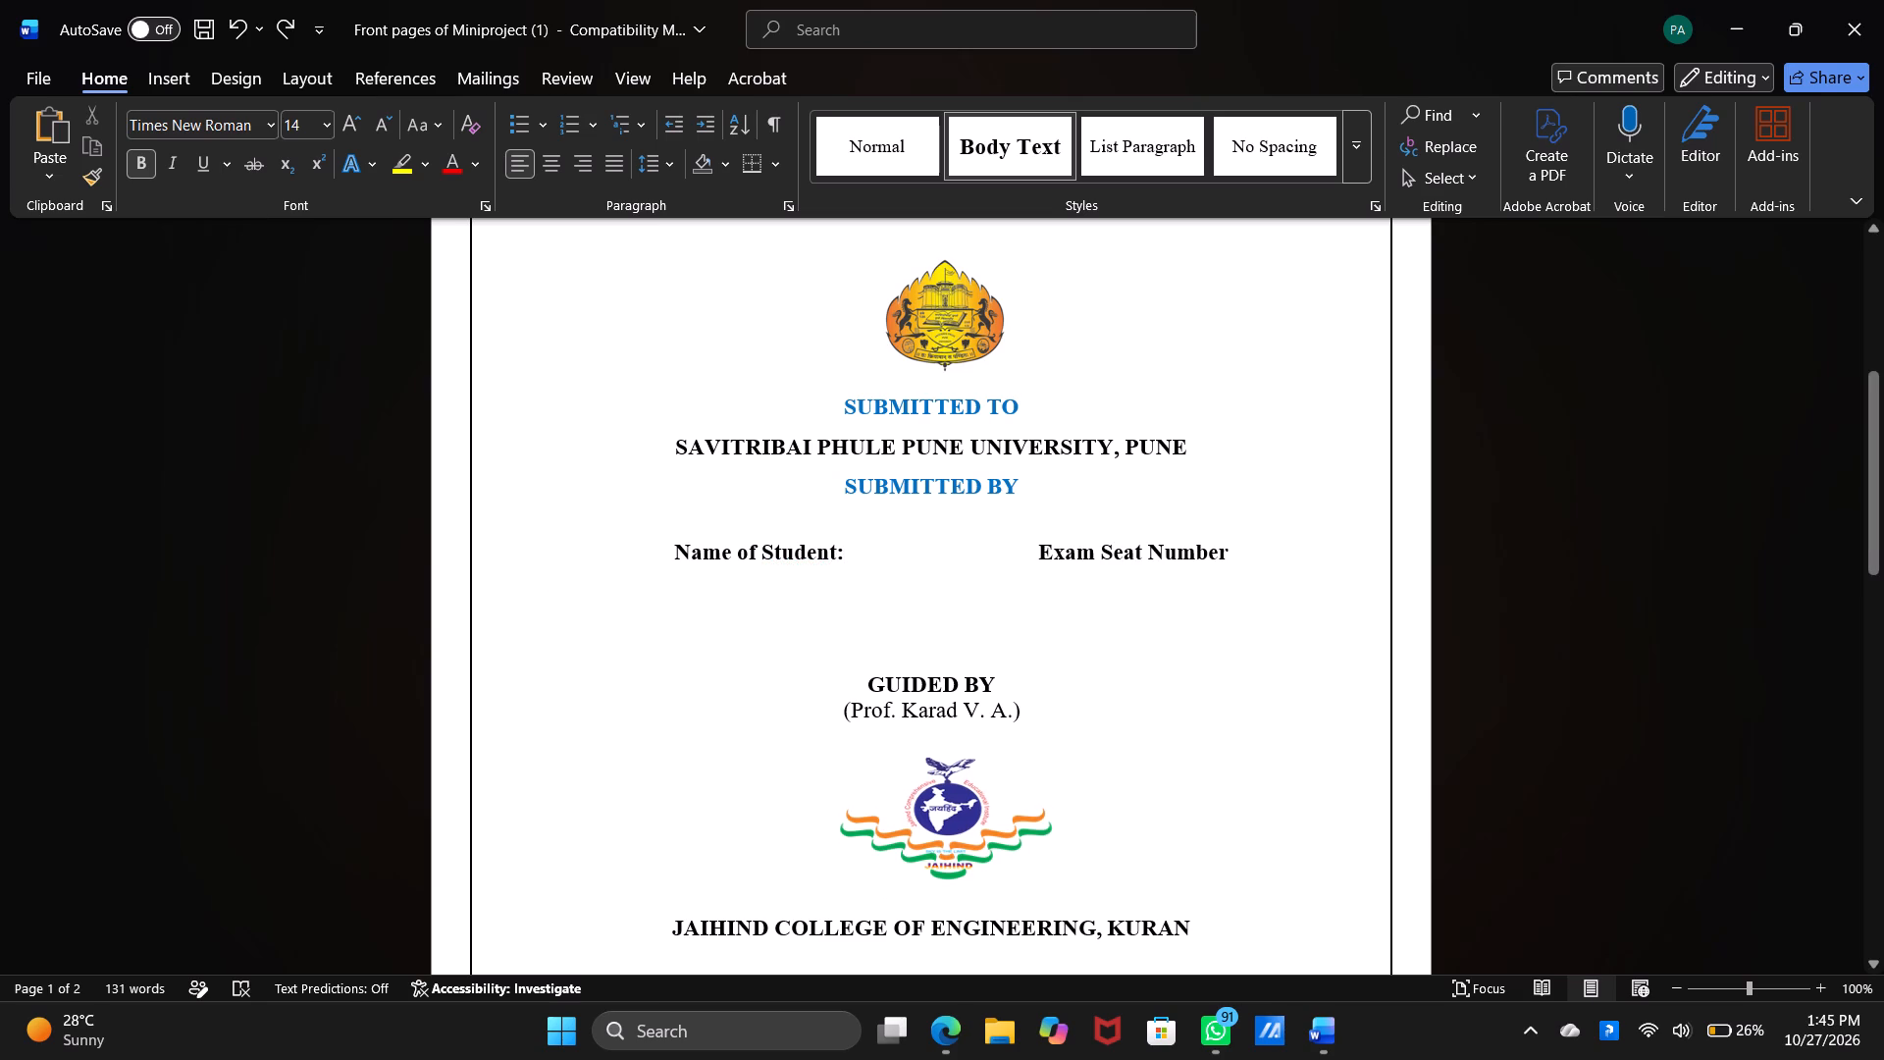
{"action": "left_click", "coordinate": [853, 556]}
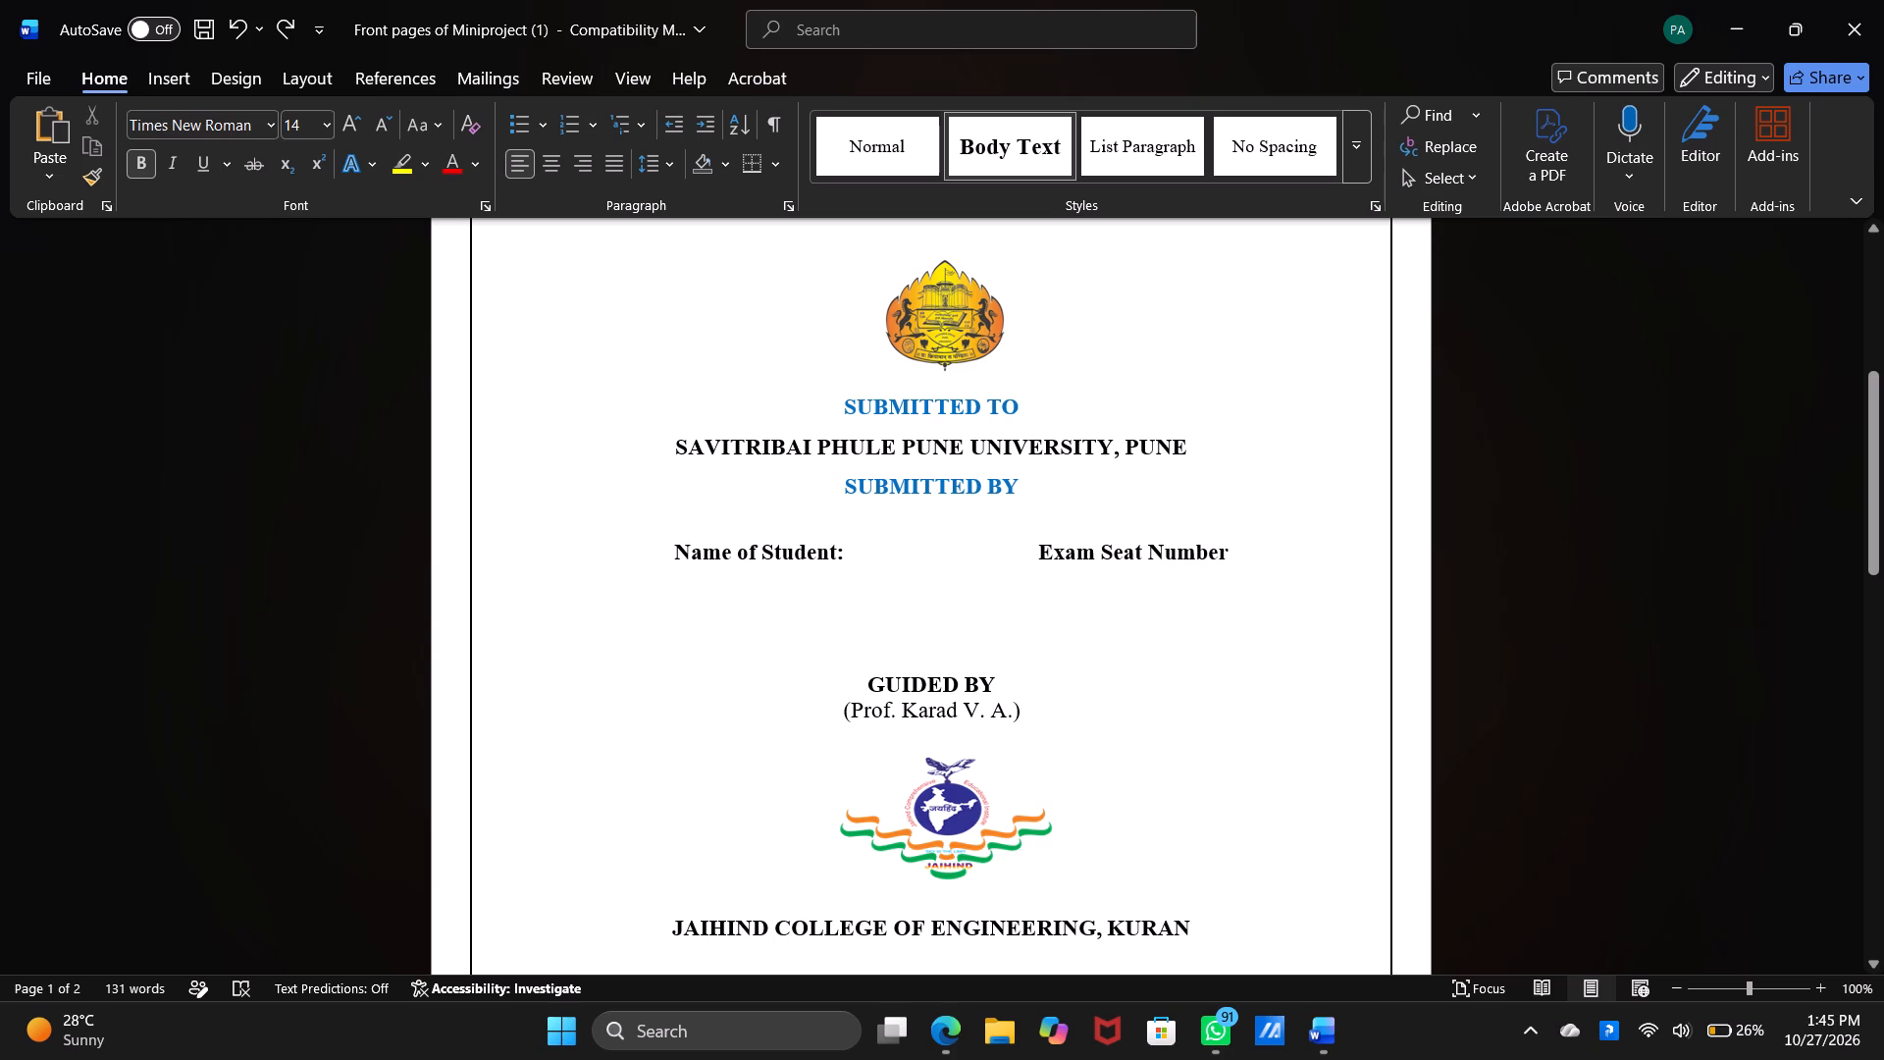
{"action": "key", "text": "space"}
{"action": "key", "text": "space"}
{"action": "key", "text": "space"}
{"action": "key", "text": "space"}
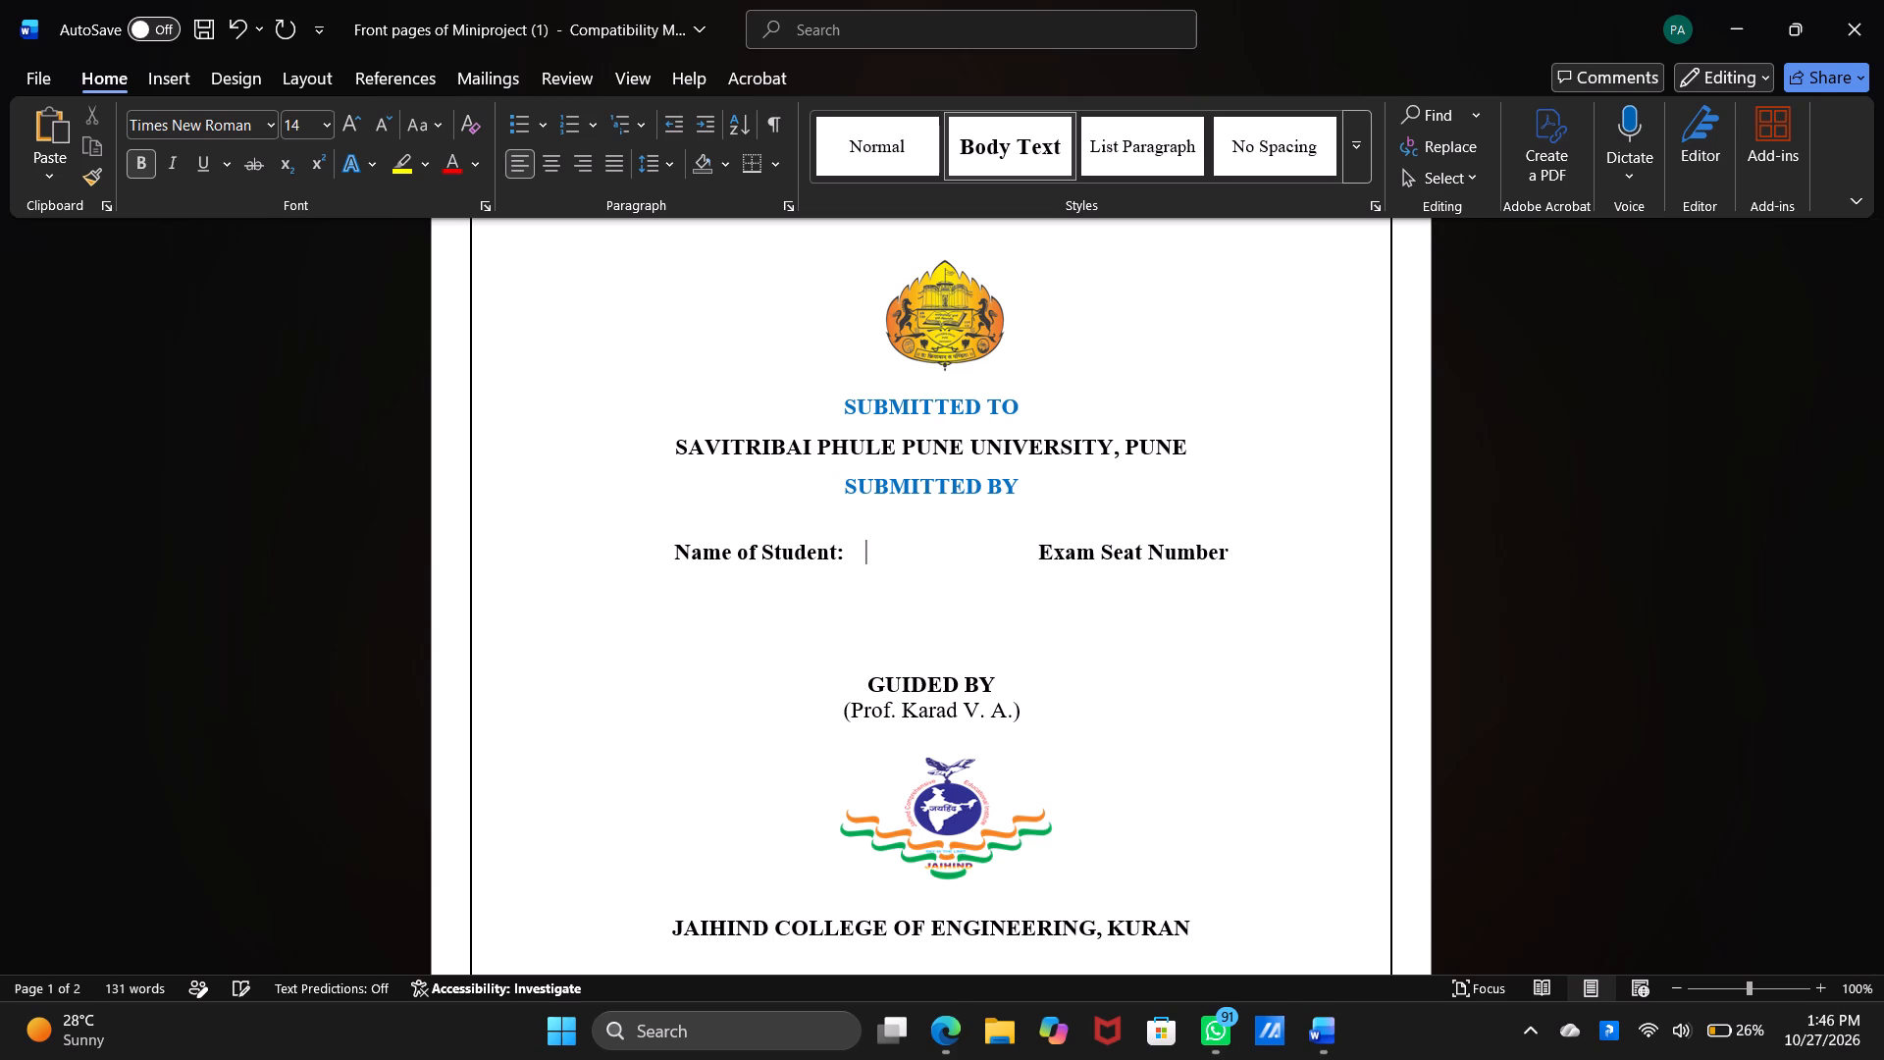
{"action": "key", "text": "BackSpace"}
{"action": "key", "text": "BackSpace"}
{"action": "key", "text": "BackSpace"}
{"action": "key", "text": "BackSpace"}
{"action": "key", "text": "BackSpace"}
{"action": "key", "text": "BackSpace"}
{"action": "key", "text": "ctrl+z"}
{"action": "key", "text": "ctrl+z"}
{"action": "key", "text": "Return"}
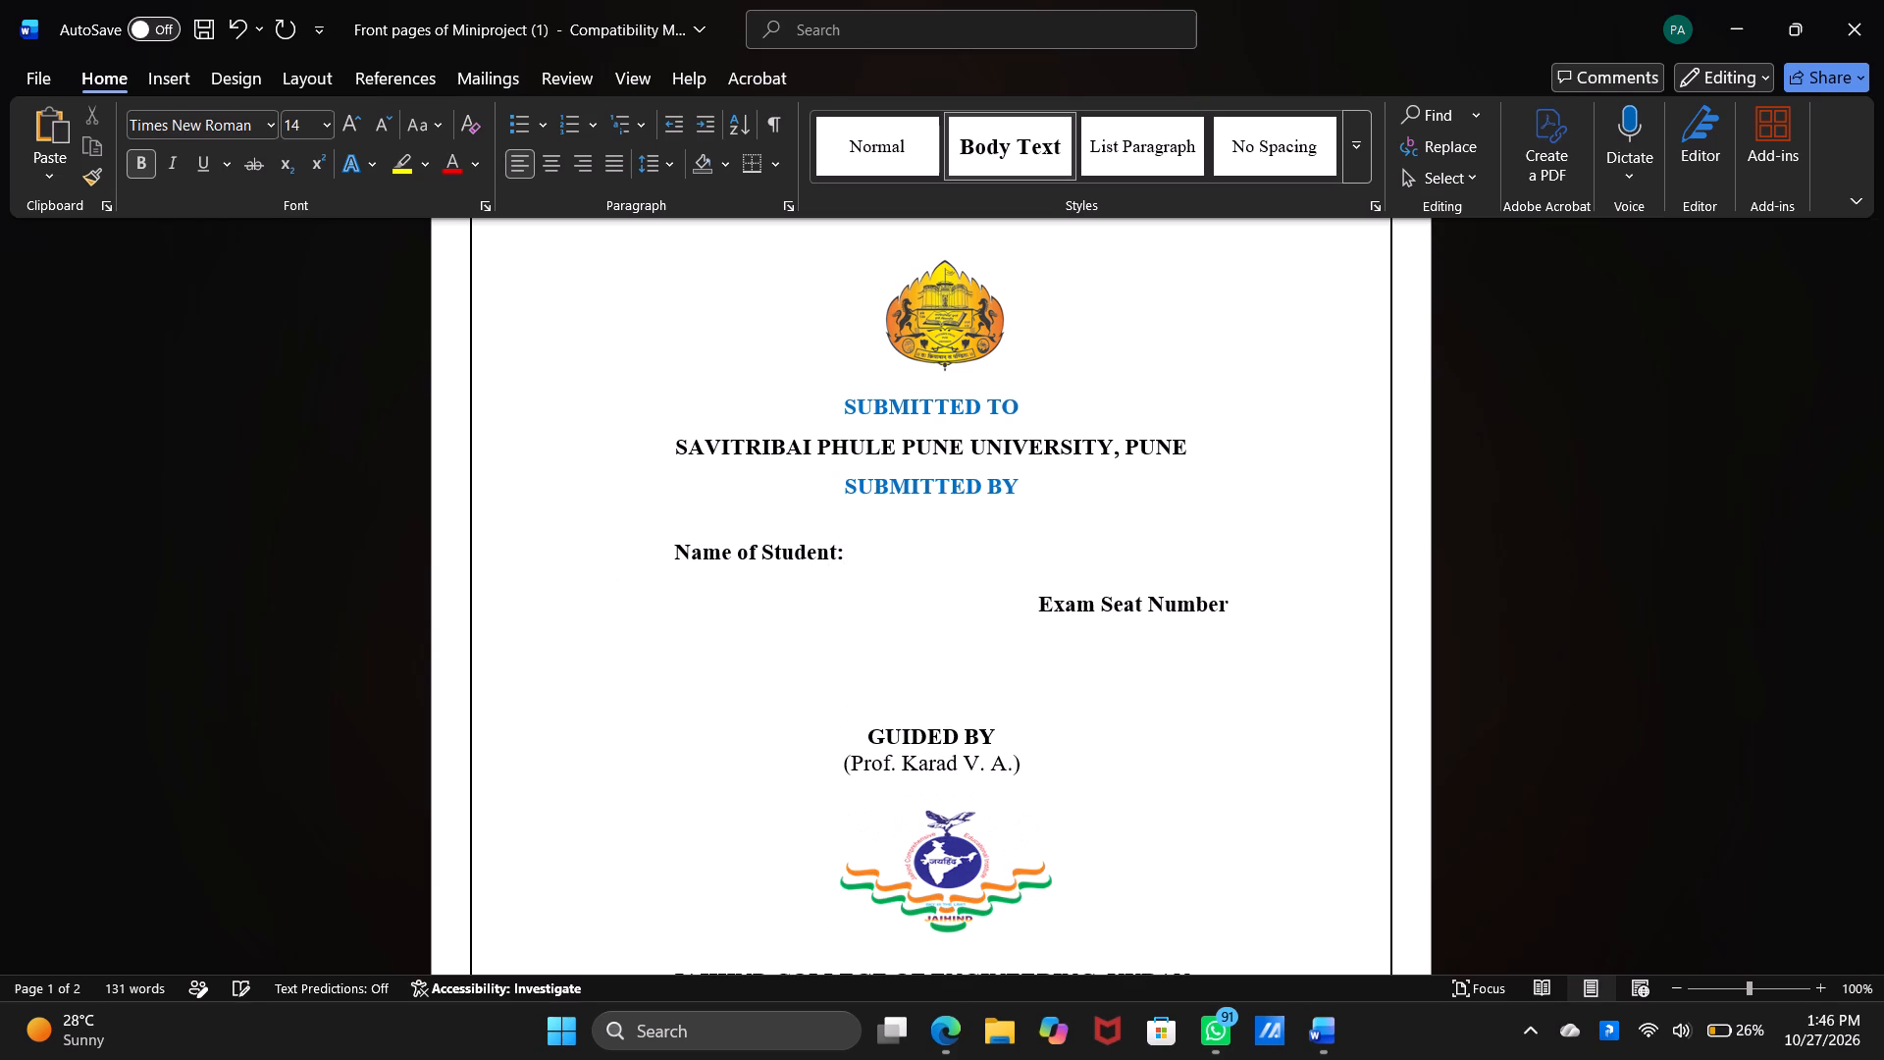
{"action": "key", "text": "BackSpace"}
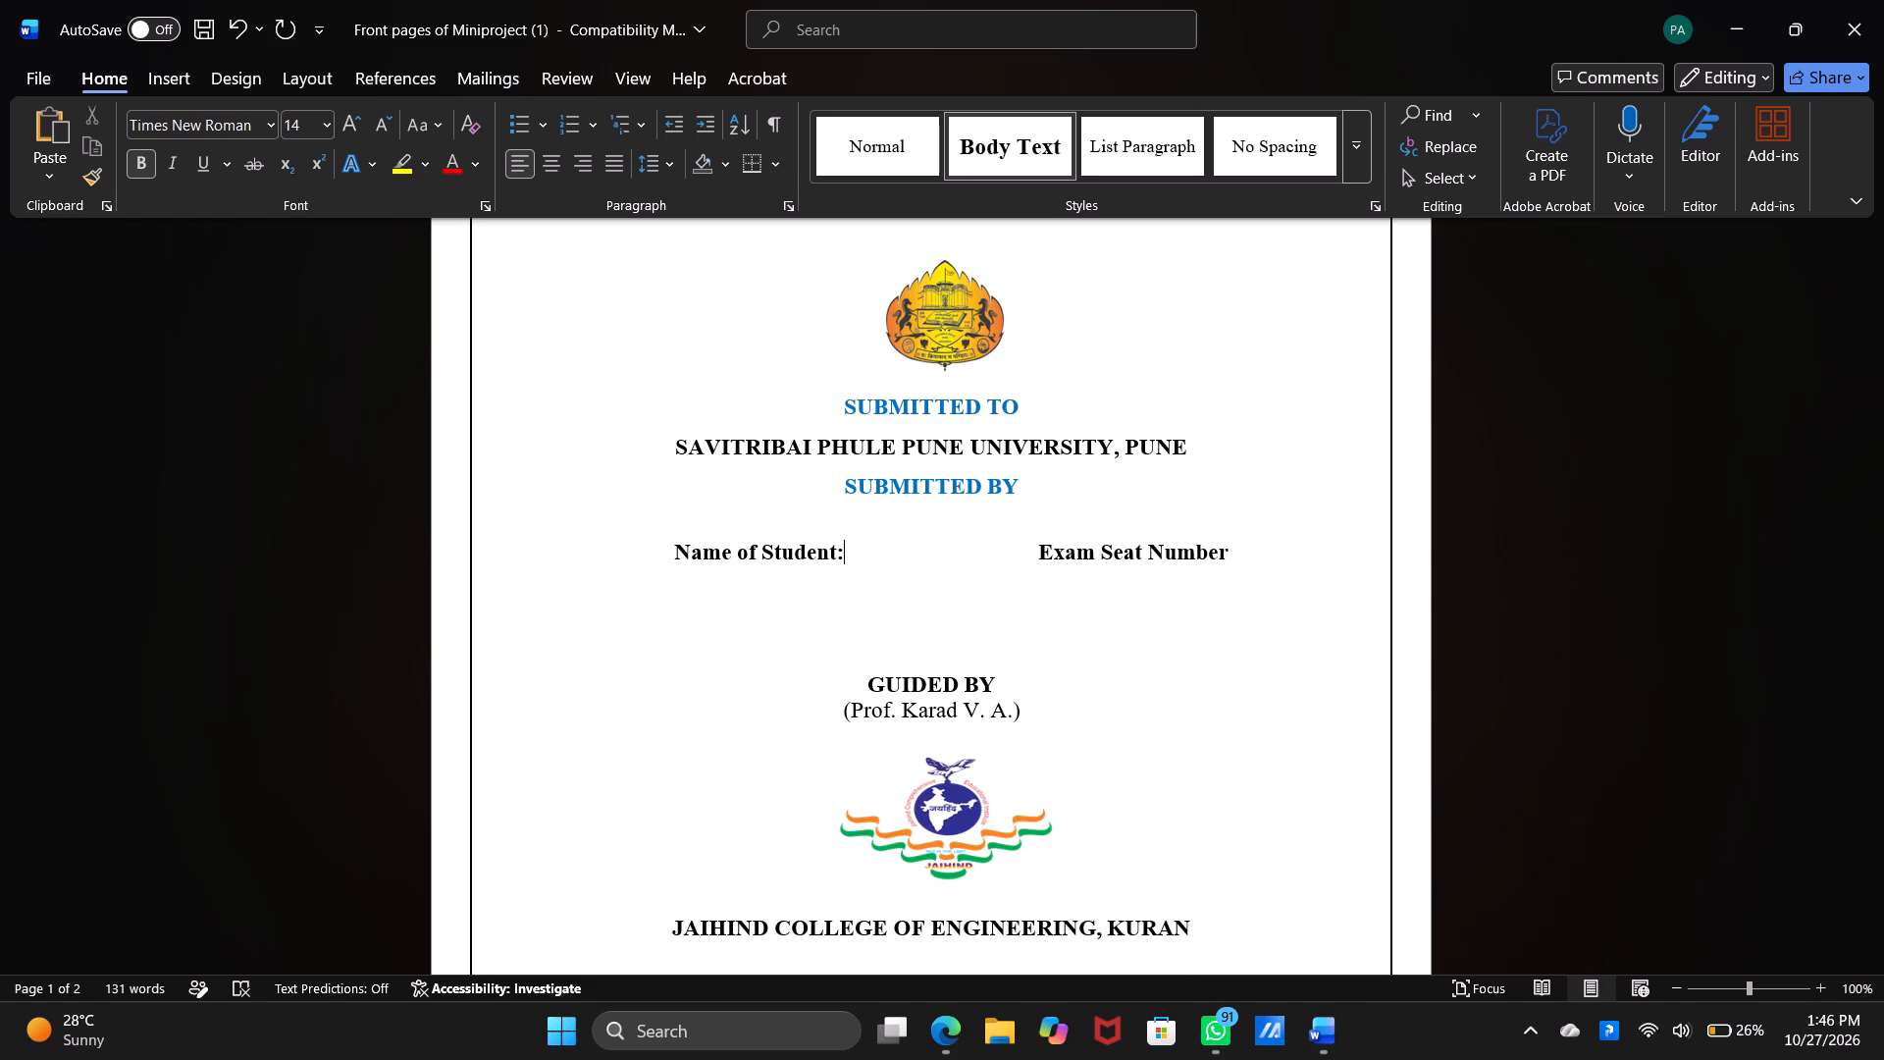
Enter the student's full name directly after the "Name of Student:" label.
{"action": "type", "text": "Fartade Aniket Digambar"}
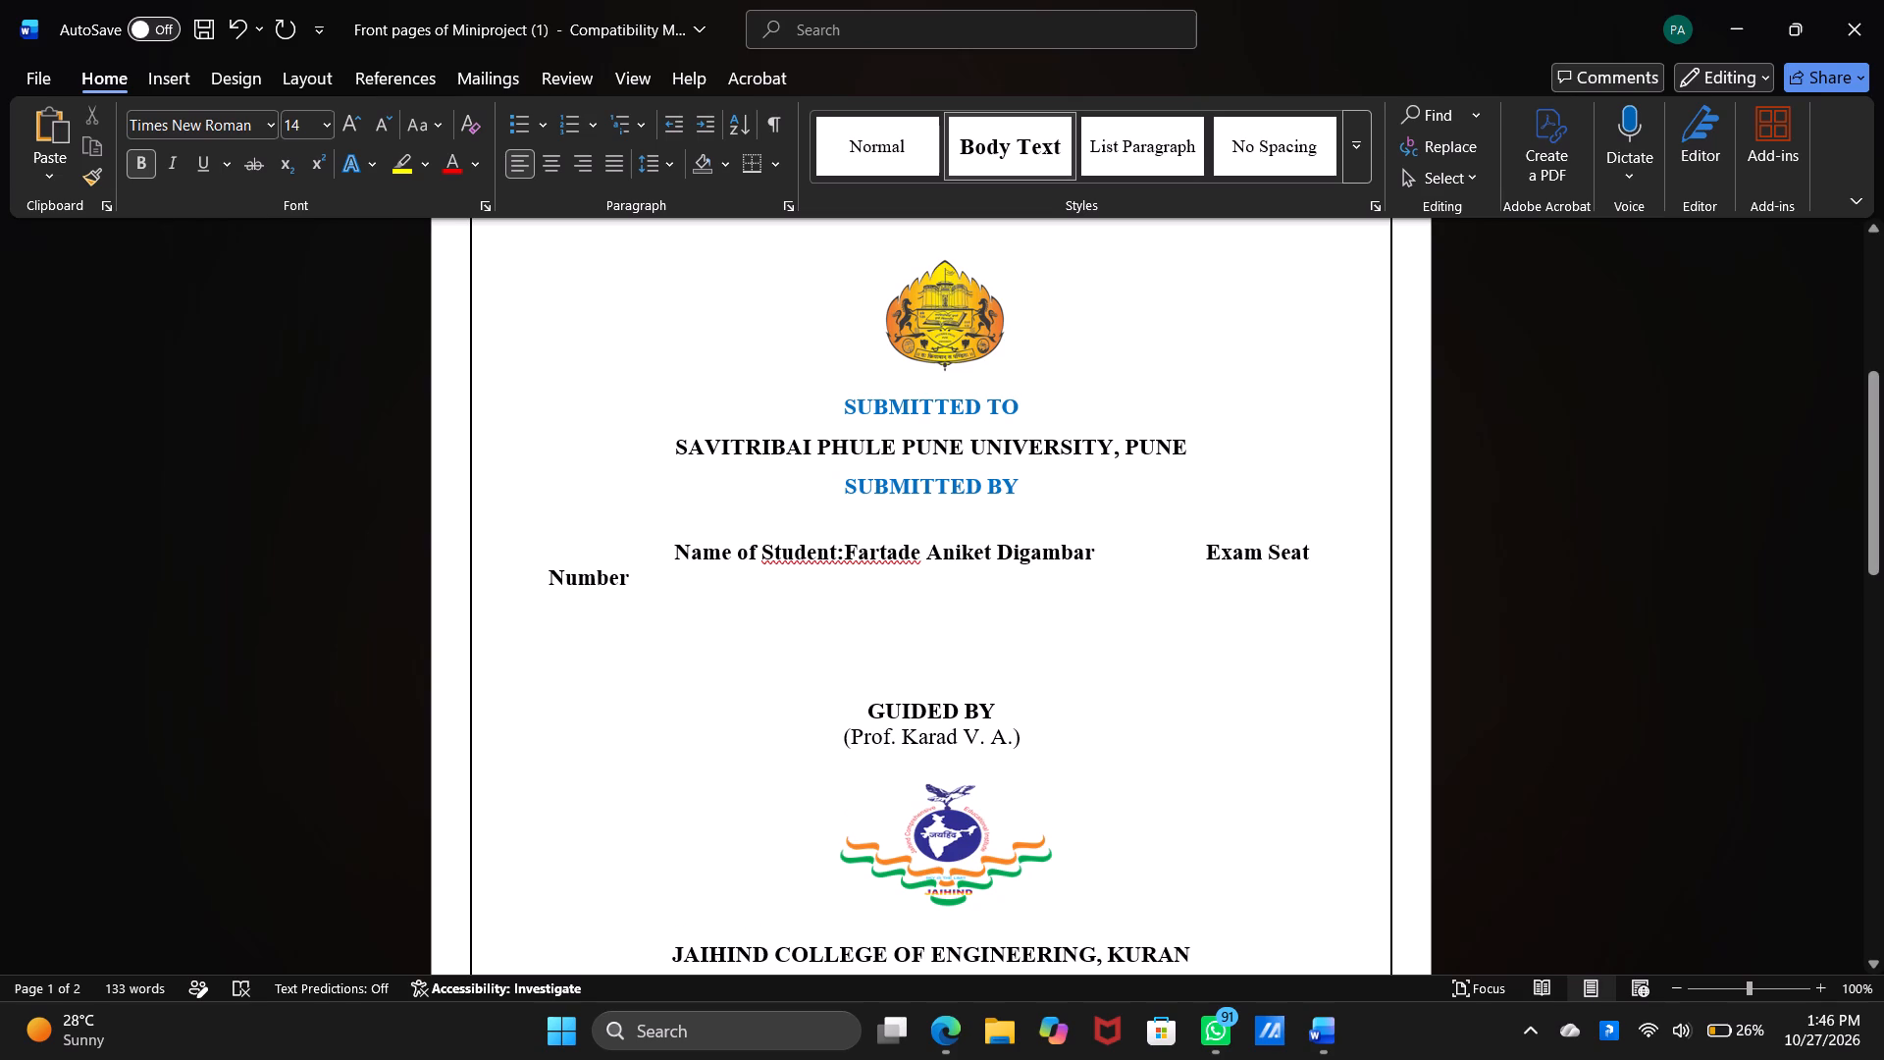
Break the student line after the student's name so that "Exam Seat Number" sits on its own line.
{"action": "triple_click", "coordinate": [1216, 539]}
{"action": "left_click", "coordinate": [1209, 540]}
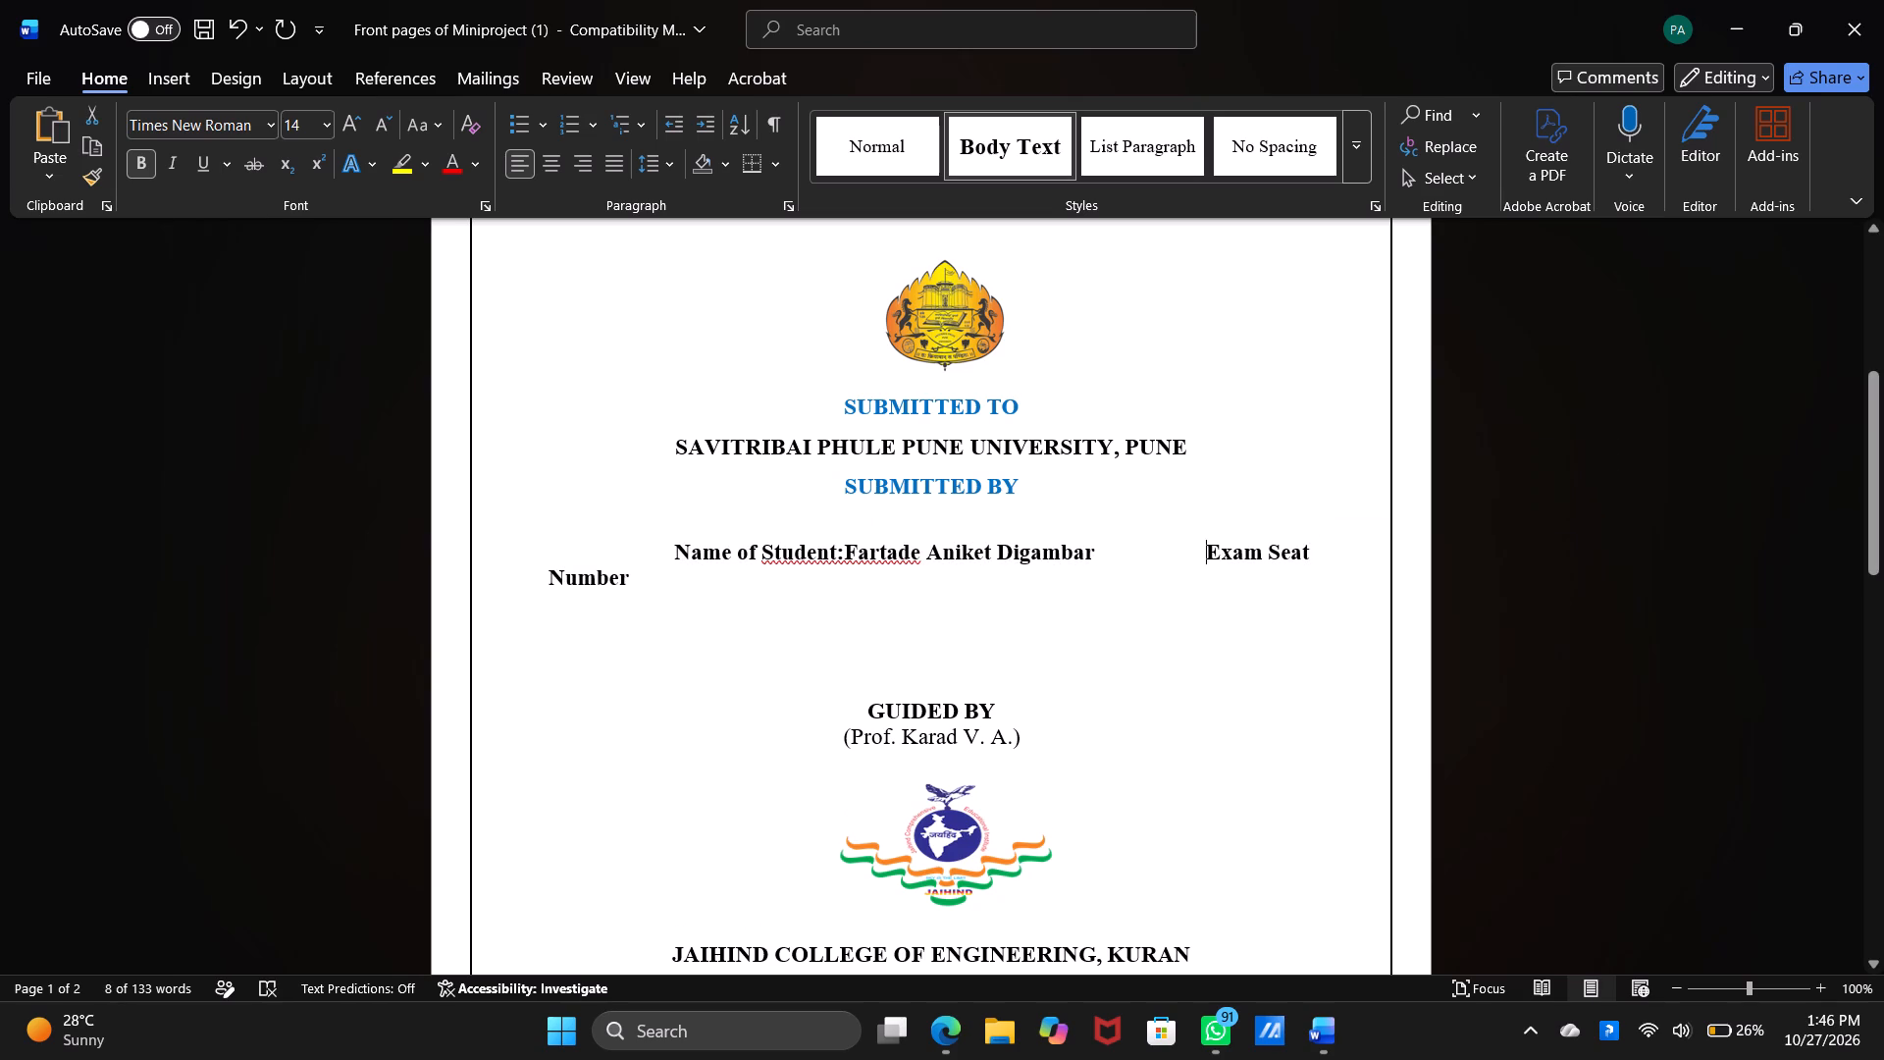
{"action": "left_click_drag", "start_coordinate": [1202, 547], "coordinate": [1110, 588]}
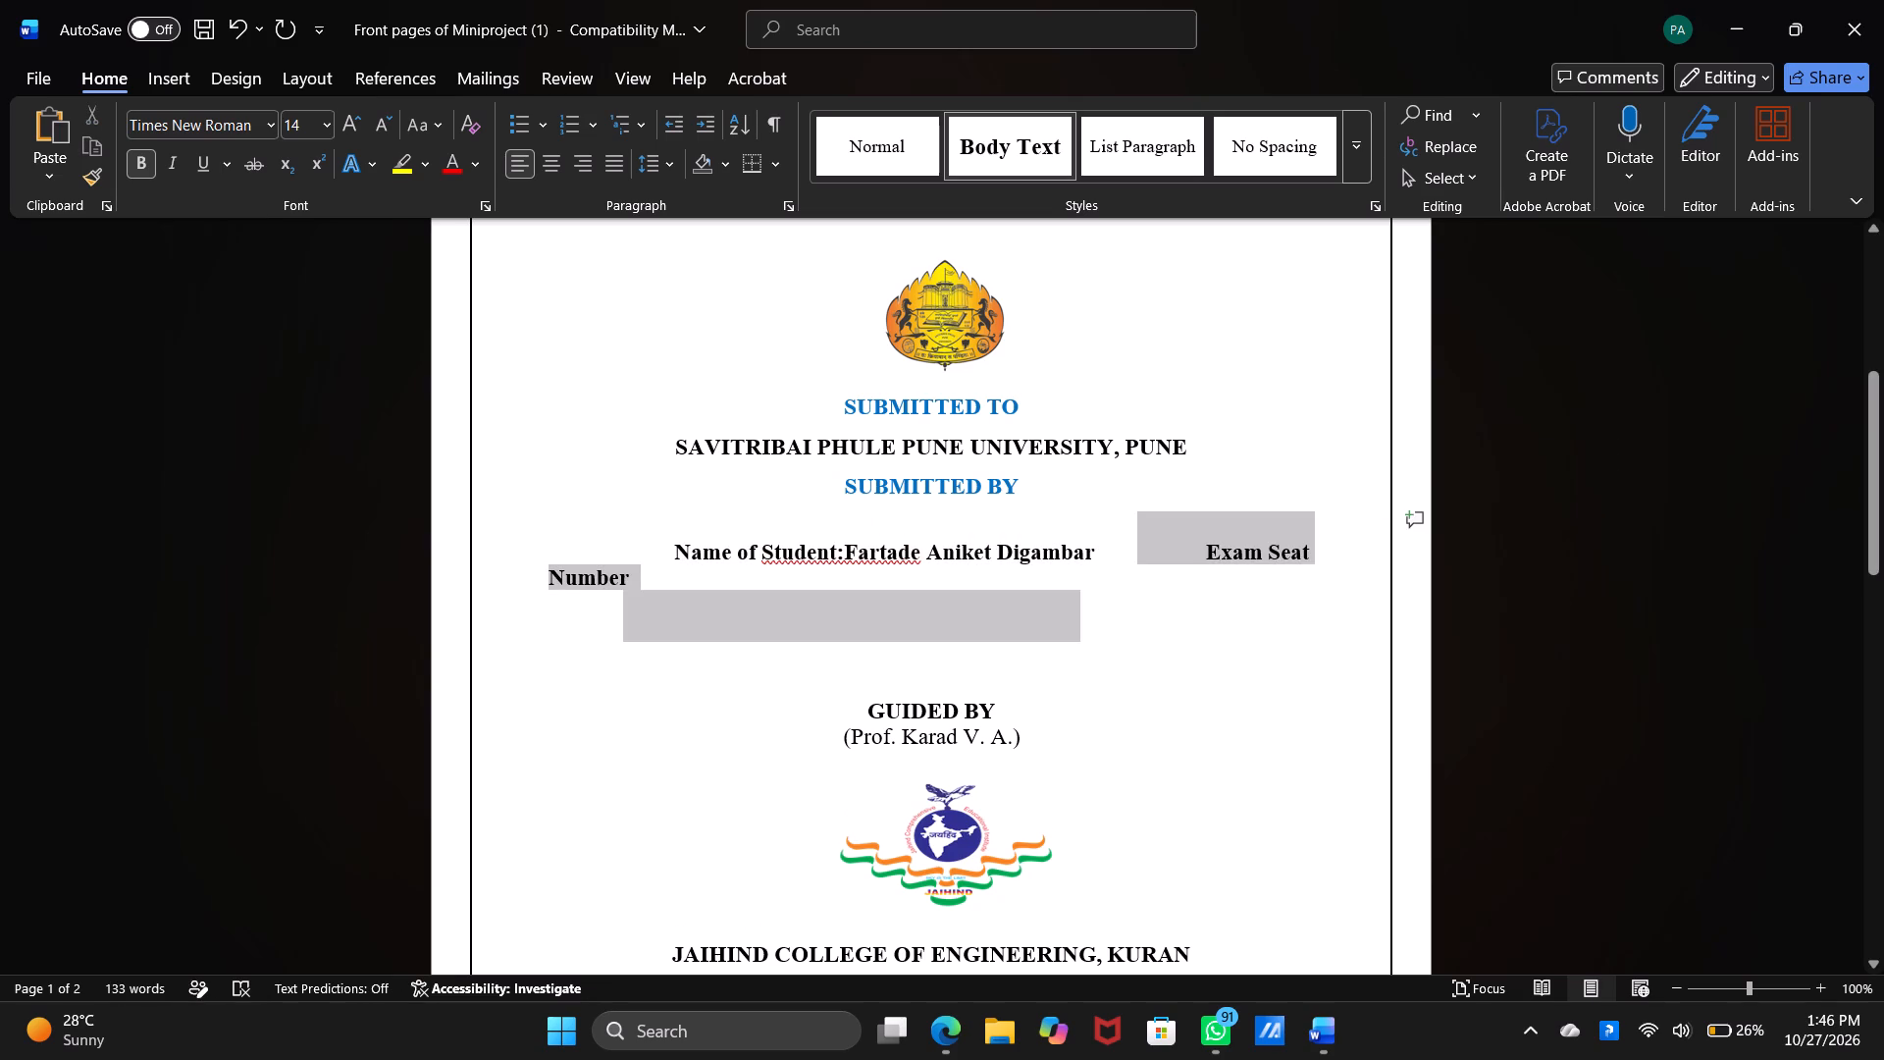
{"action": "left_click_drag", "start_coordinate": [1110, 588], "coordinate": [1162, 566]}
{"action": "left_click", "coordinate": [1097, 549]}
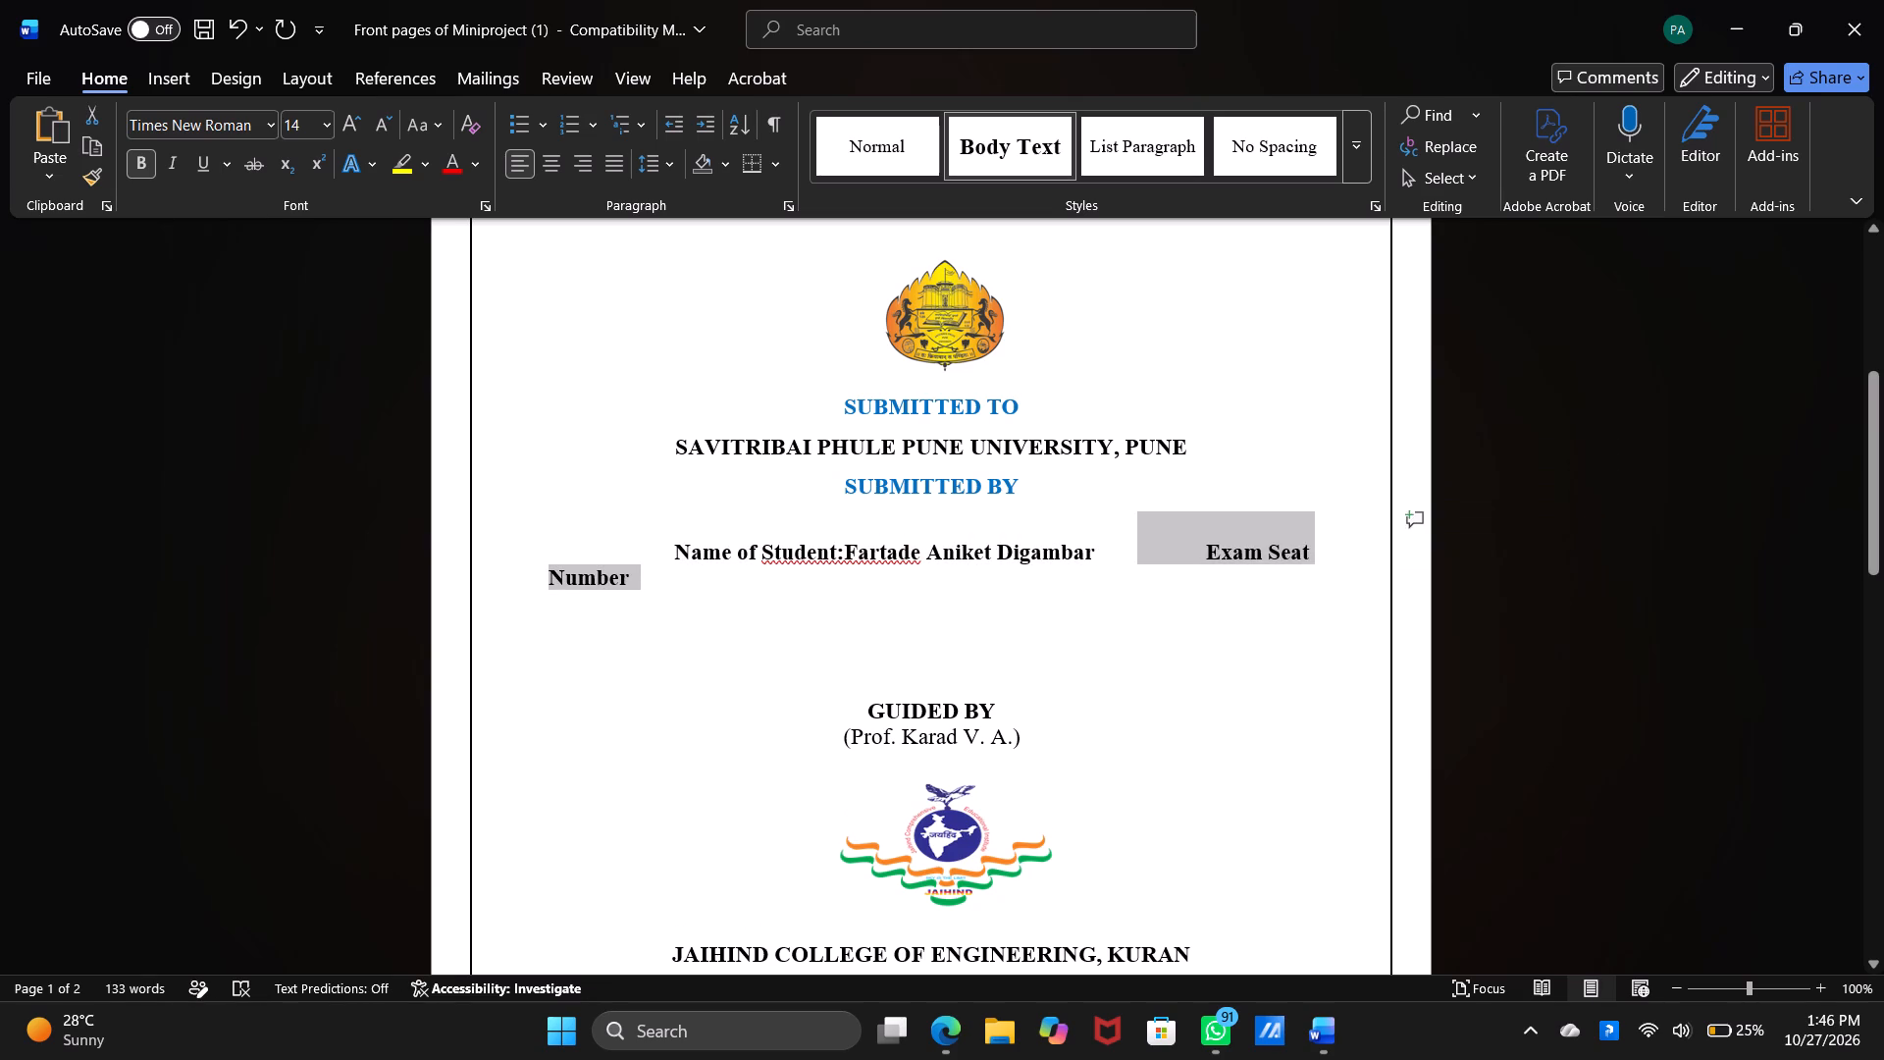
{"action": "key", "text": "Return"}
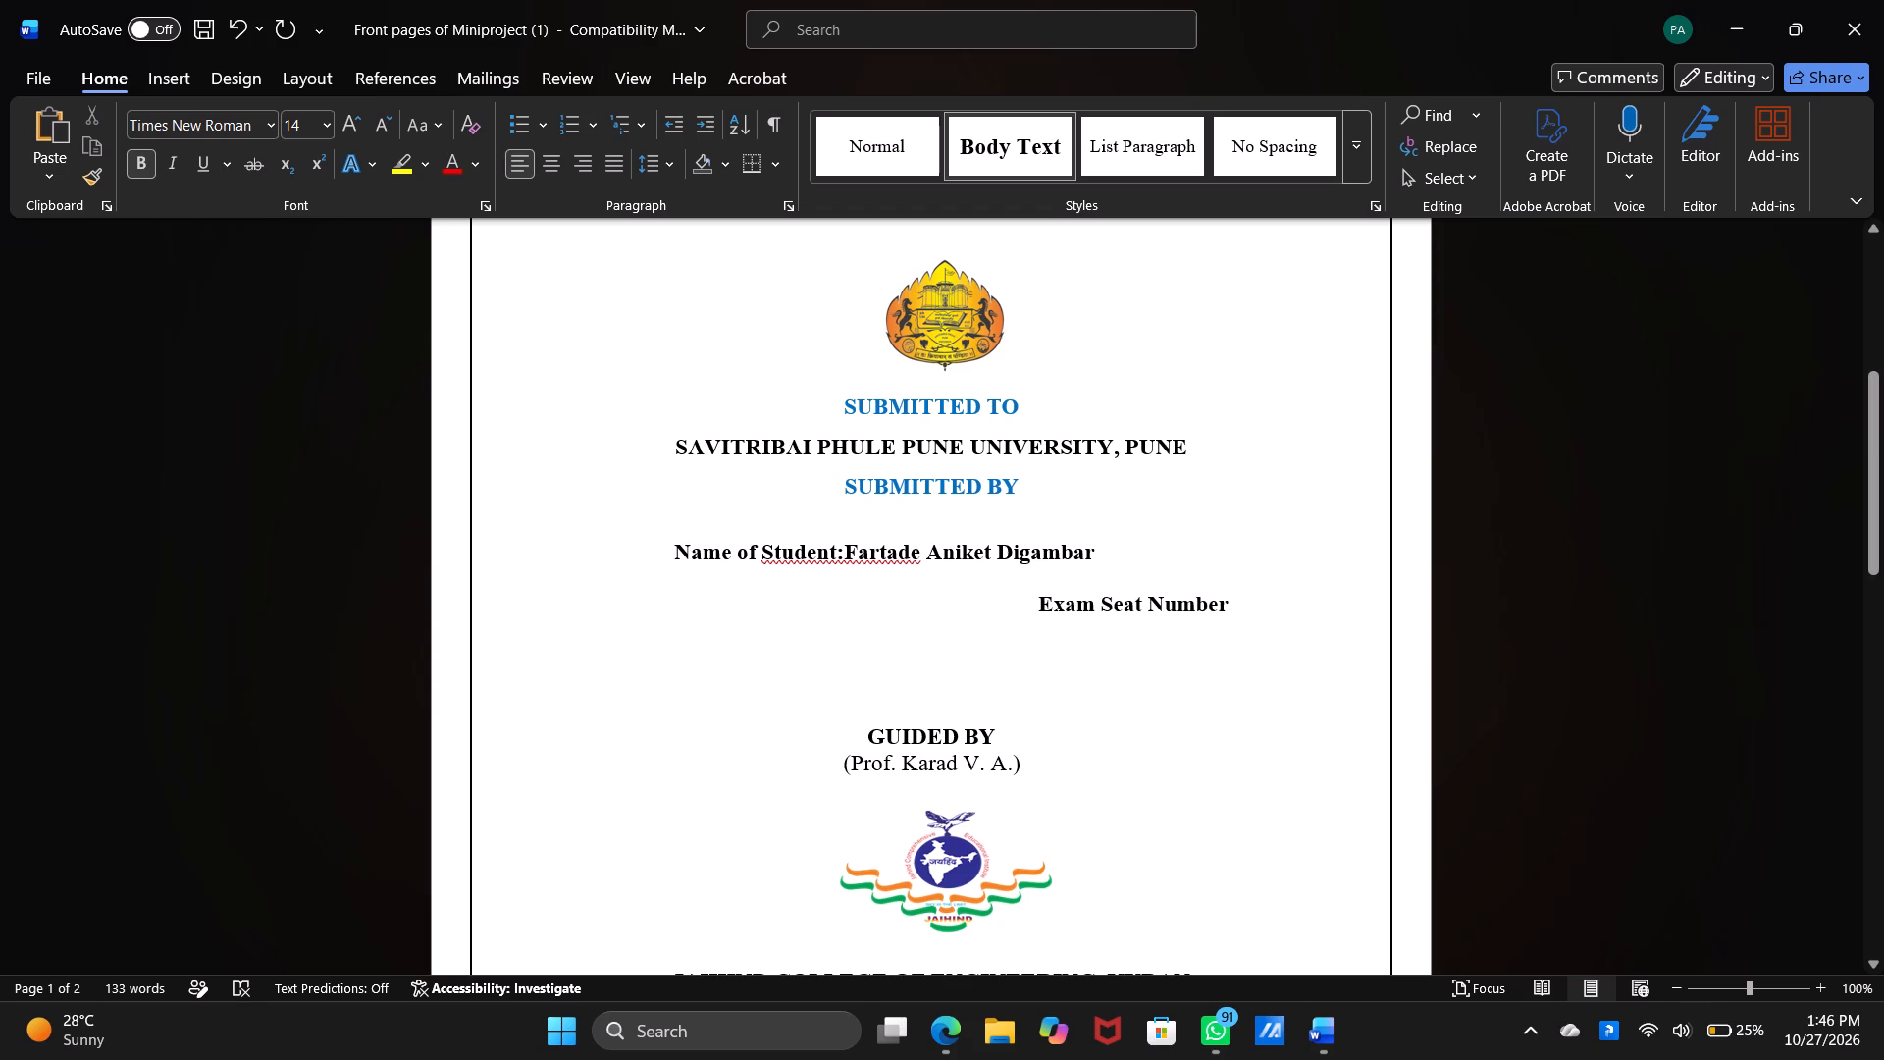
Remove the leading spaces before "Name of Student:" so it starts at the line's left margin, keeping it below the intact "SUBMITTED BY" heading.
{"action": "left_click", "coordinate": [668, 556]}
{"action": "key", "text": "BackSpace"}
{"action": "key", "text": "BackSpace"}
{"action": "key", "text": "BackSpace"}
{"action": "key", "text": "BackSpace"}
{"action": "key", "text": "BackSpace"}
{"action": "key", "text": "BackSpace"}
{"action": "key", "text": "BackSpace"}
{"action": "key", "text": "BackSpace"}
{"action": "key", "text": "BackSpace"}
{"action": "key", "text": "BackSpace"}
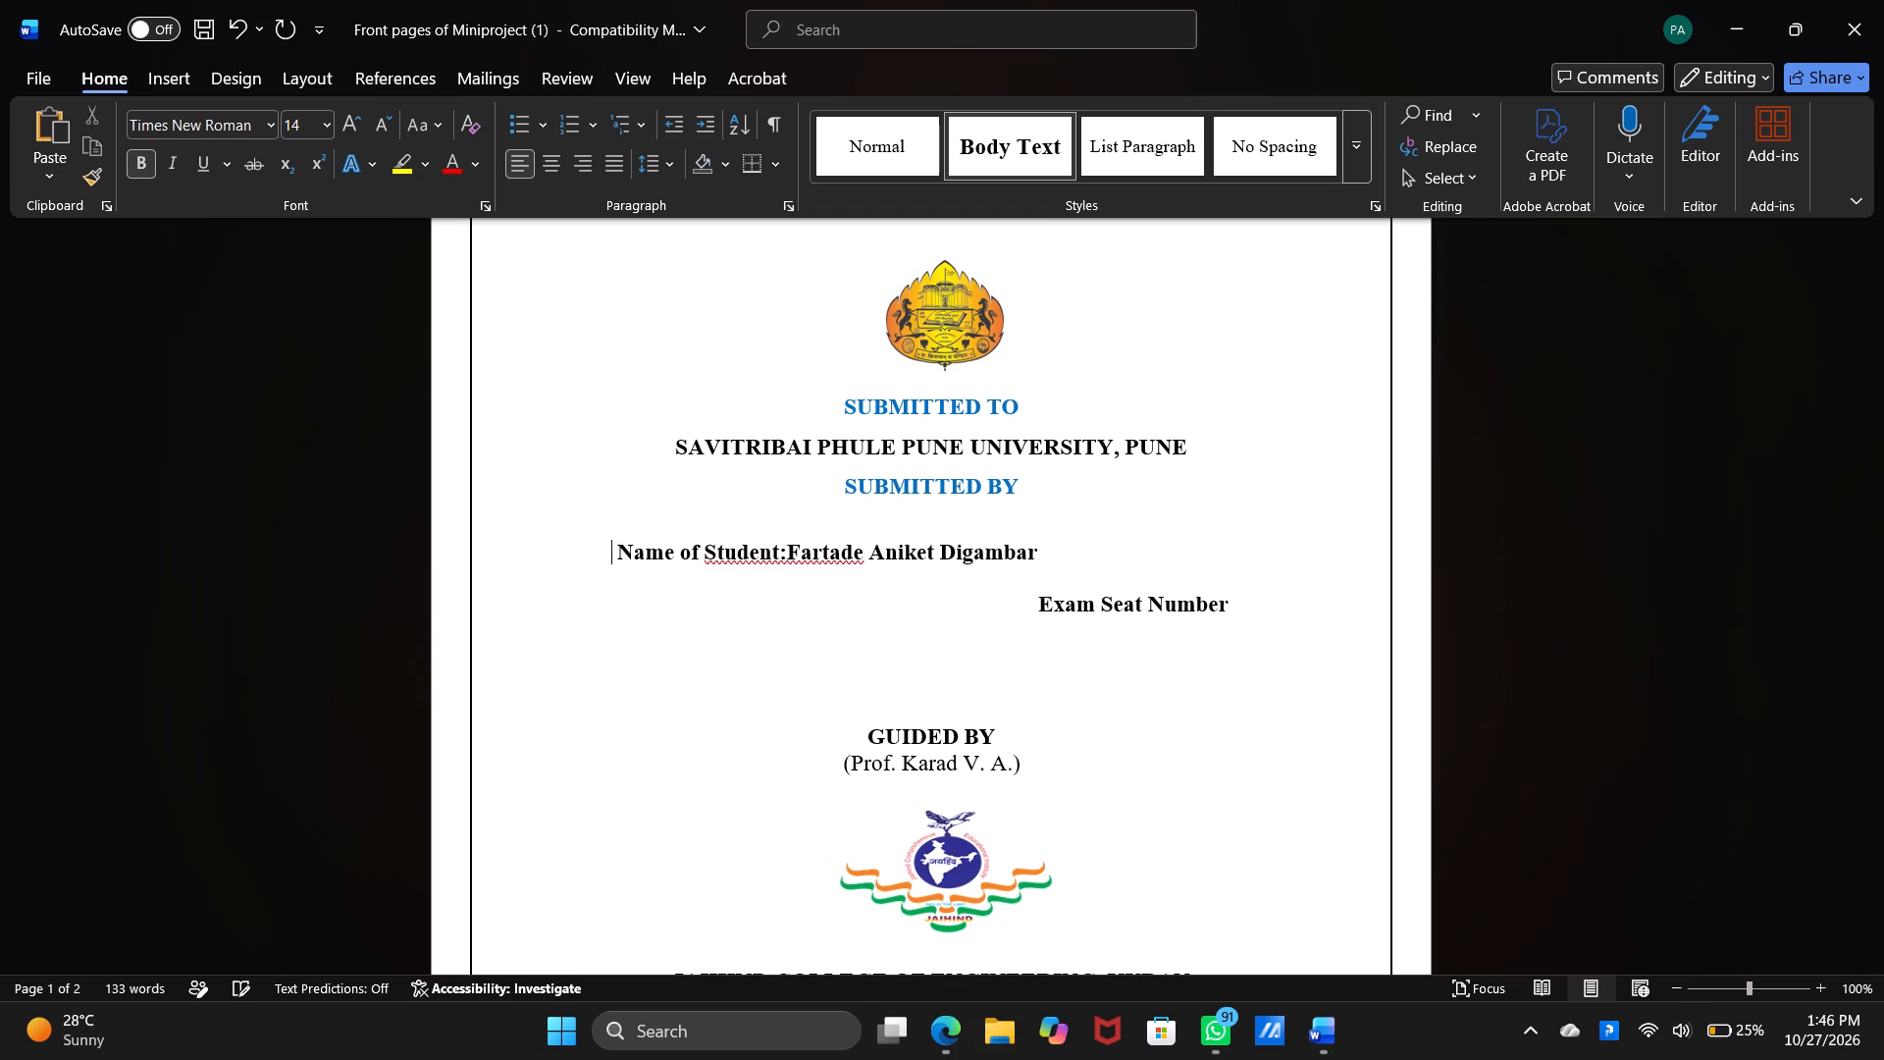
{"action": "key", "text": "BackSpace"}
{"action": "key", "text": "BackSpace"}
{"action": "key", "text": "BackSpace"}
{"action": "key", "text": "BackSpace"}
{"action": "key", "text": "BackSpace"}
{"action": "key", "text": "BackSpace"}
{"action": "key", "text": "BackSpace"}
{"action": "key", "text": "BackSpace"}
{"action": "key", "text": "BackSpace"}
{"action": "key", "text": "BackSpace"}
{"action": "key", "text": "BackSpace"}
{"action": "key", "text": "BackSpace"}
{"action": "key", "text": "BackSpace"}
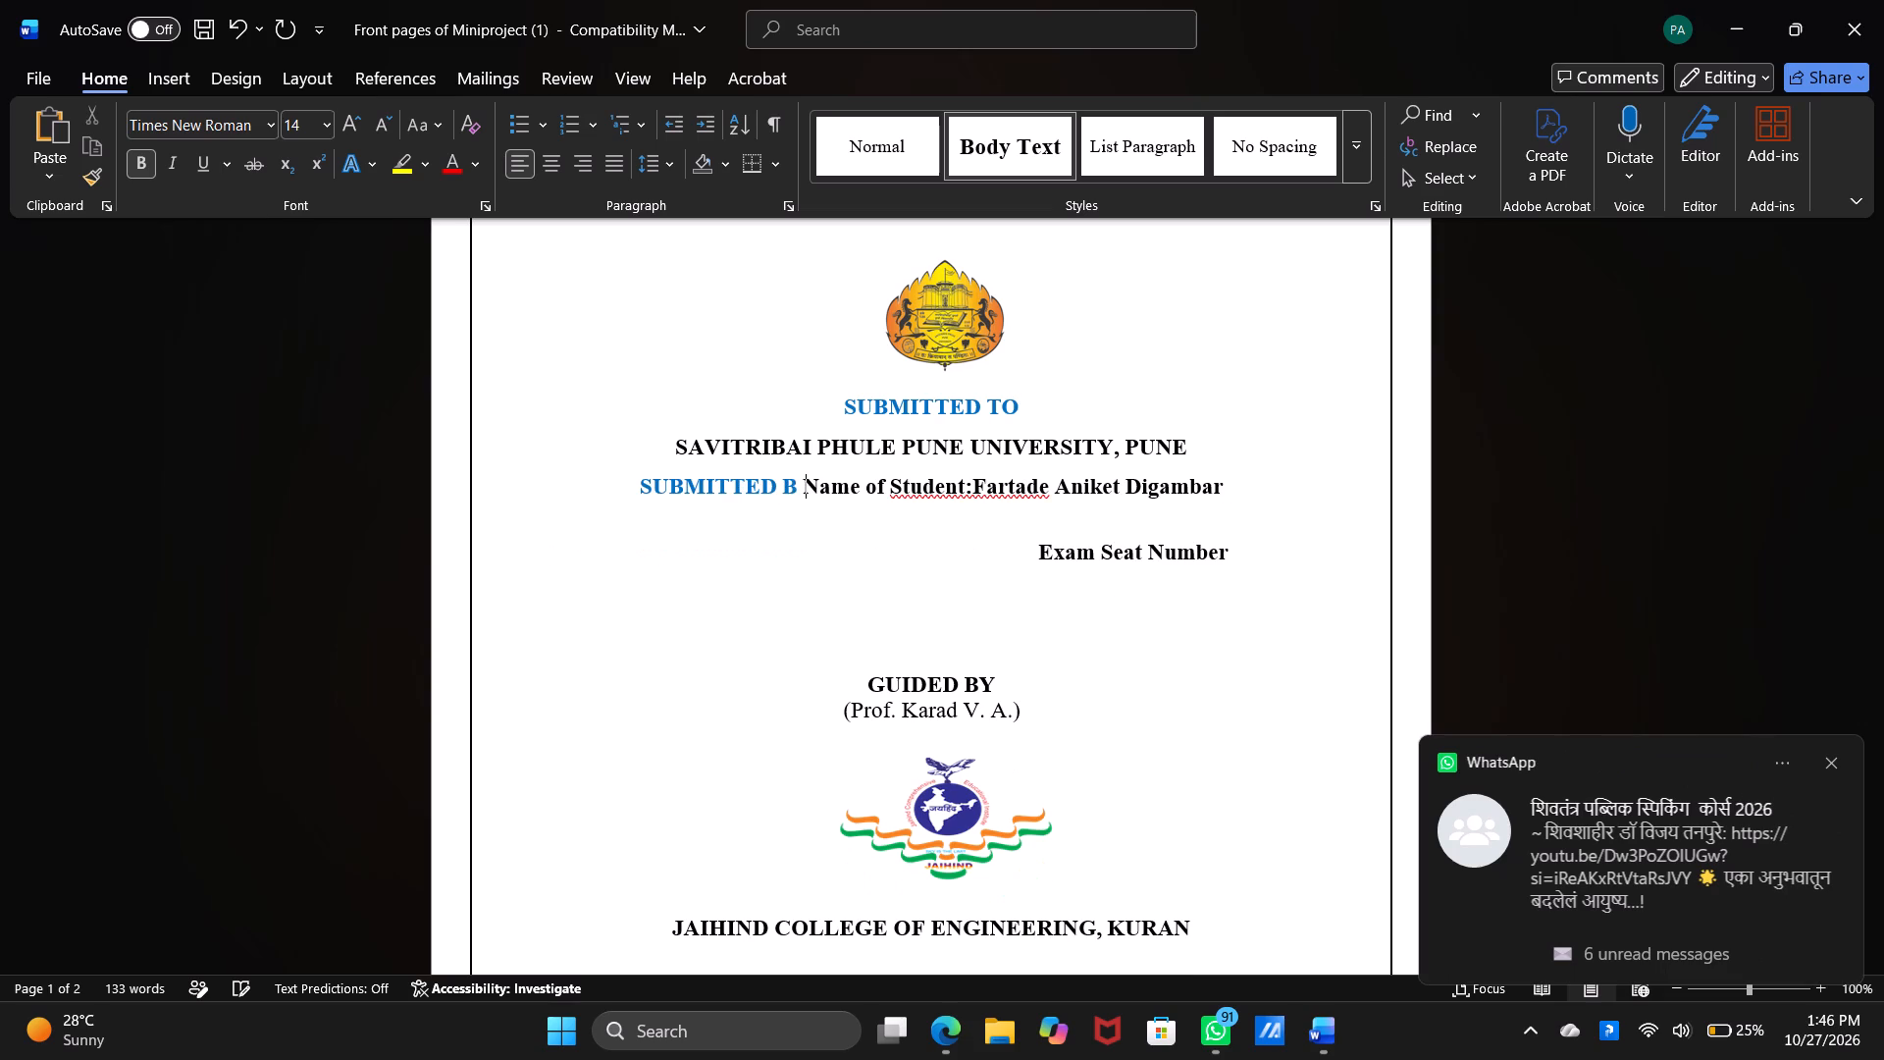
{"action": "key", "text": "ctrl+z"}
{"action": "key", "text": "ctrl+z"}
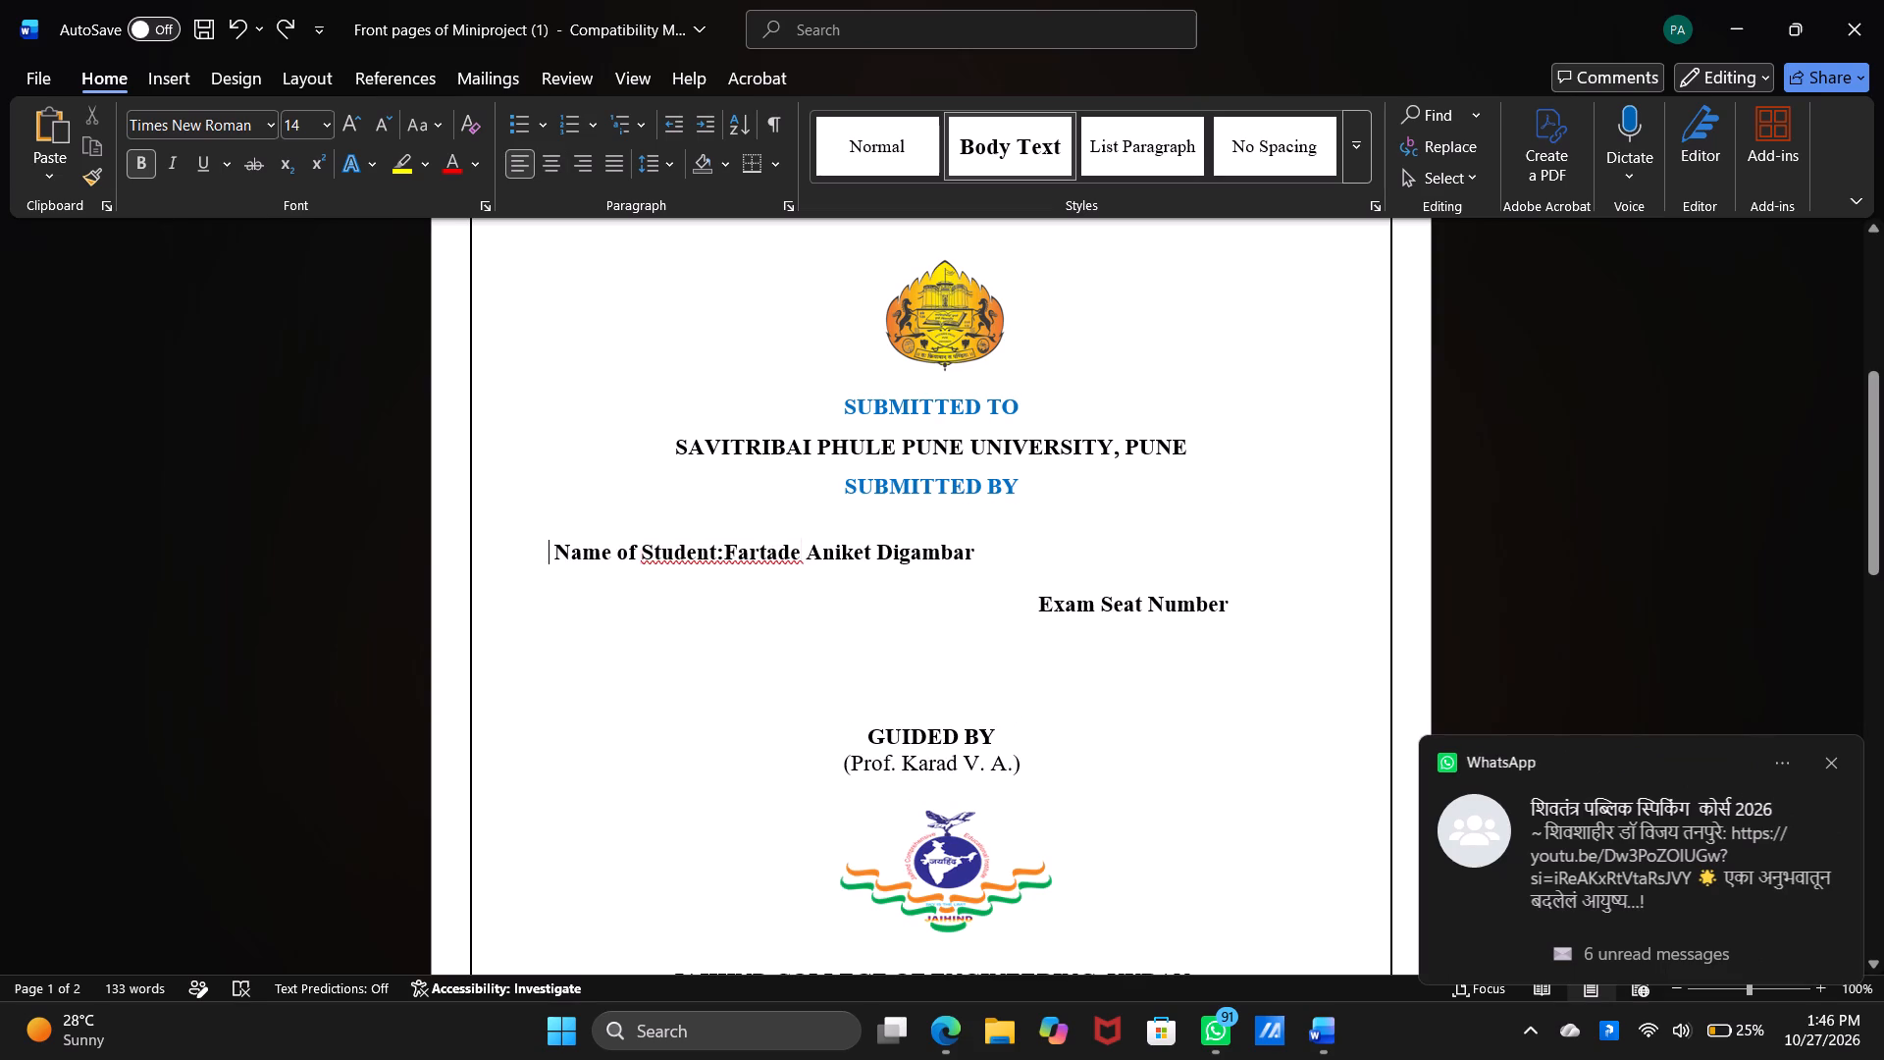
Move the "Exam Seat Number" label up to the end of the student name line.
{"action": "left_click", "coordinate": [1046, 598]}
{"action": "left_click", "coordinate": [1034, 605]}
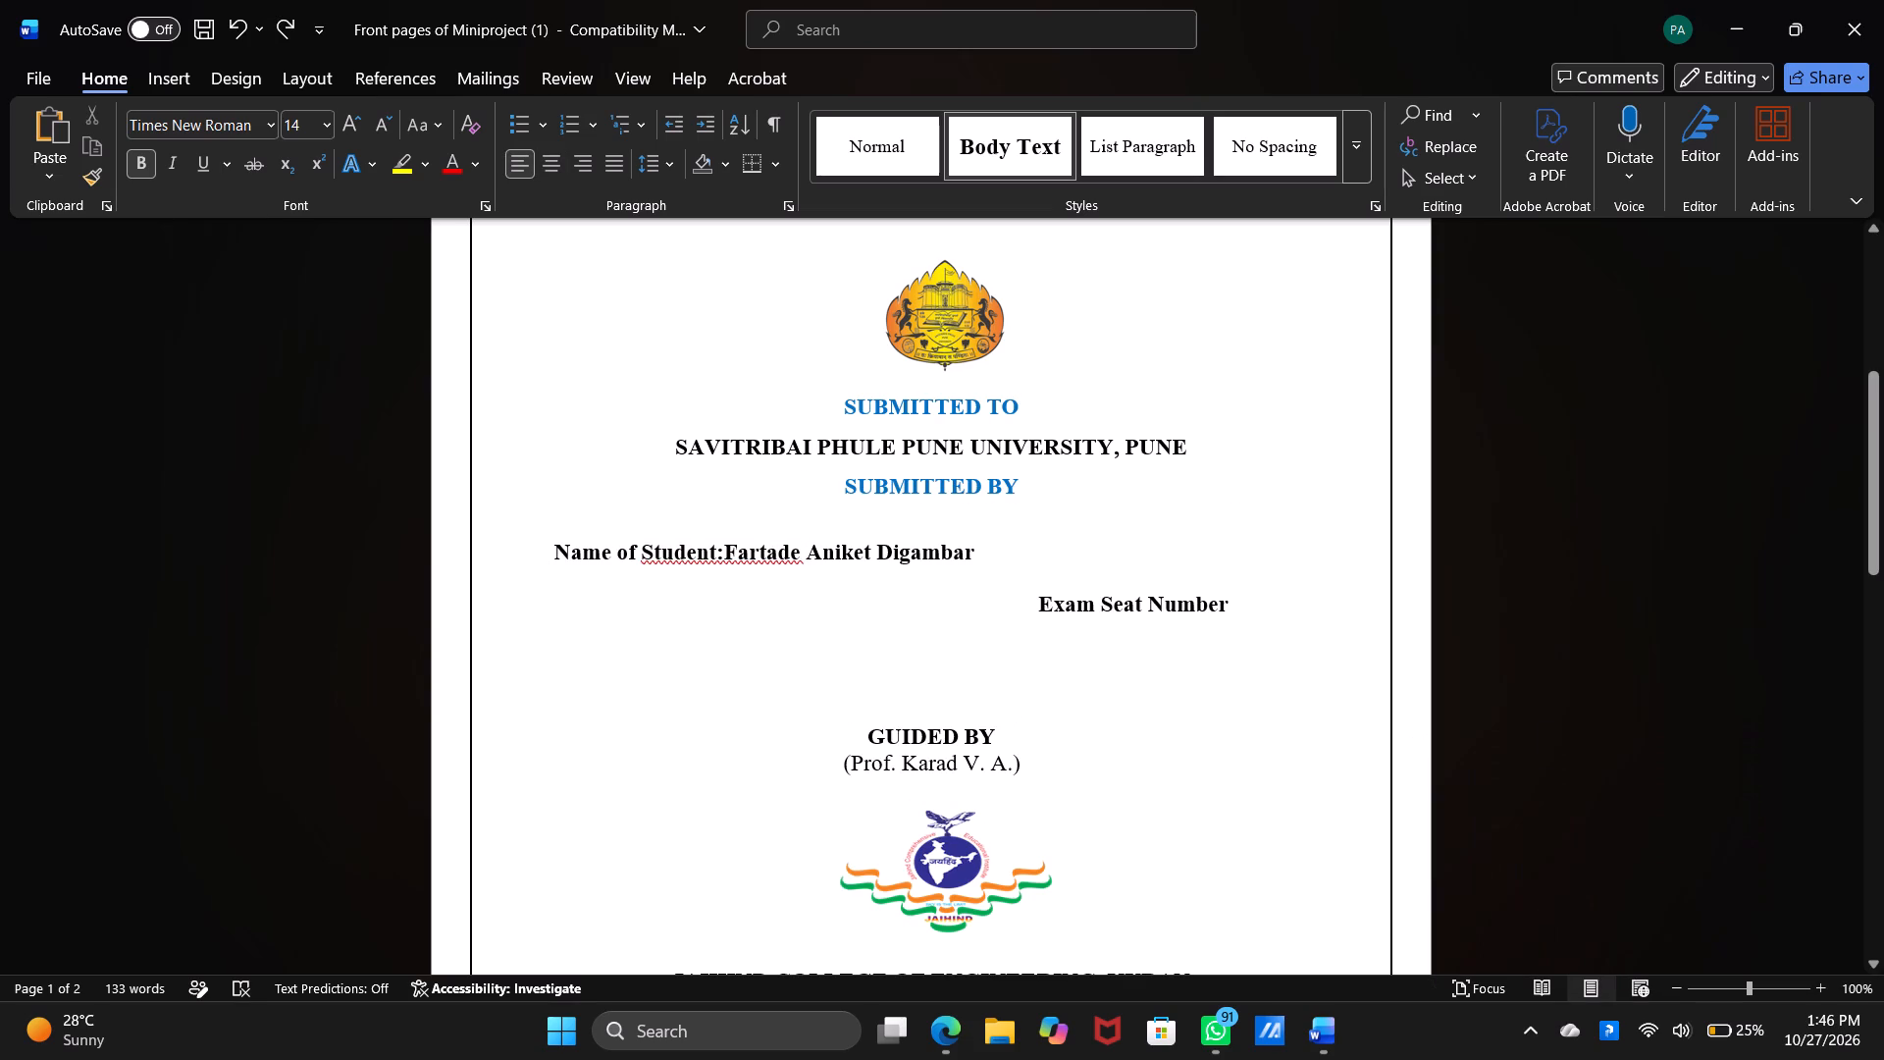
{"action": "triple_click", "coordinate": [1034, 605]}
{"action": "triple_click", "coordinate": [1034, 605]}
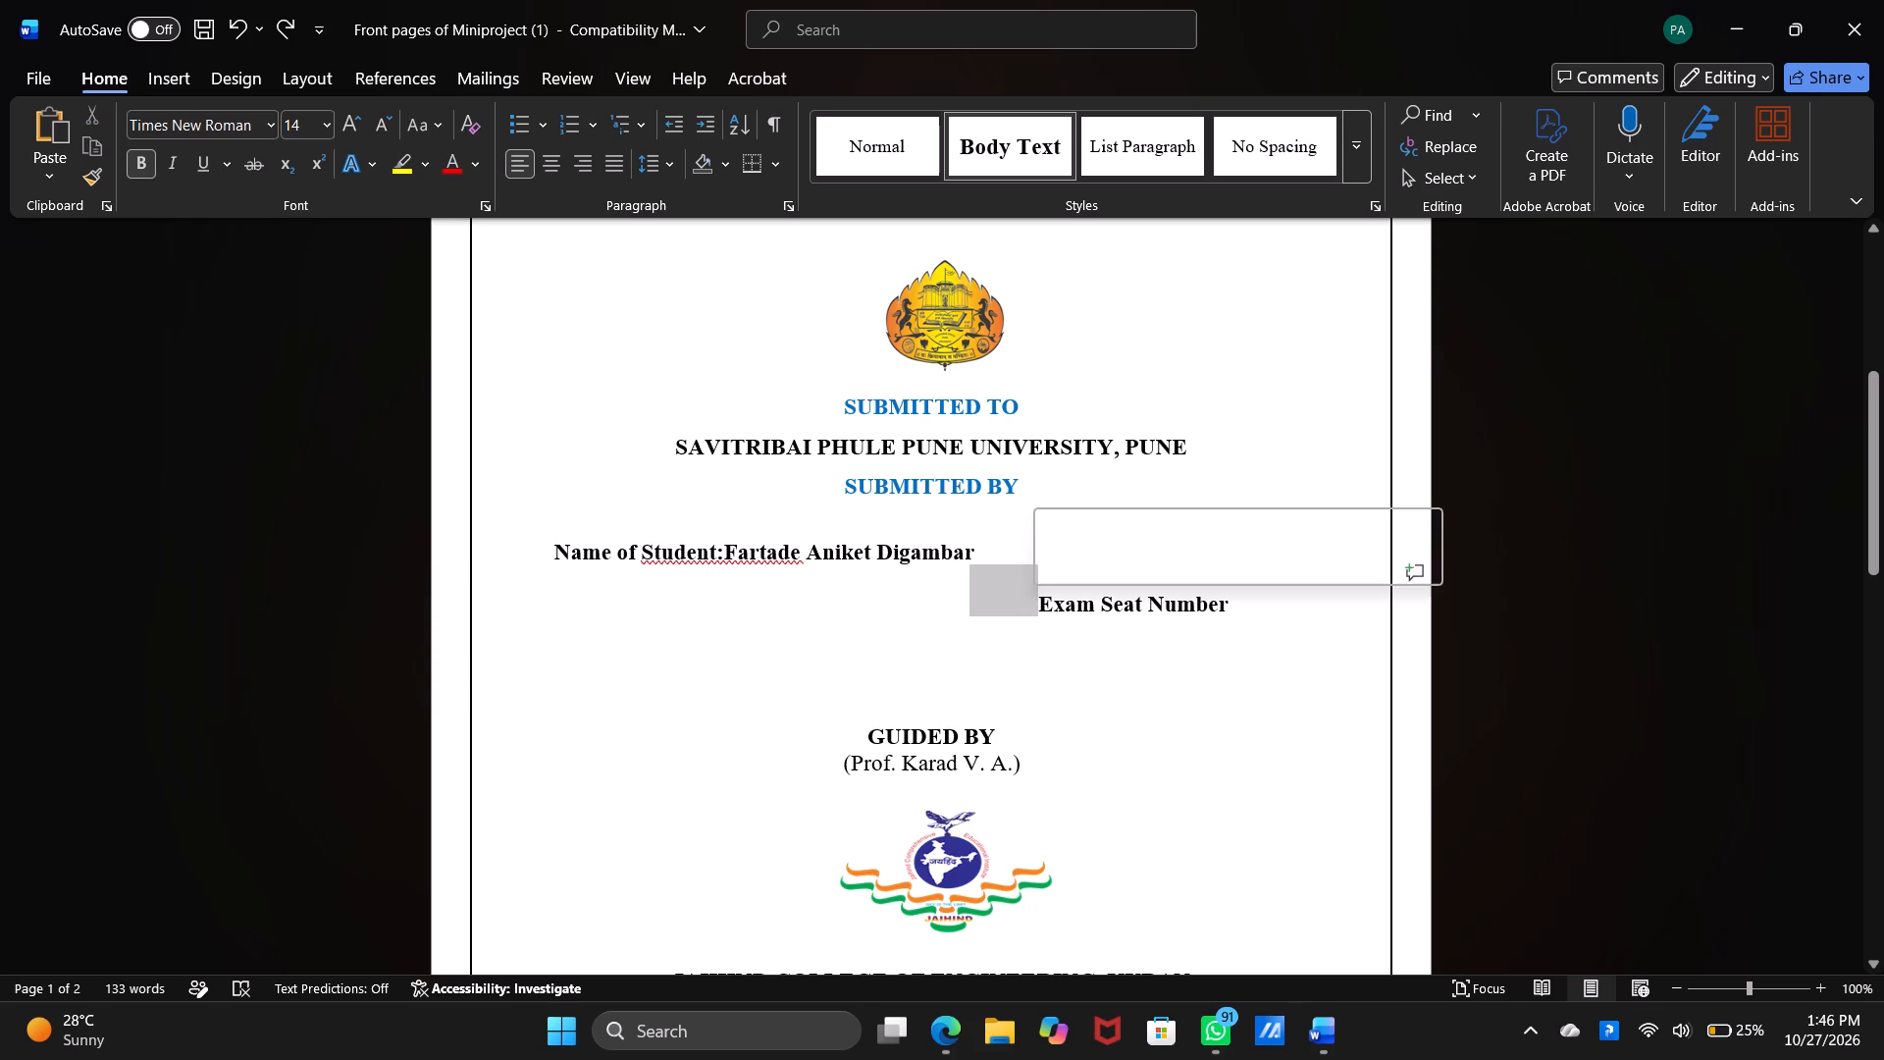
{"action": "left_click", "coordinate": [1050, 607]}
{"action": "left_click_drag", "start_coordinate": [1045, 607], "coordinate": [1208, 616]}
{"action": "left_click_drag", "start_coordinate": [1157, 590], "coordinate": [1040, 550]}
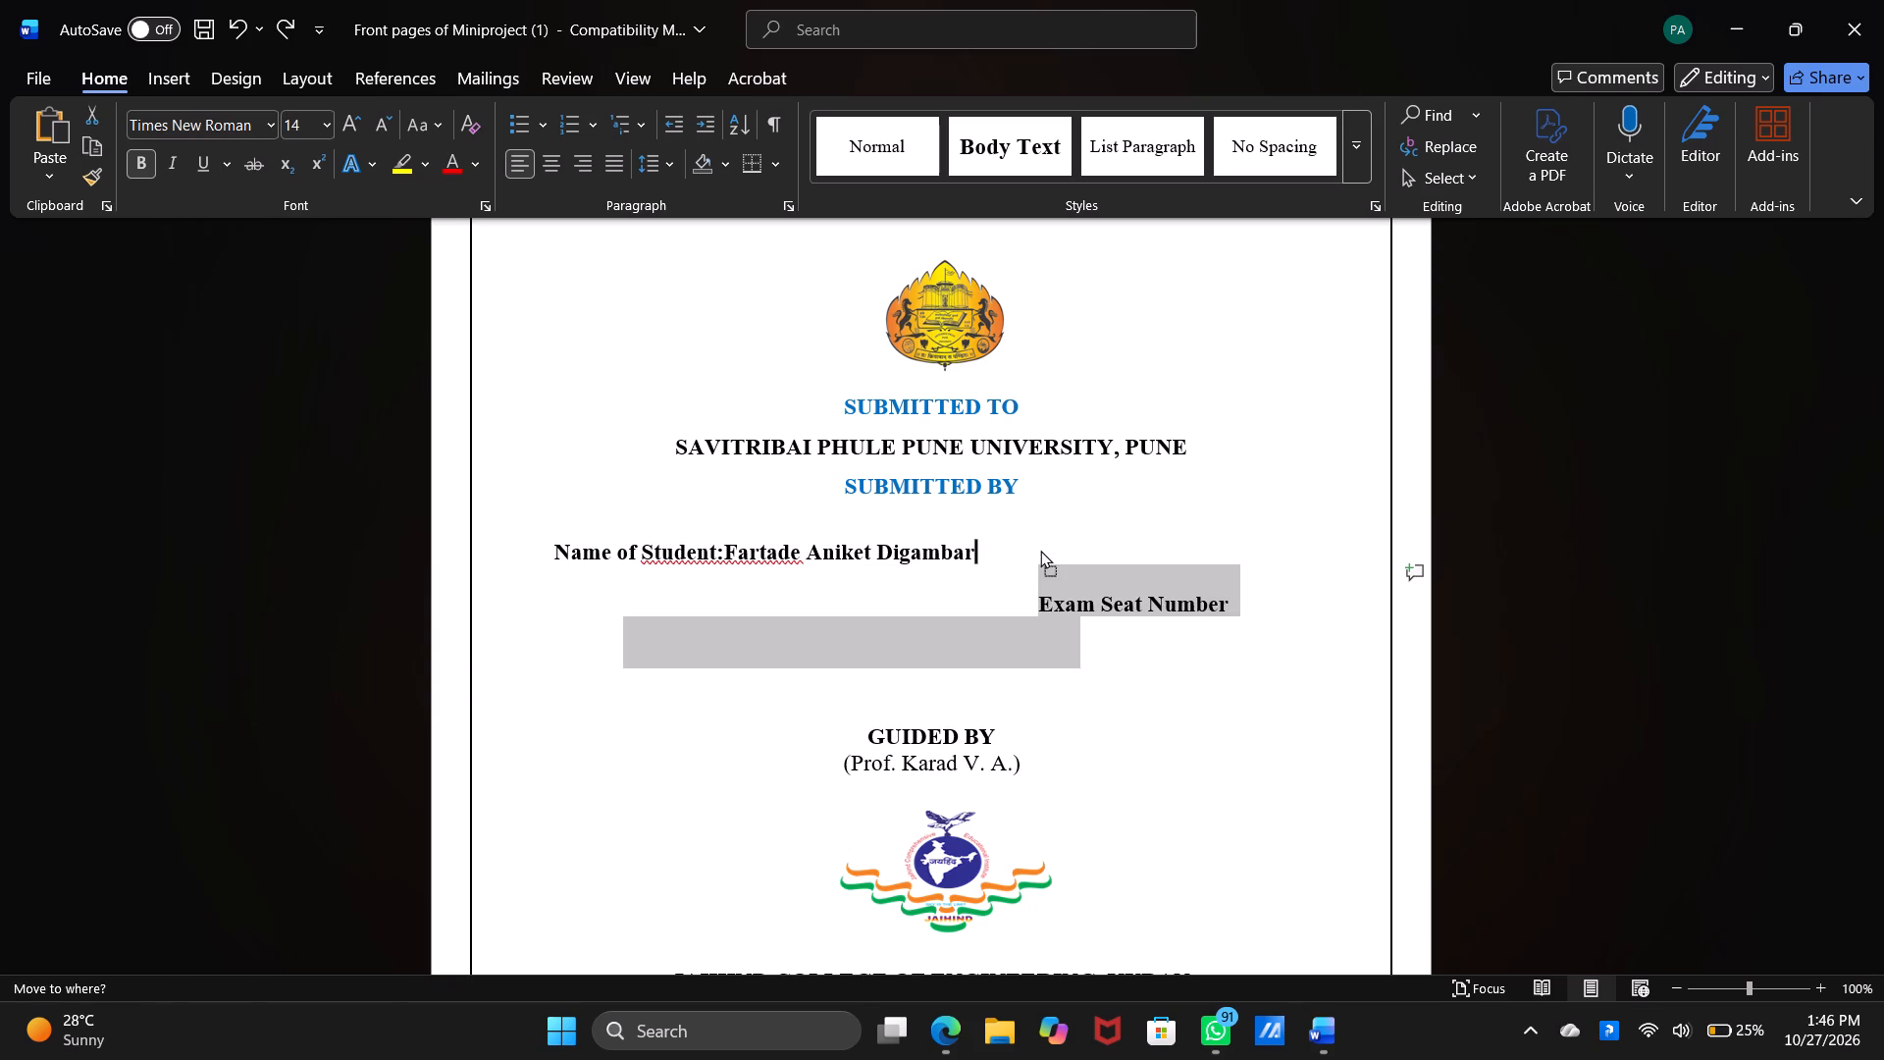
Move "Exam Seat Number" up onto the student name line, add a space before it and a colon after it.
{"action": "left_click_drag", "start_coordinate": [1040, 550], "coordinate": [1069, 563]}
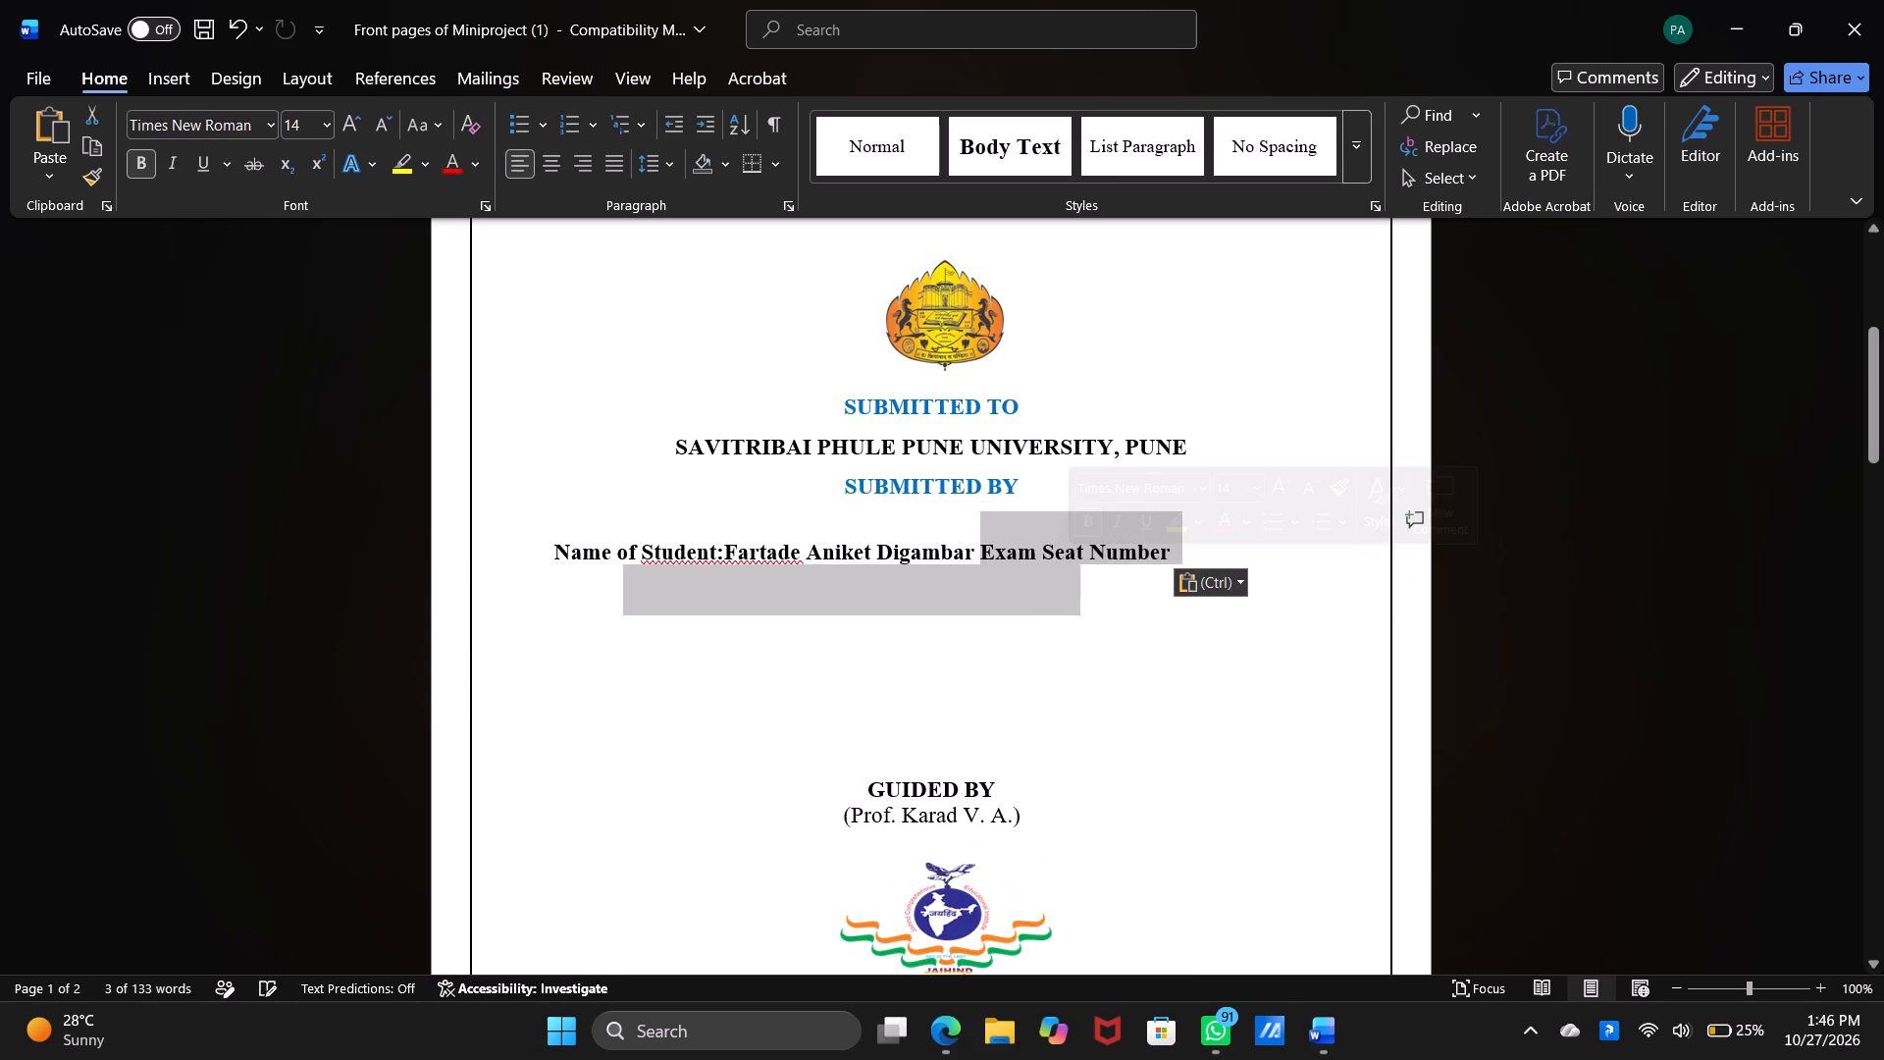
{"action": "left_click", "coordinate": [969, 554]}
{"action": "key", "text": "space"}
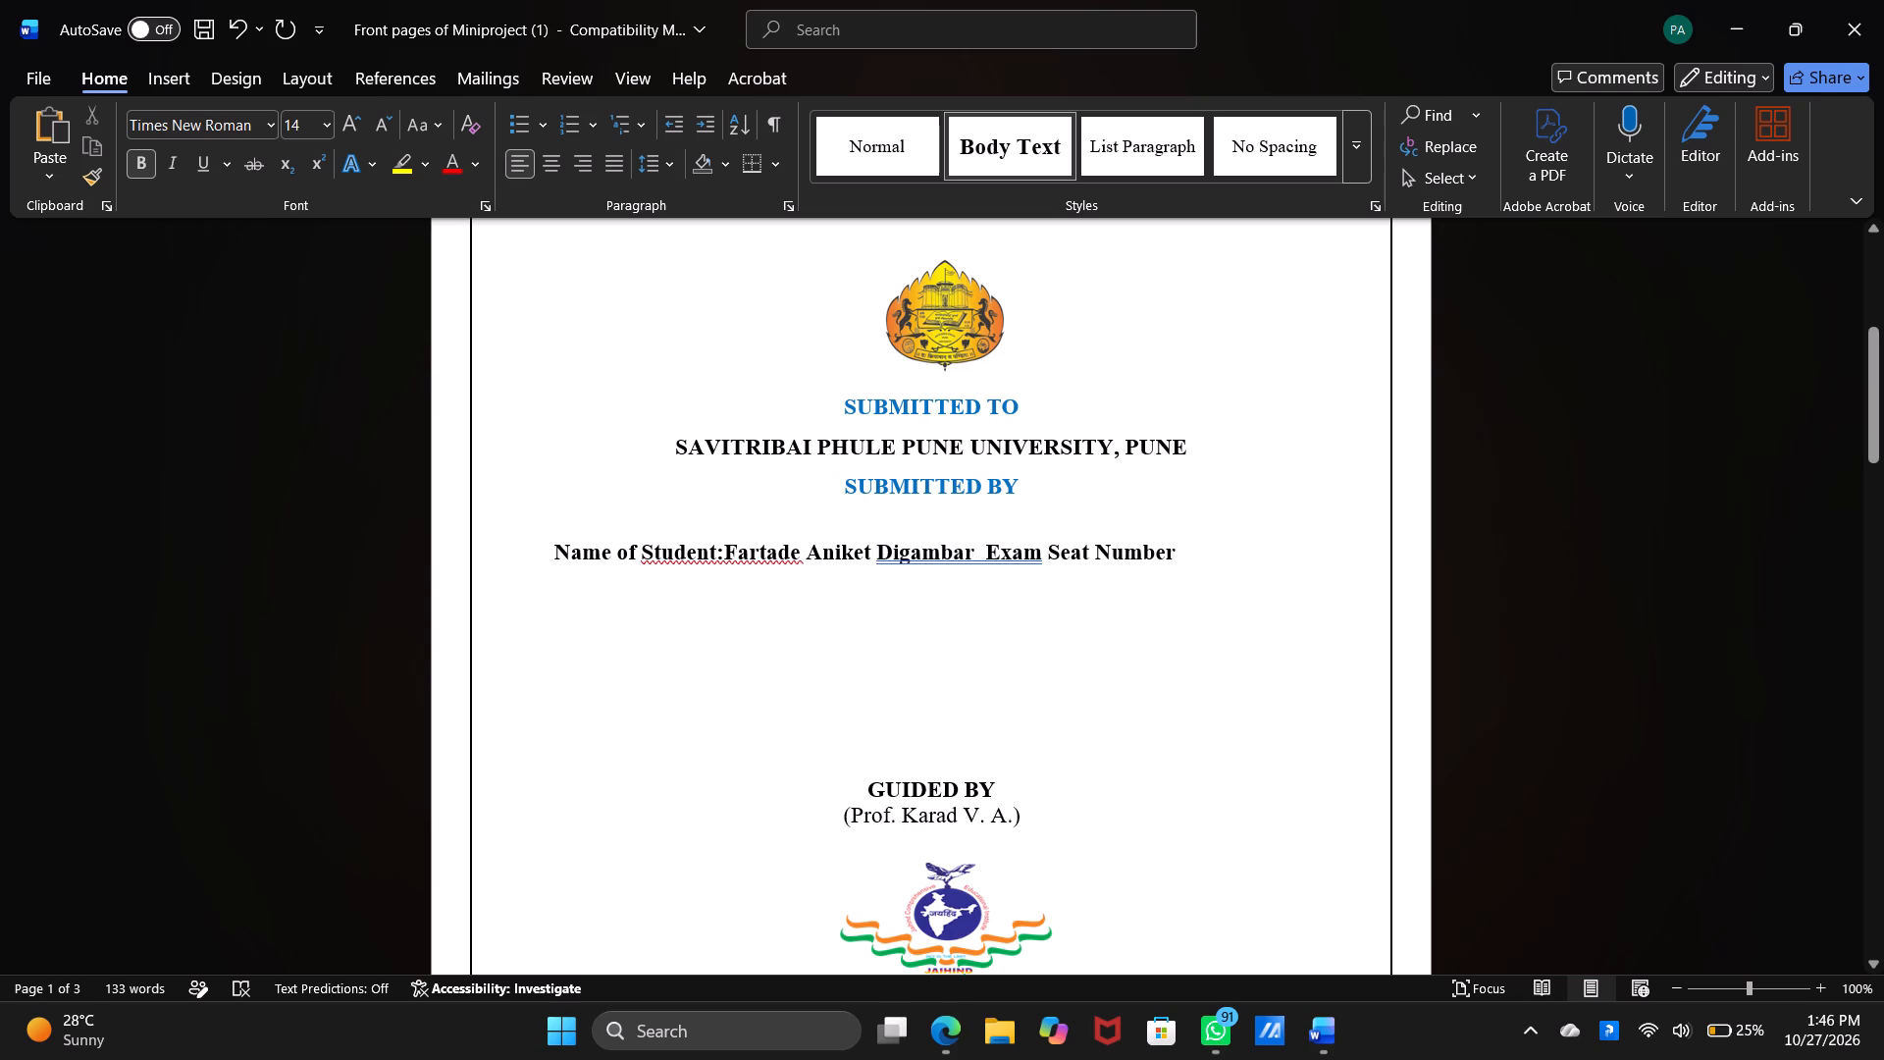
{"action": "left_click", "coordinate": [1186, 558]}
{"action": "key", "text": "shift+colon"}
Widen the gap between the student's name and "Exam Seat Number:" with extra spaces, retyping the word "Exam".
{"action": "double_click", "coordinate": [983, 555]}
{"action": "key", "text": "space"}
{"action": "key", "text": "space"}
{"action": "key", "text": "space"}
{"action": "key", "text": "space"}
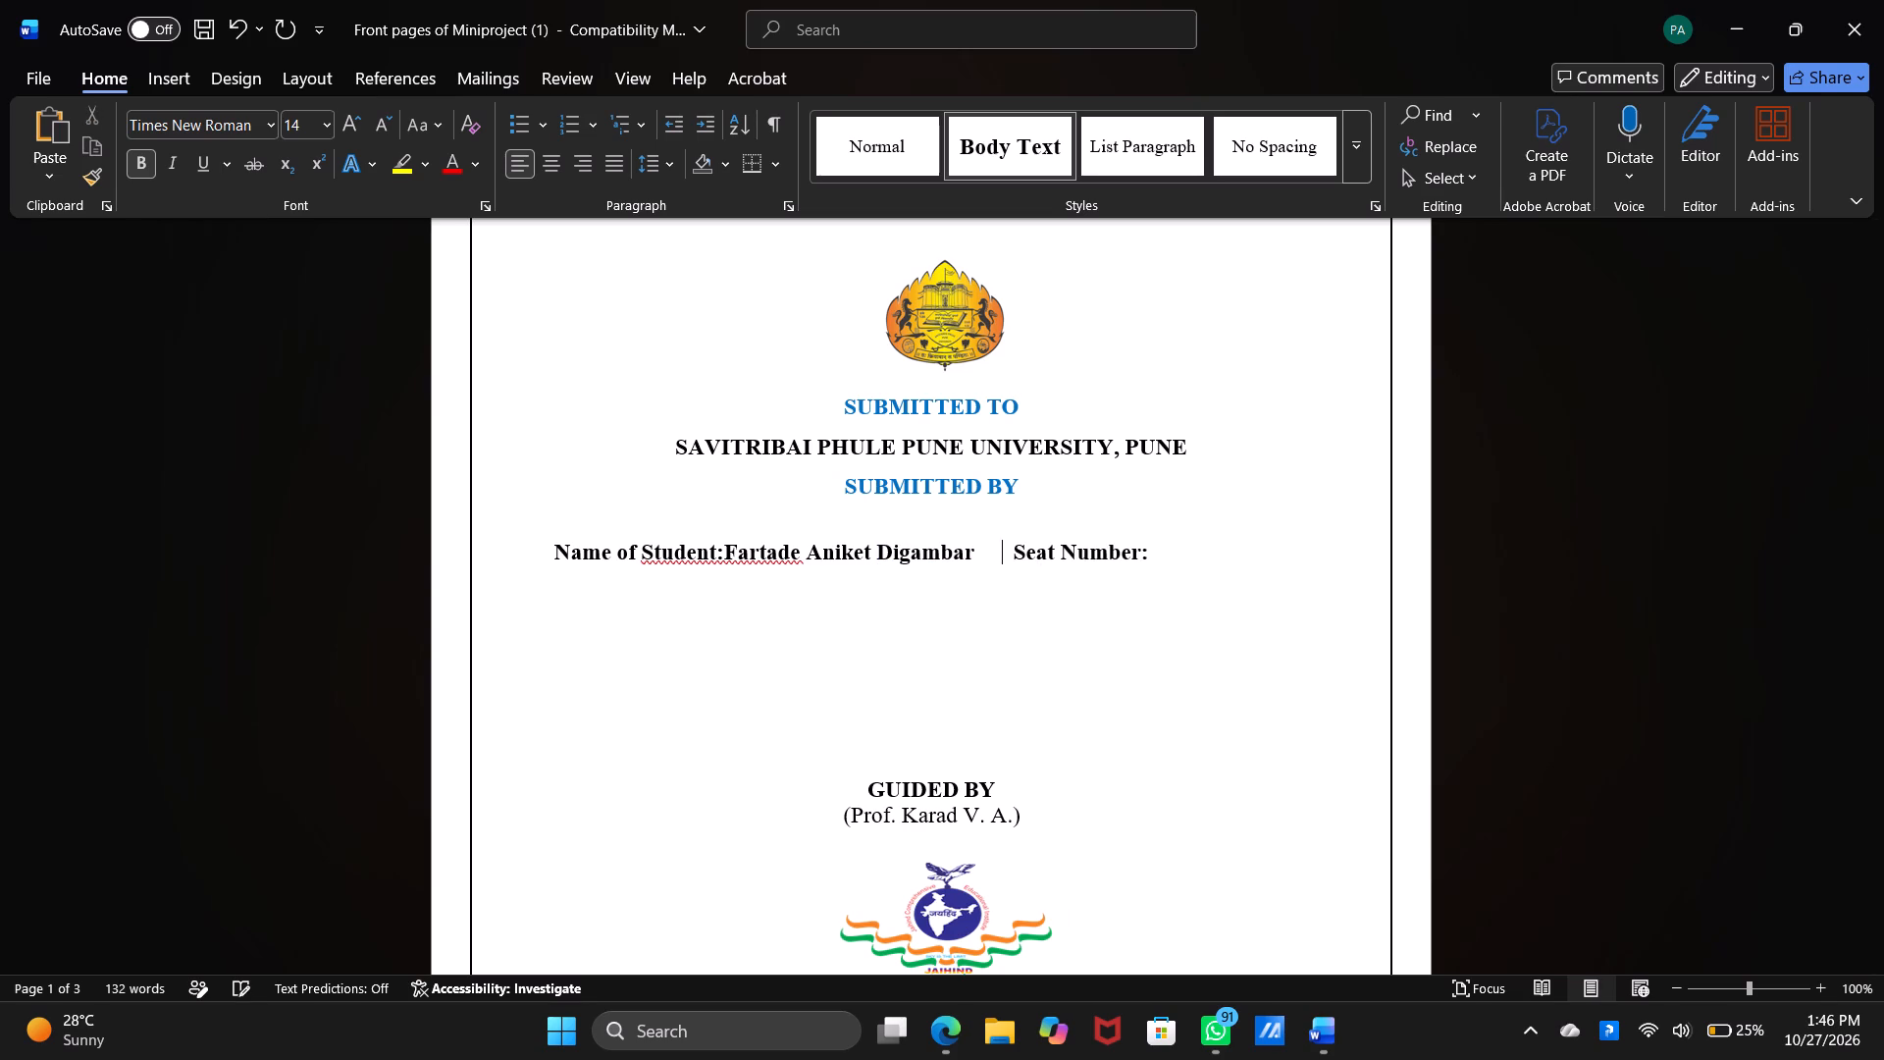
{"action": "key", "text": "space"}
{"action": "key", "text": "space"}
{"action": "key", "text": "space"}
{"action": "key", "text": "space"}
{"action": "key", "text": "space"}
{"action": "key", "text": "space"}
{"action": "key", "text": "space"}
{"action": "key", "text": "BackSpace"}
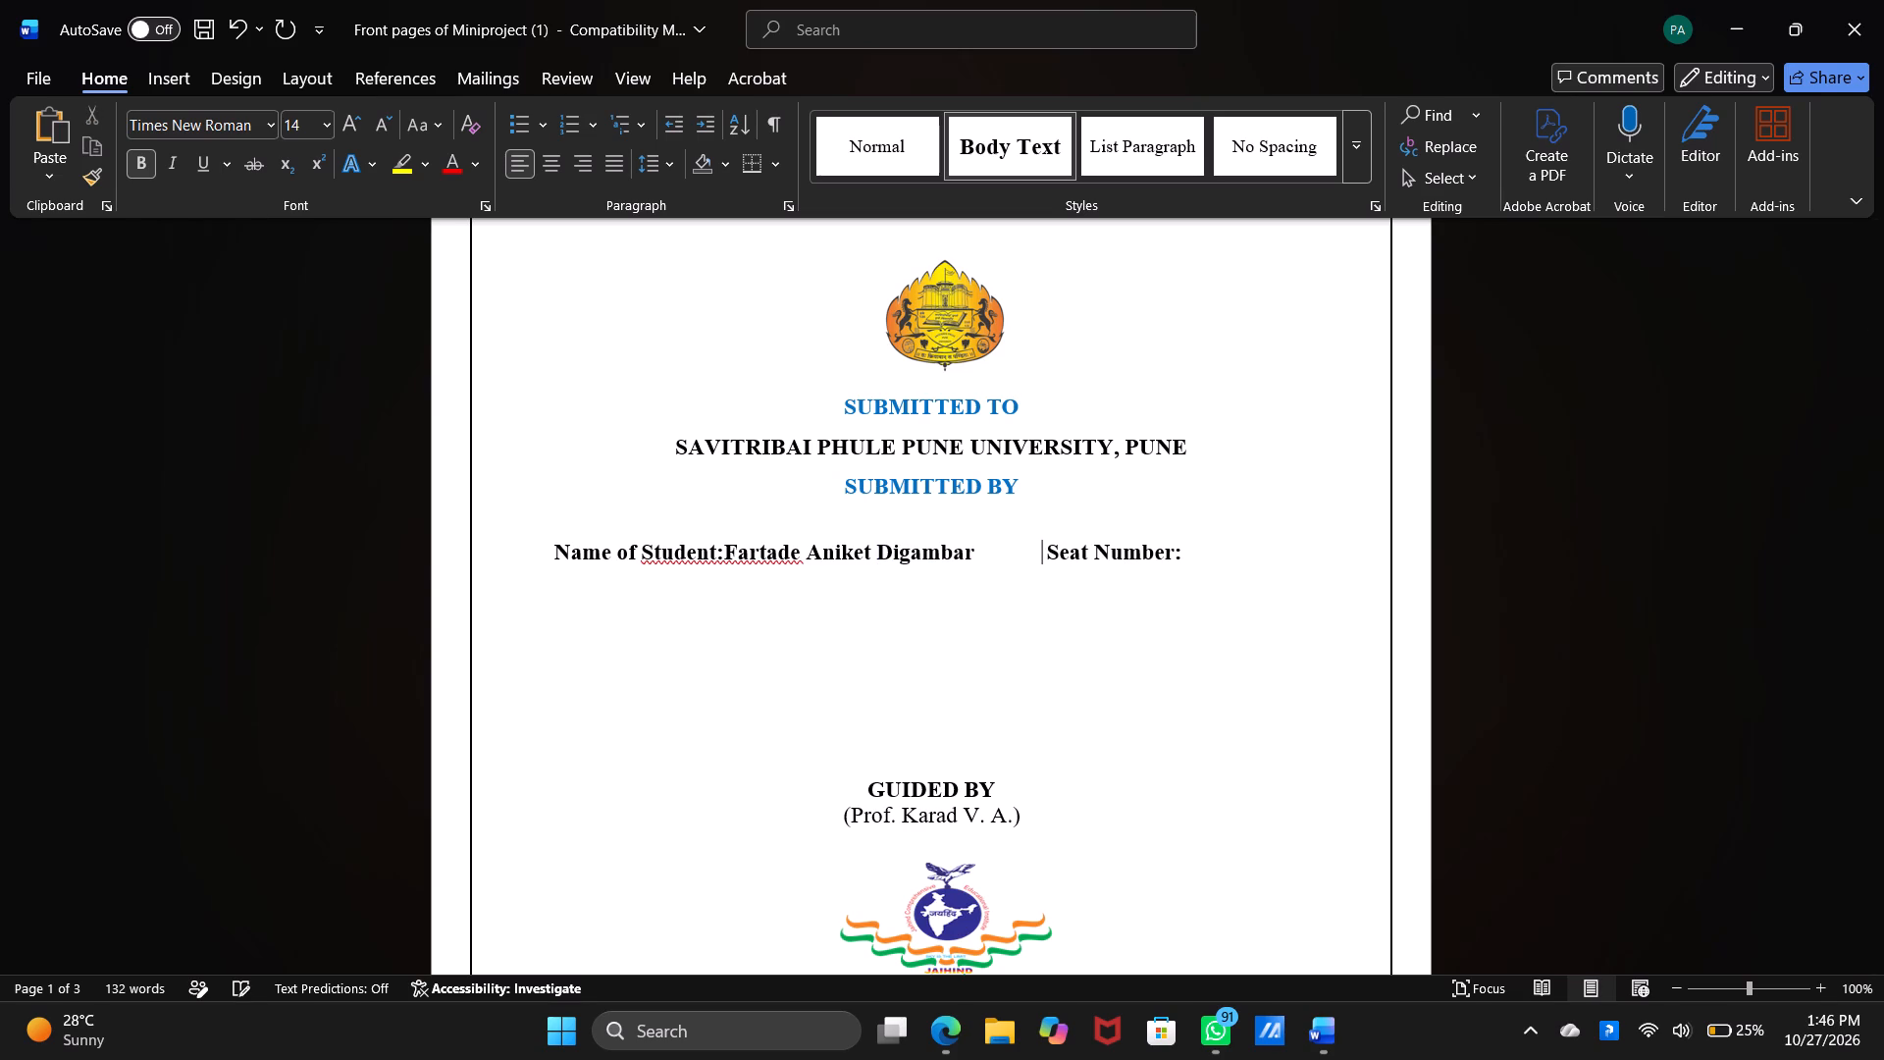
{"action": "key", "text": "BackSpace"}
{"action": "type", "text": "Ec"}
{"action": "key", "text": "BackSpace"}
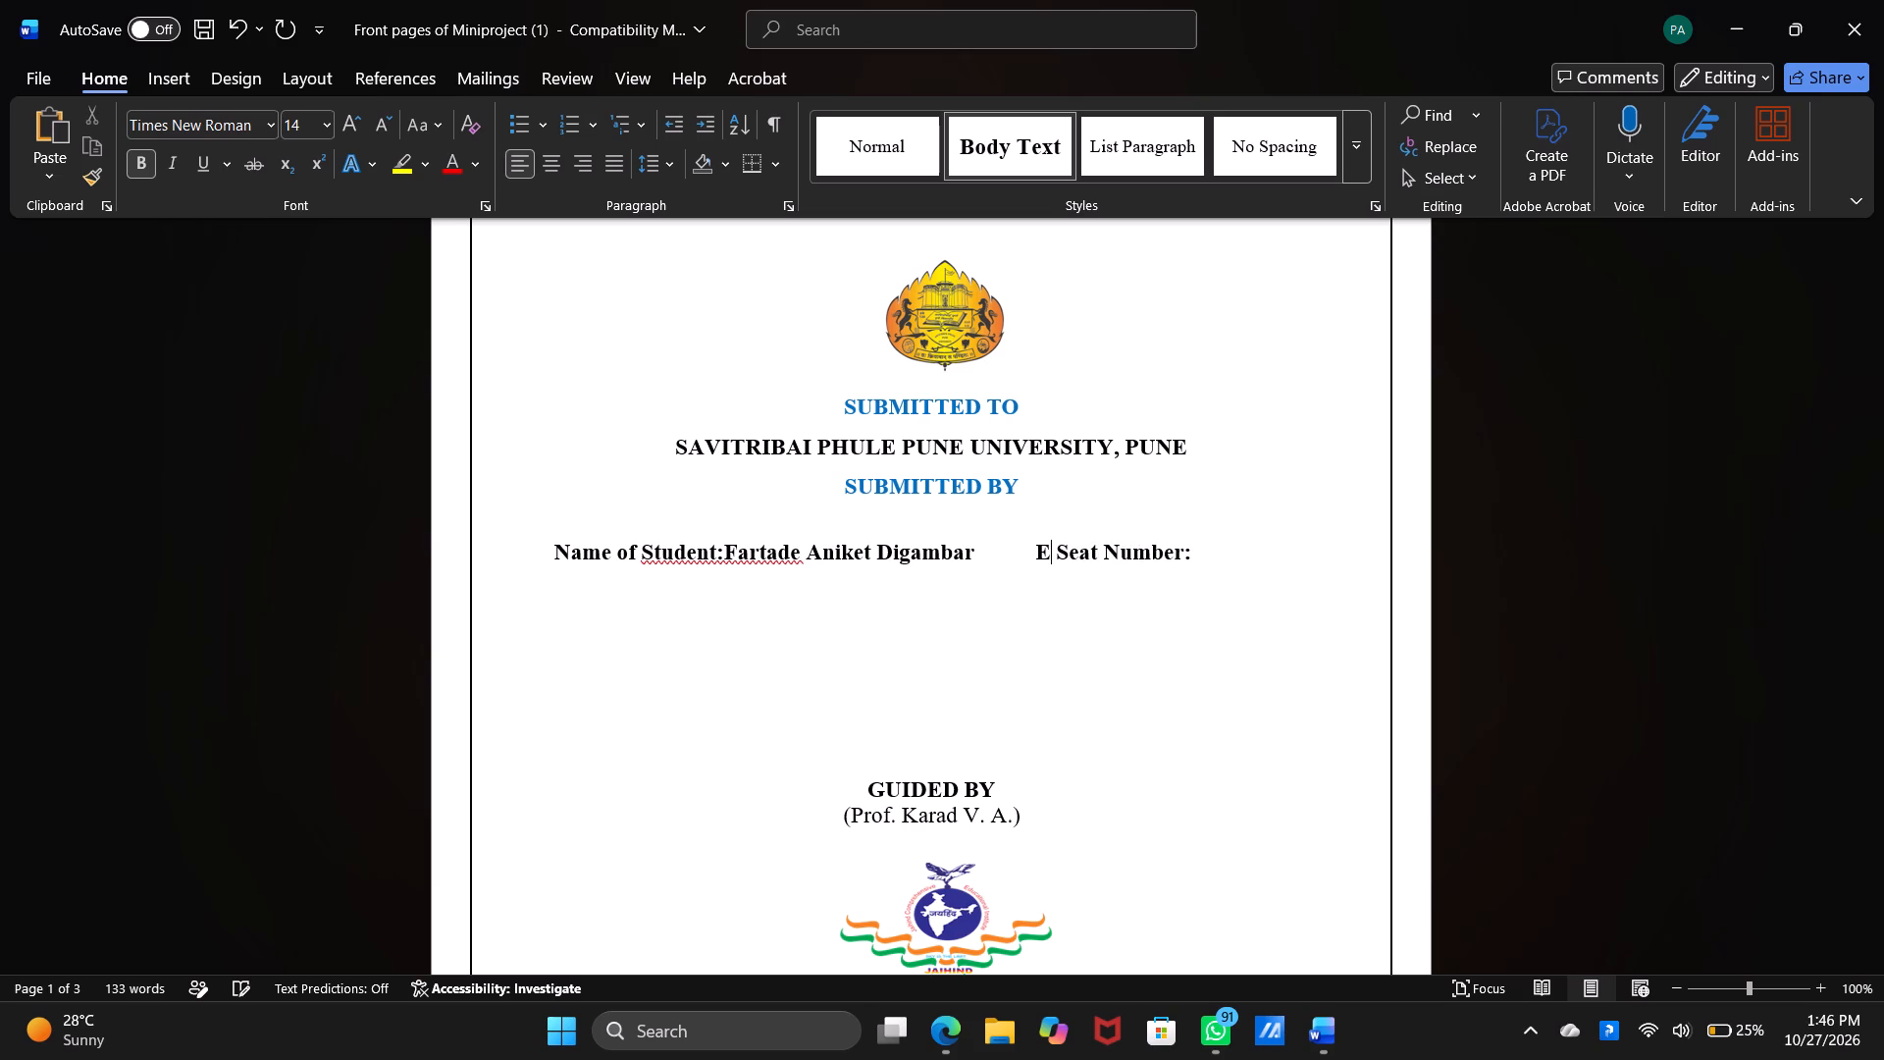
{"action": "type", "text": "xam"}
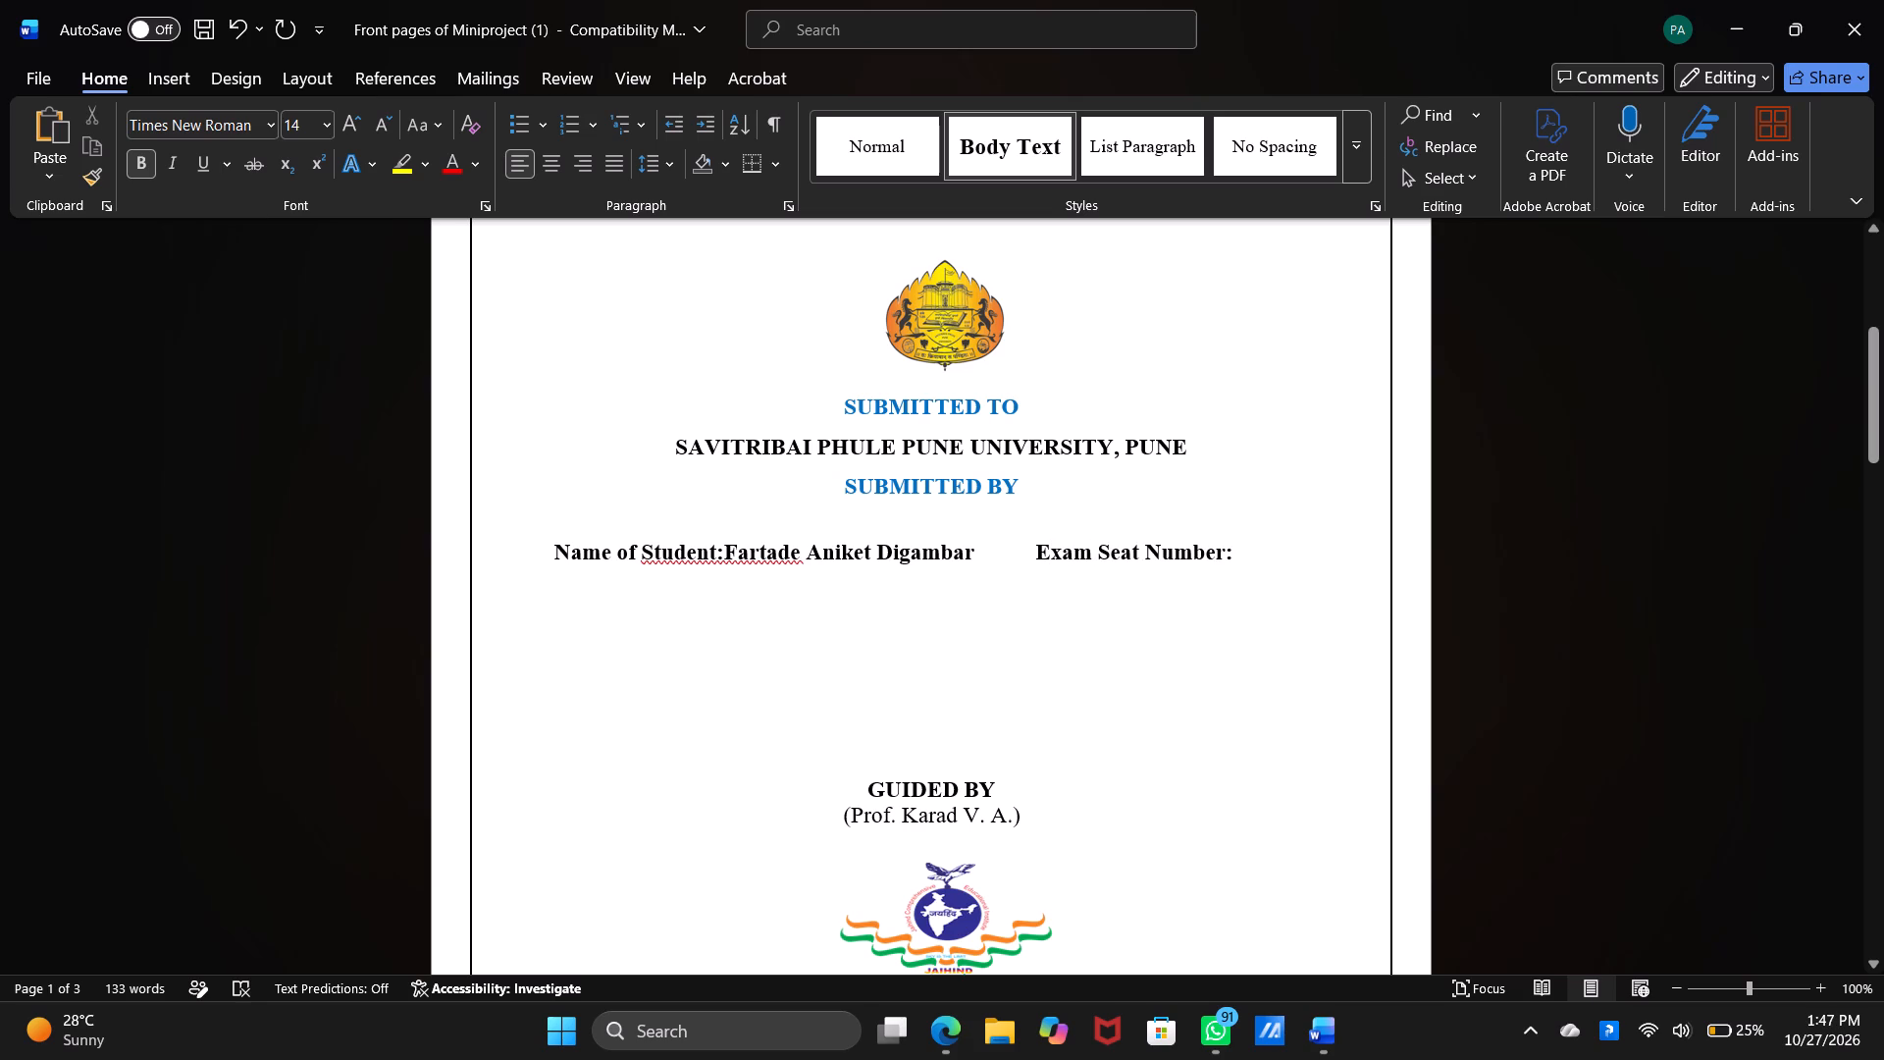
Replace the guide's name after "Prof." under GUIDED BY with the new guide's surname and initials, separating the initials with a period.
{"action": "left_click", "coordinate": [1238, 602]}
{"action": "scroll", "coordinate": [1071, 636], "scroll_direction": "down", "scroll_amount": 2}
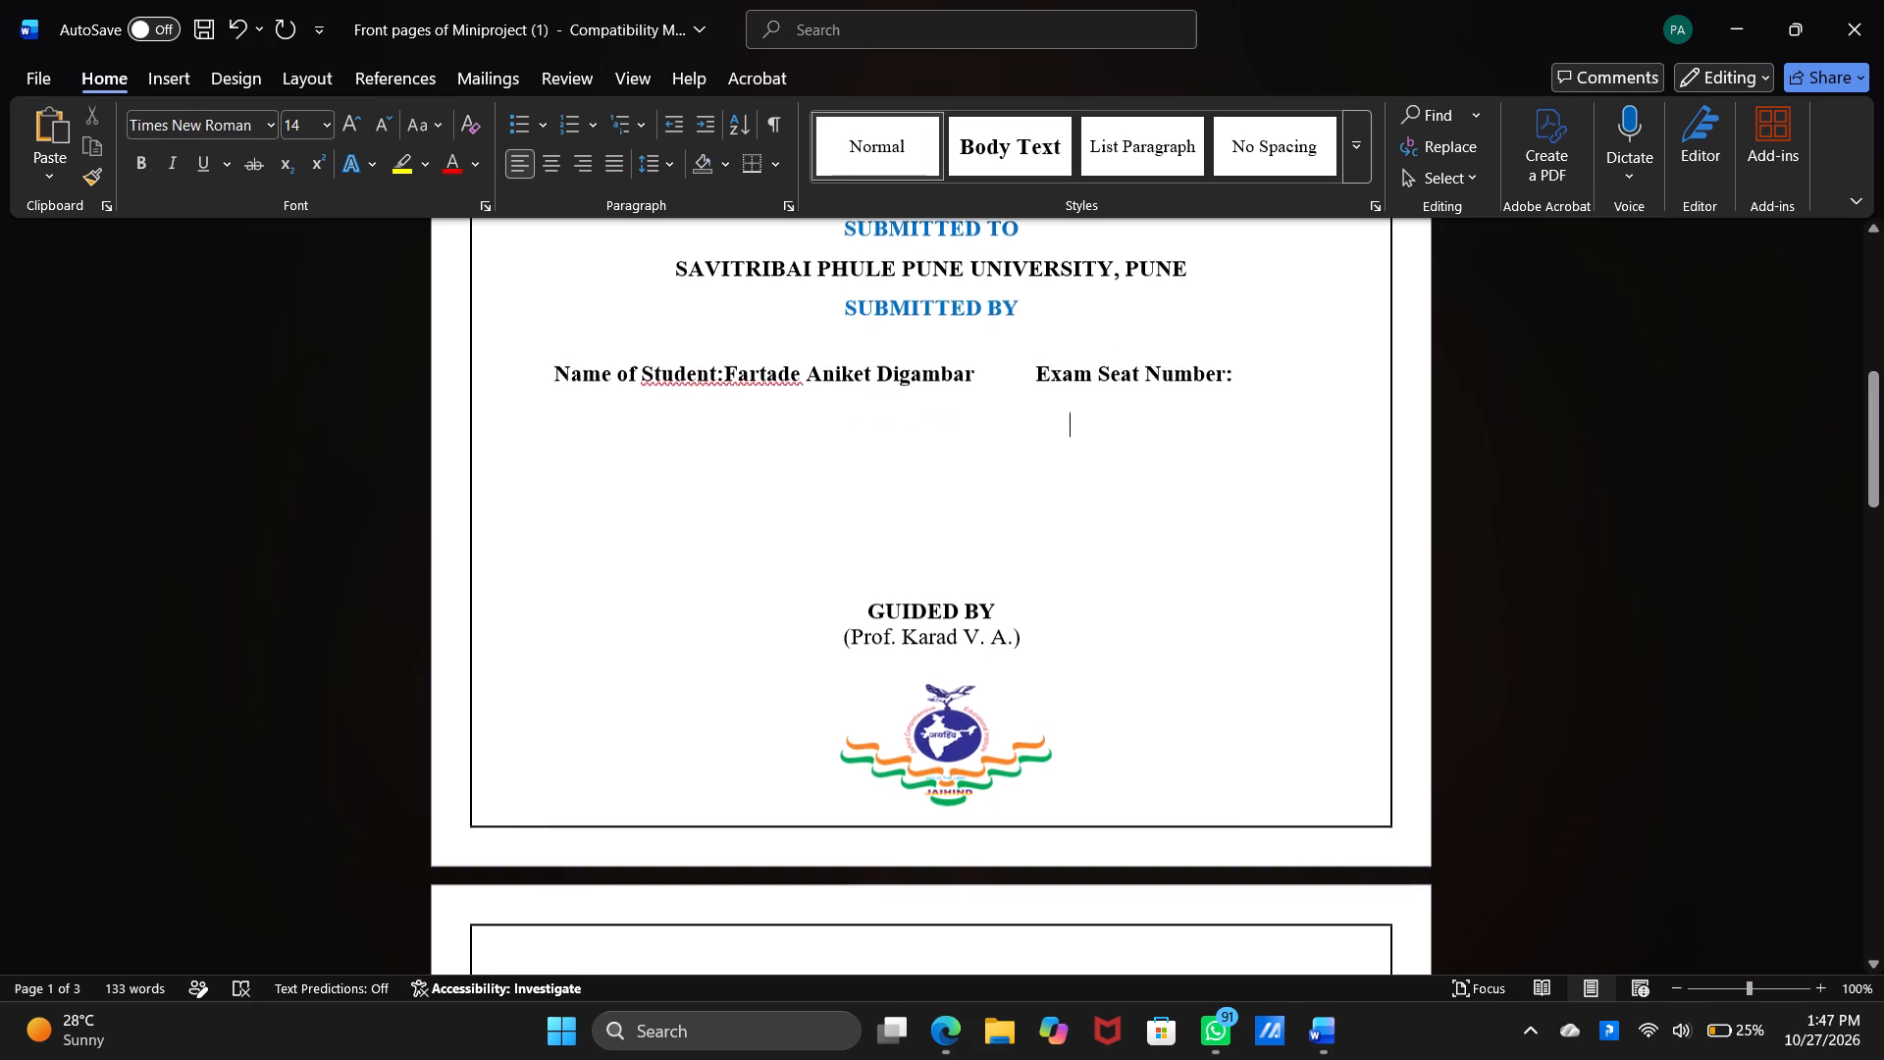
{"action": "scroll", "coordinate": [1071, 636], "scroll_direction": "down", "scroll_amount": 2}
{"action": "scroll", "coordinate": [1071, 636], "scroll_direction": "up", "scroll_amount": 2}
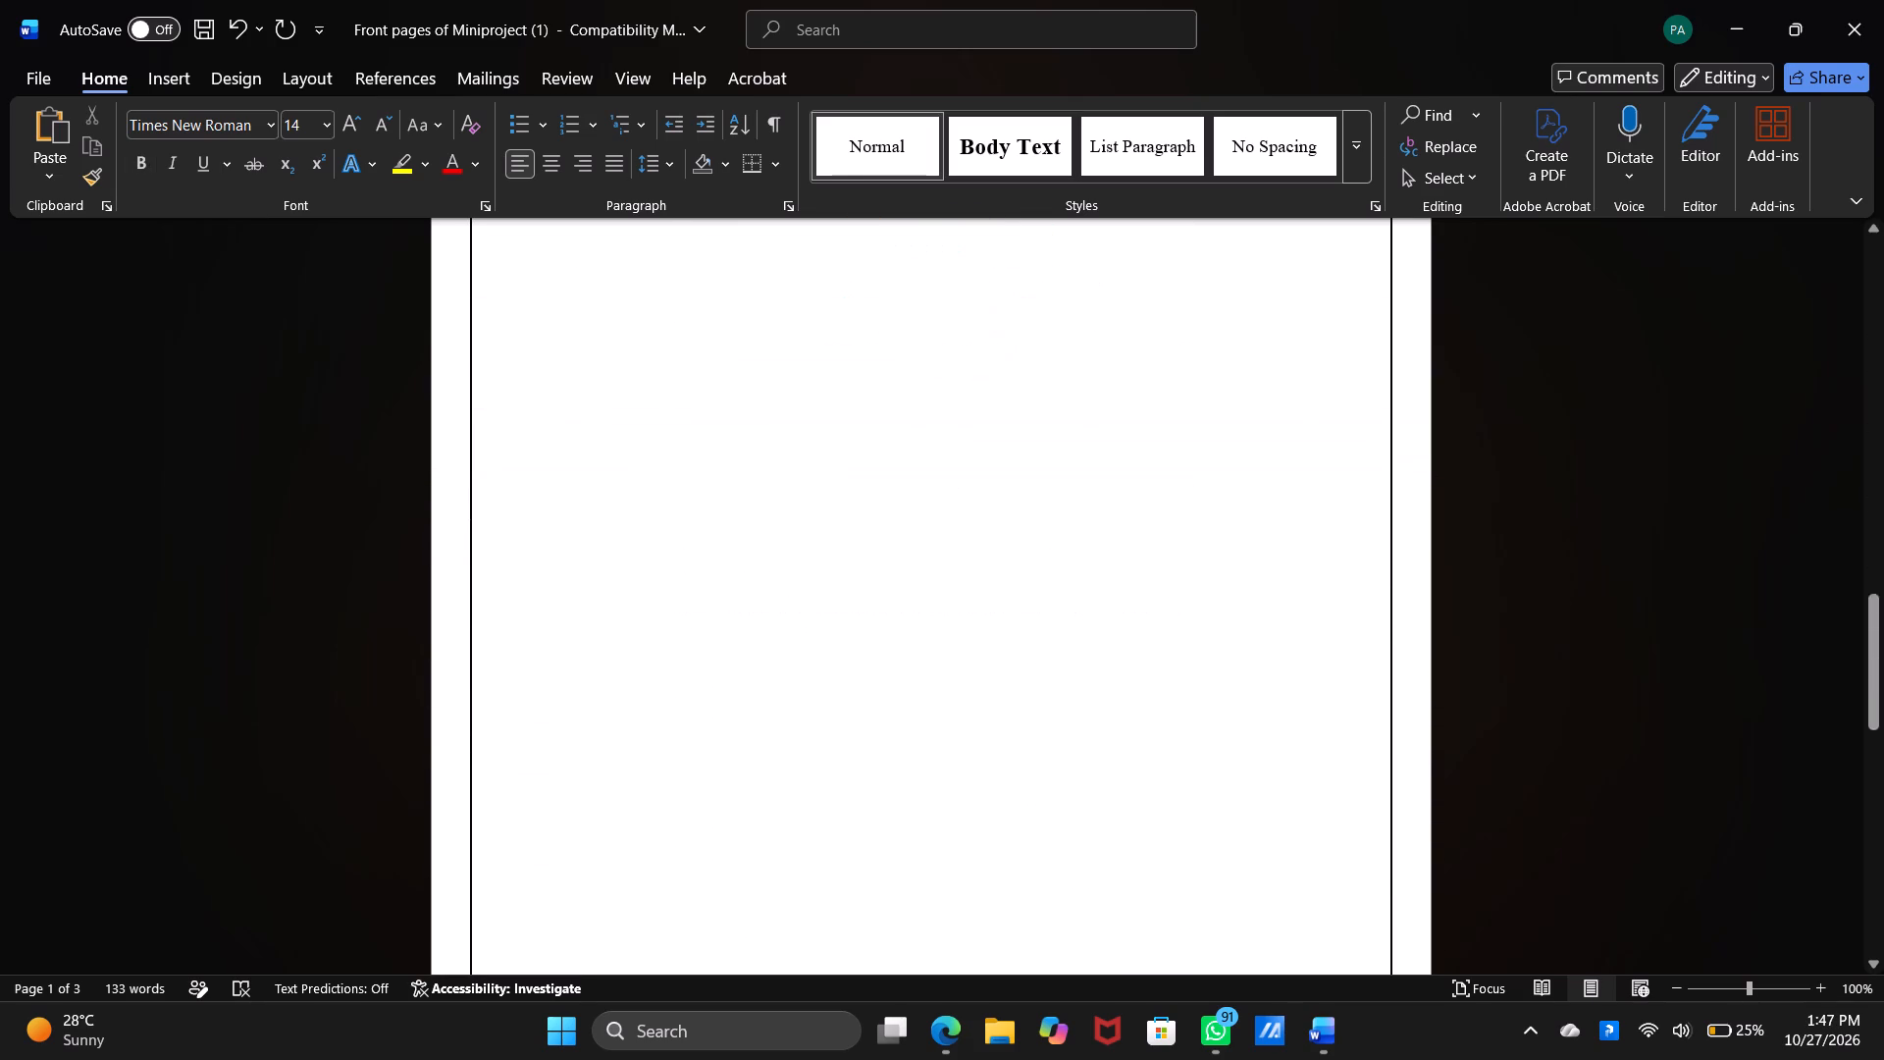
{"action": "scroll", "coordinate": [1071, 636], "scroll_direction": "up", "scroll_amount": 1}
{"action": "scroll", "coordinate": [1015, 623], "scroll_direction": "down", "scroll_amount": 1}
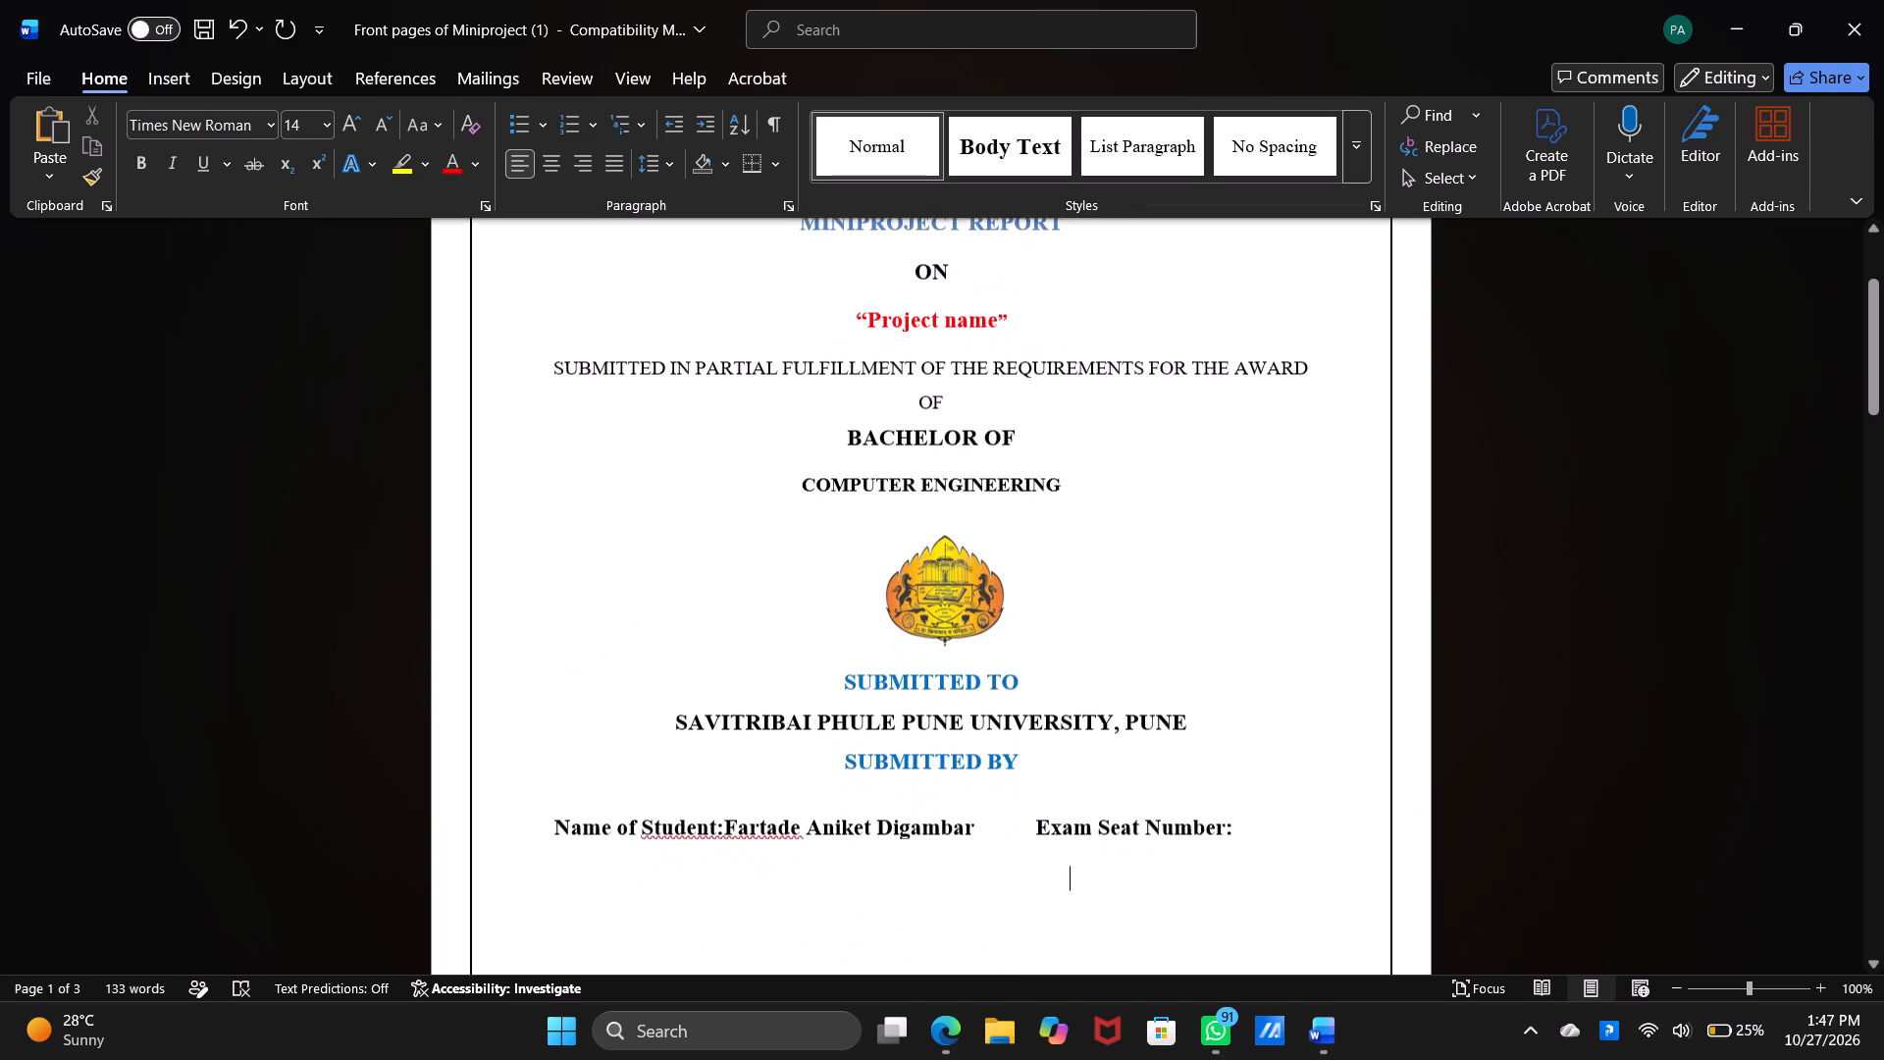
{"action": "scroll", "coordinate": [1015, 623], "scroll_direction": "down", "scroll_amount": 1}
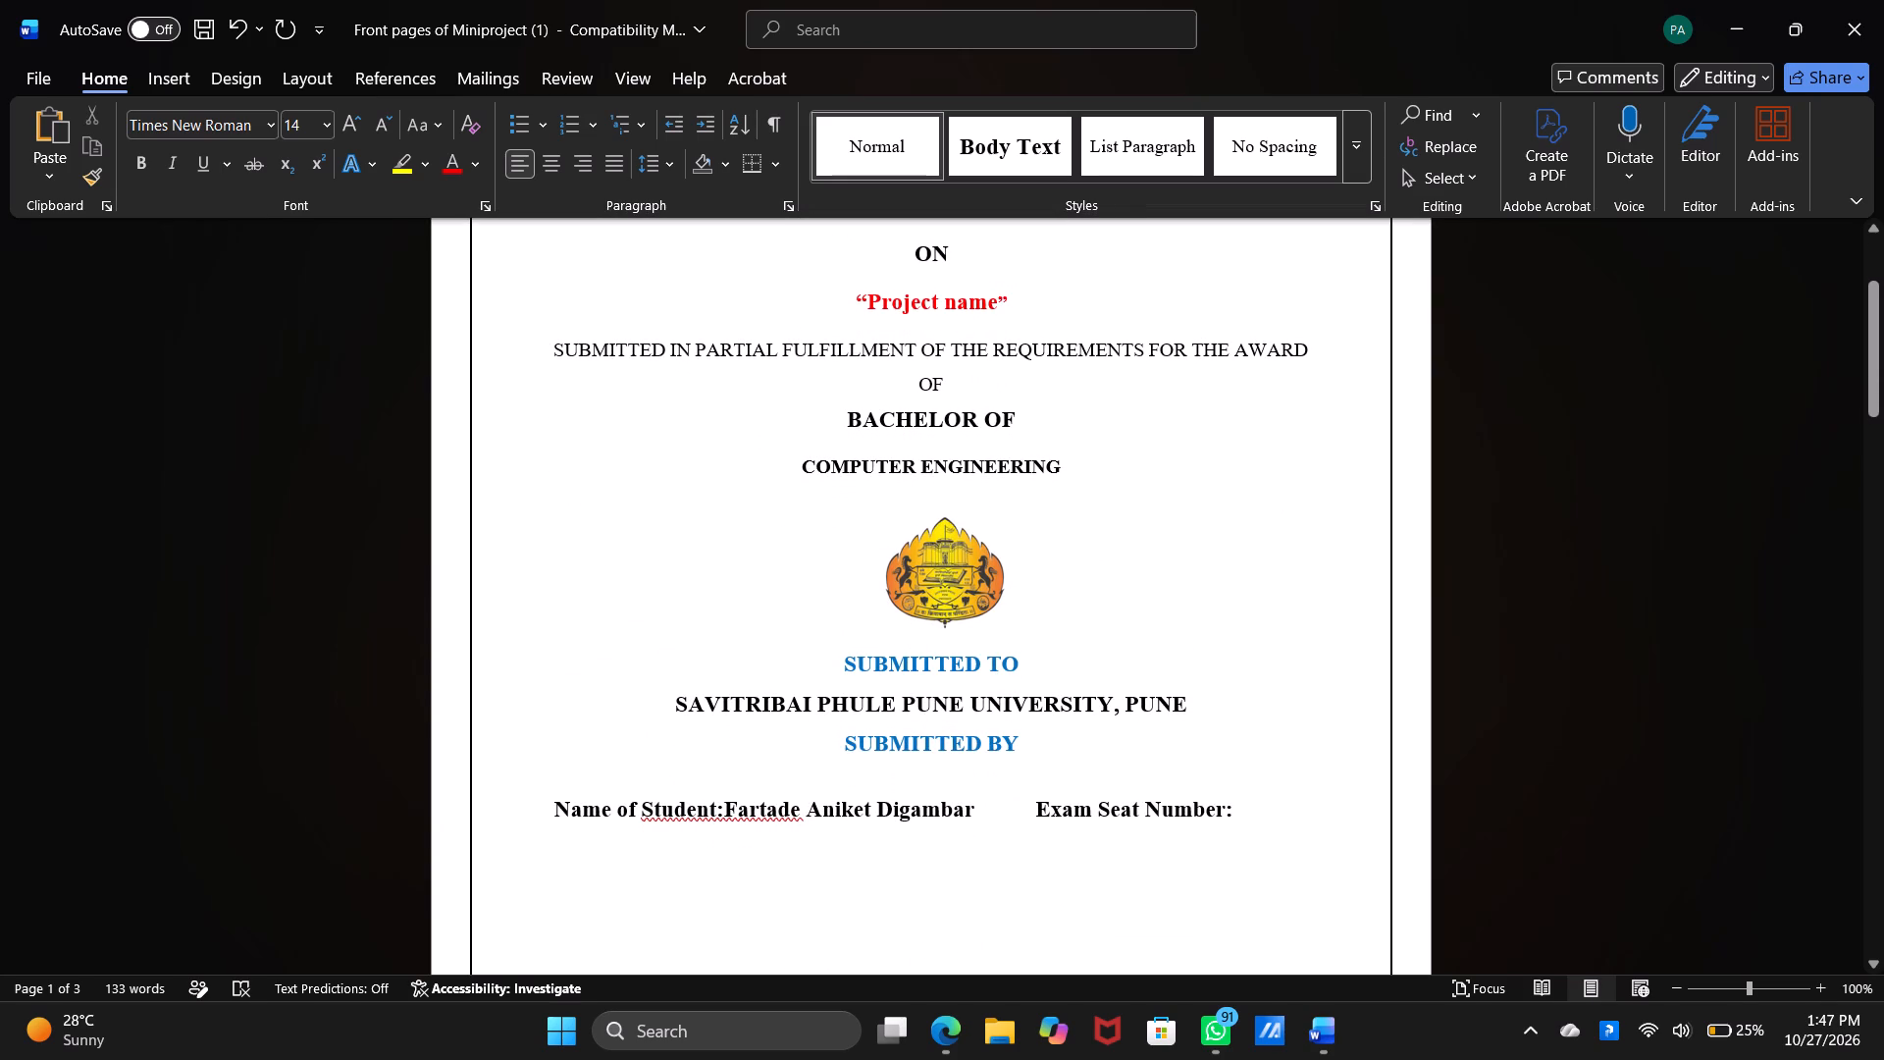
{"action": "scroll", "coordinate": [950, 795], "scroll_direction": "down", "scroll_amount": 1}
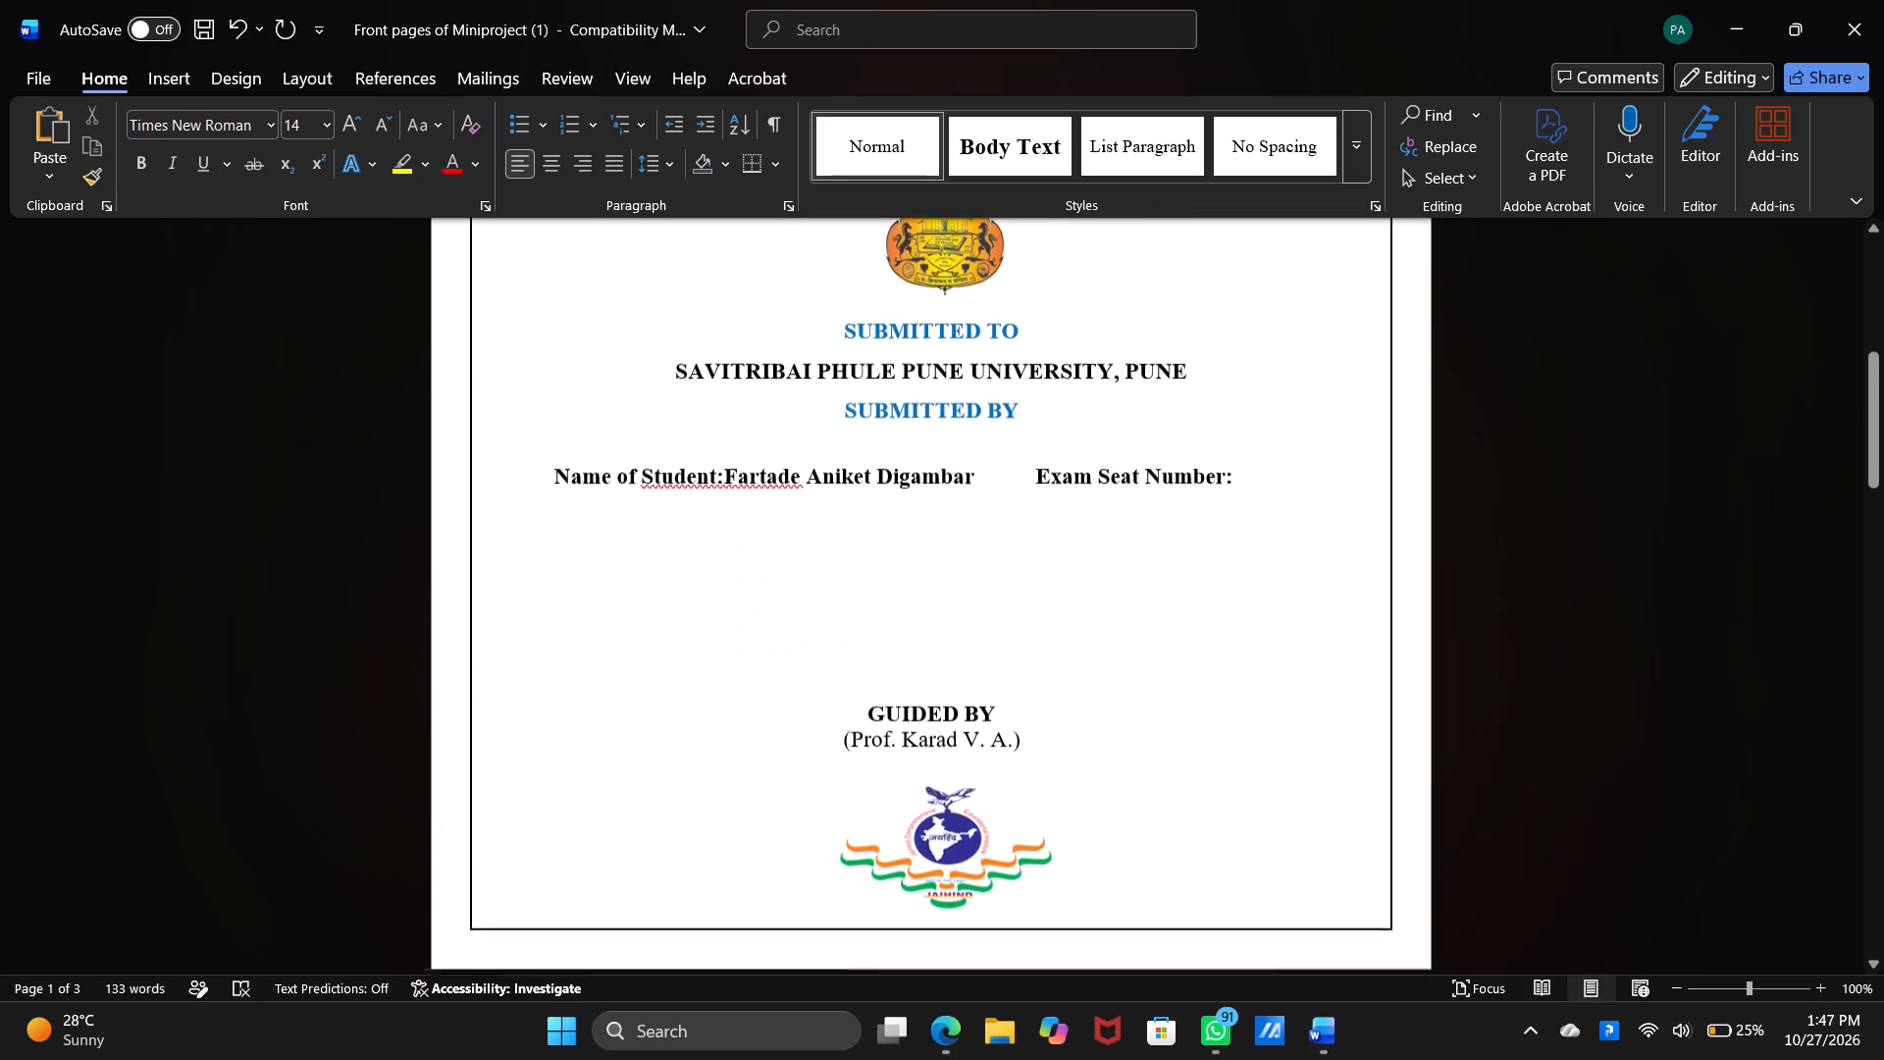
{"action": "scroll", "coordinate": [950, 795], "scroll_direction": "down", "scroll_amount": 1}
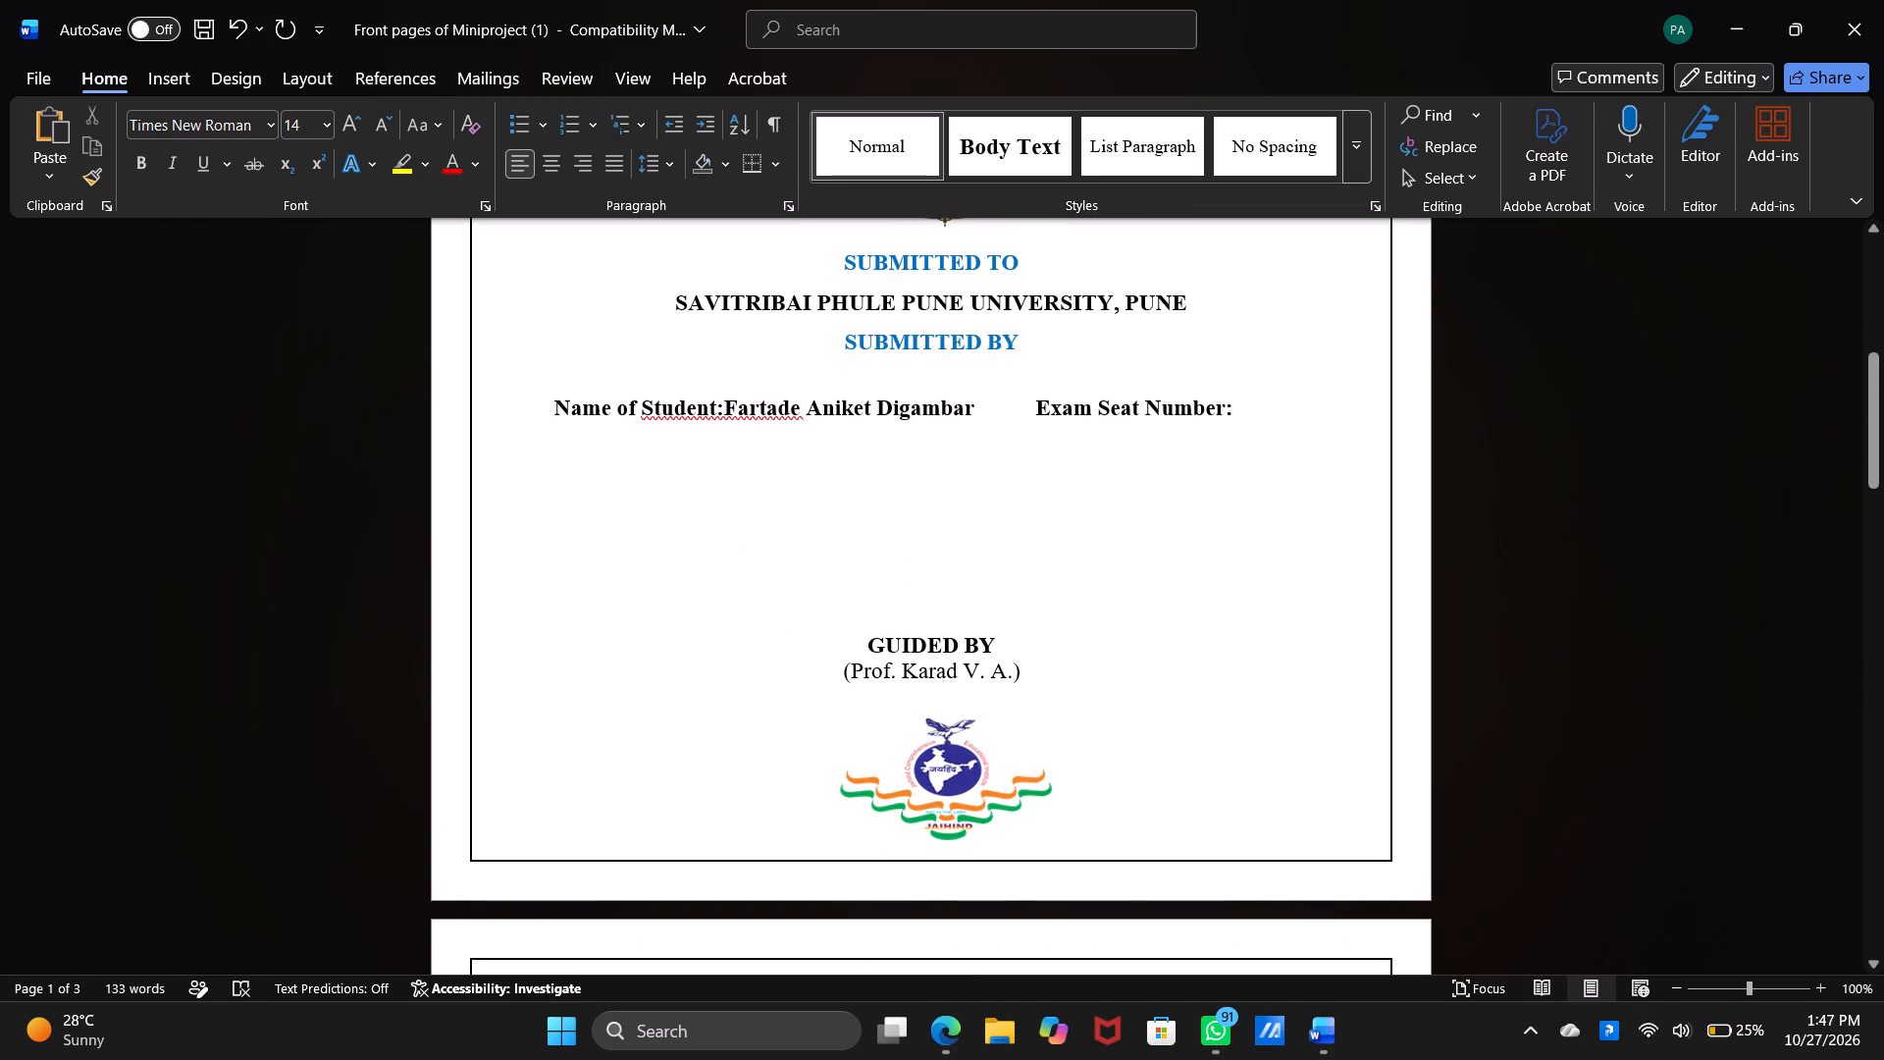
{"action": "left_click", "coordinate": [1014, 675]}
{"action": "key", "text": "ctrl+BackSpace"}
{"action": "key", "text": "ctrl+BackSpace"}
{"action": "key", "text": "ctrl+BackSpace"}
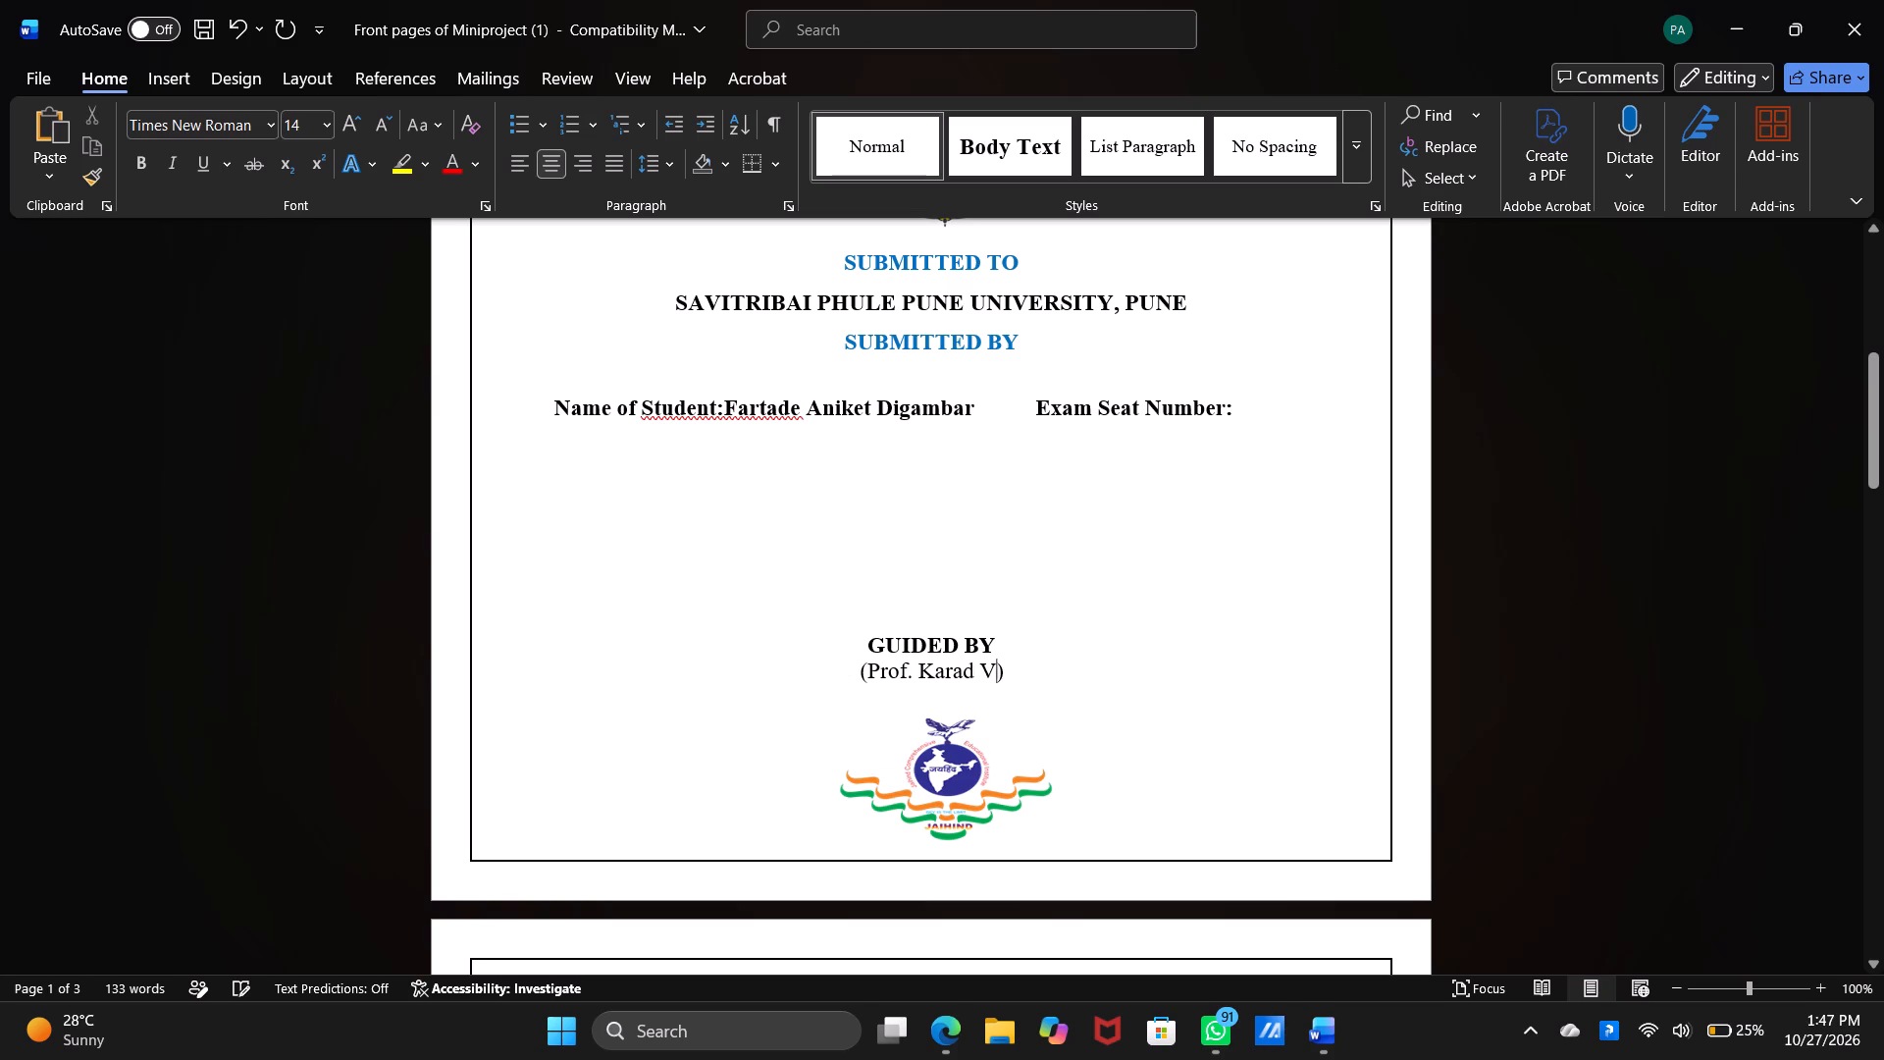
{"action": "key", "text": "ctrl+BackSpace"}
{"action": "key", "text": "ctrl+BackSpace"}
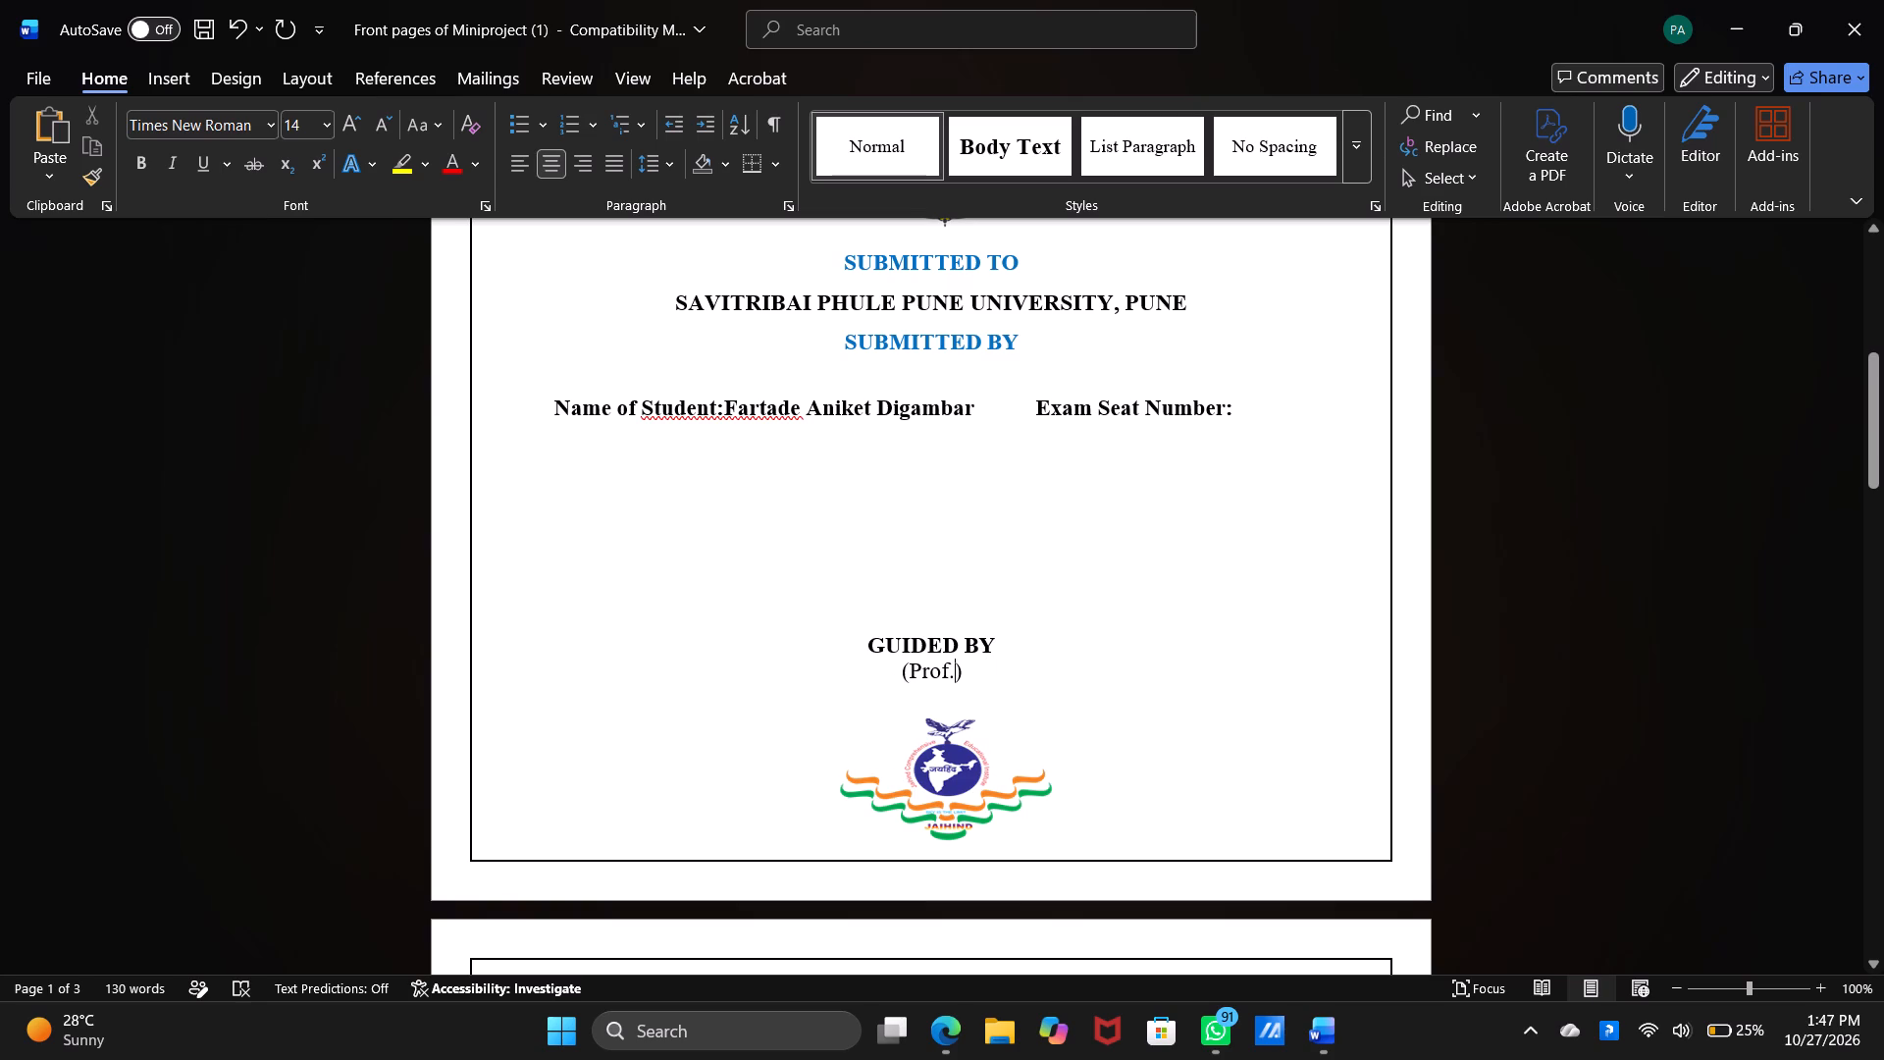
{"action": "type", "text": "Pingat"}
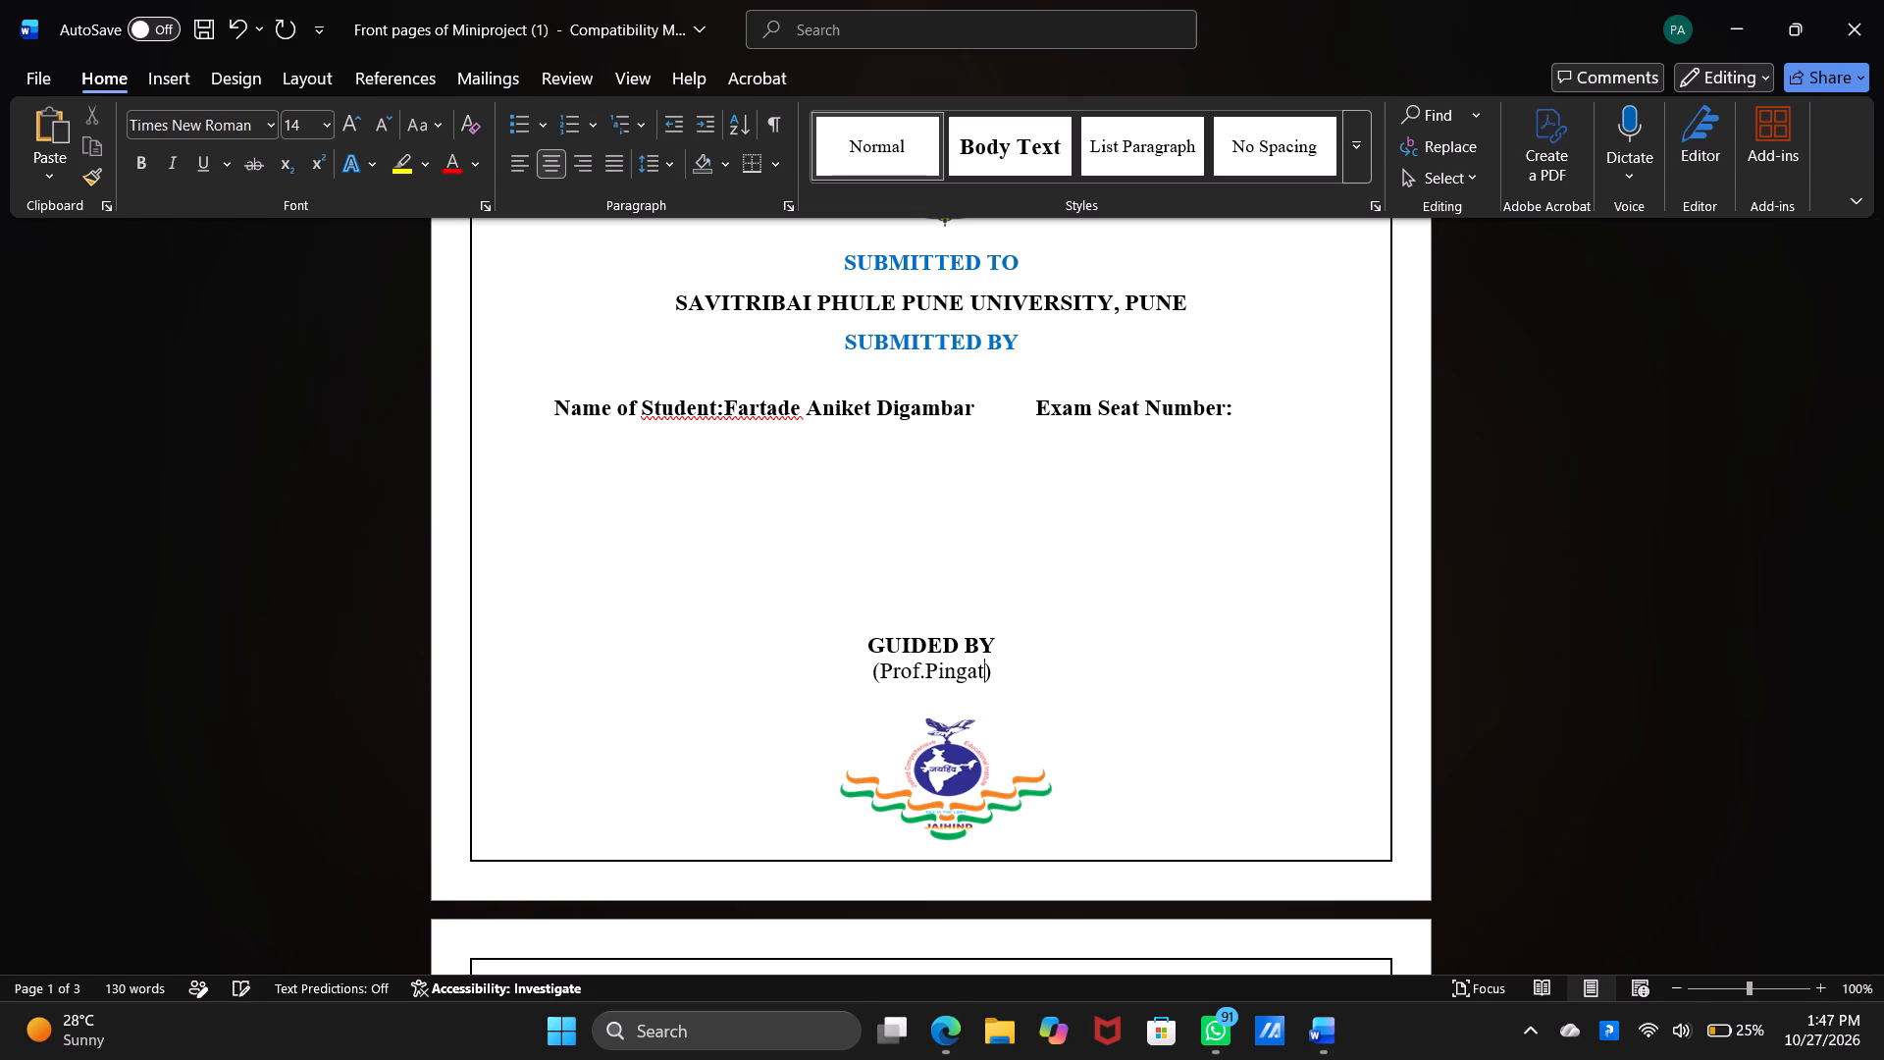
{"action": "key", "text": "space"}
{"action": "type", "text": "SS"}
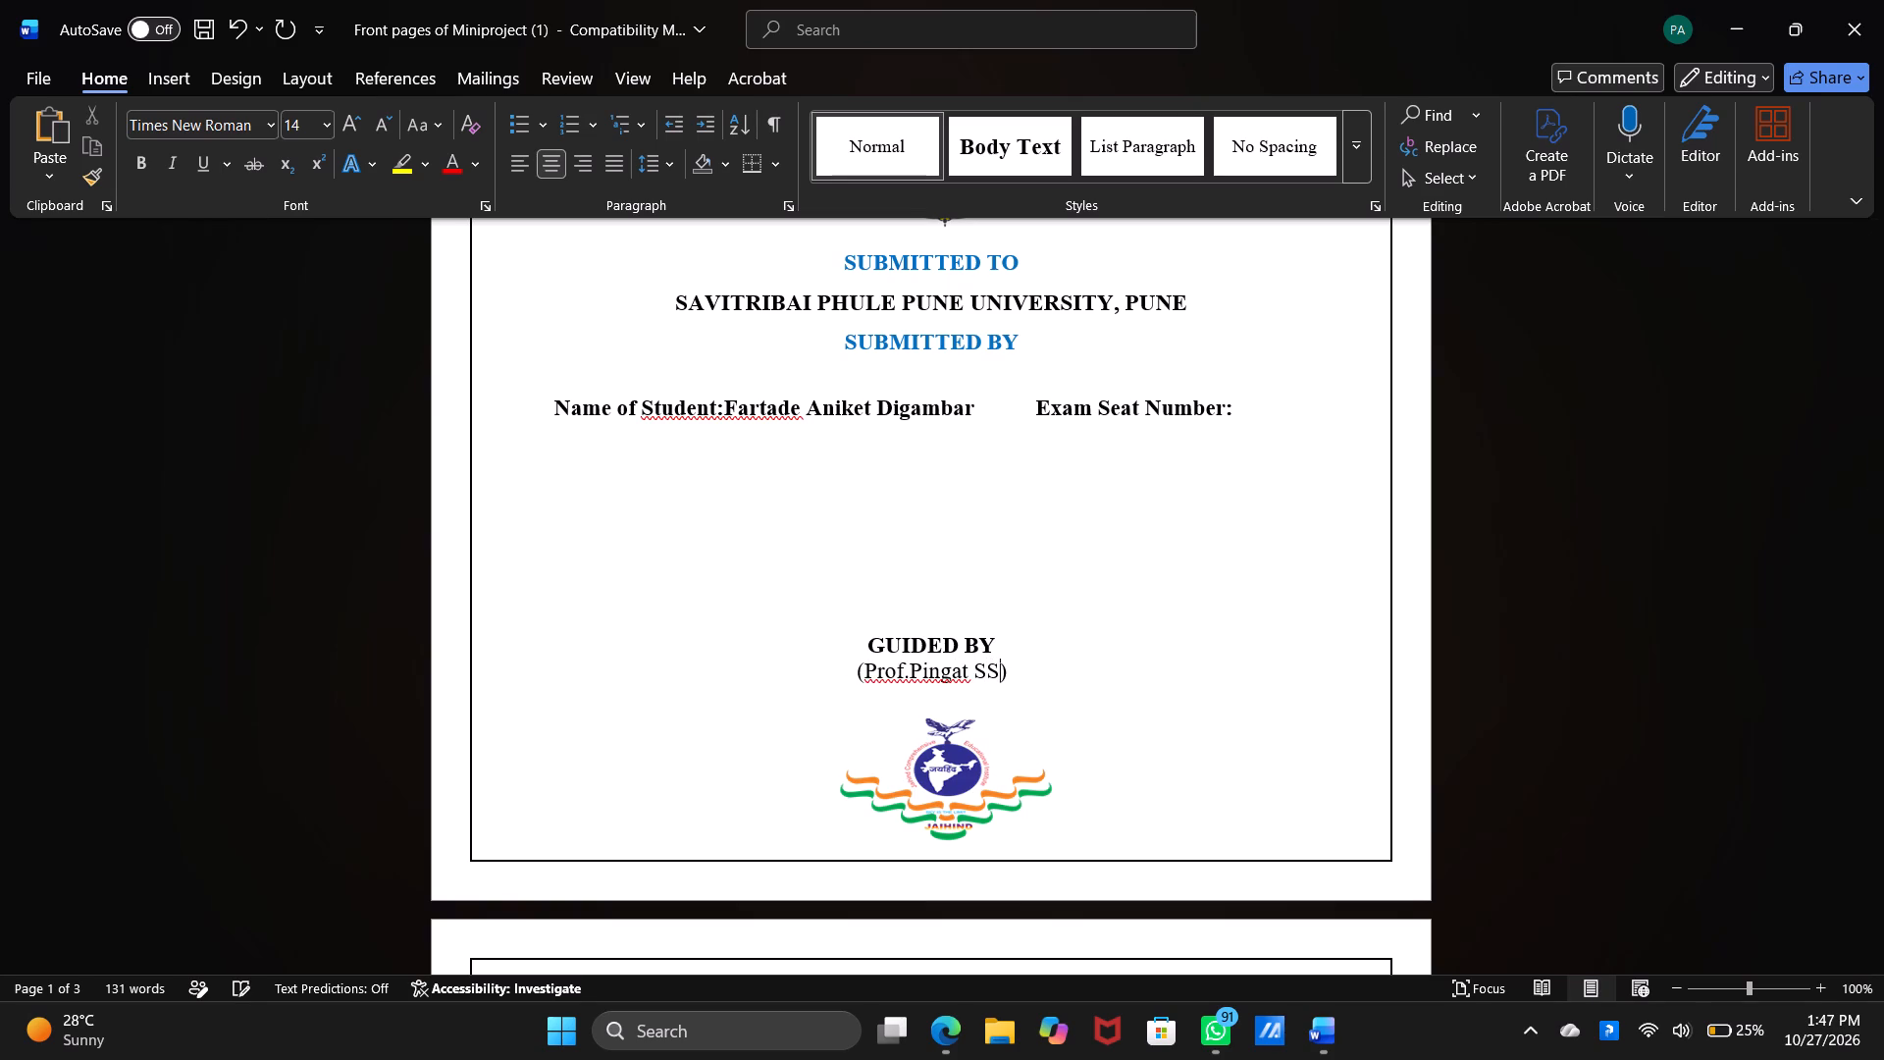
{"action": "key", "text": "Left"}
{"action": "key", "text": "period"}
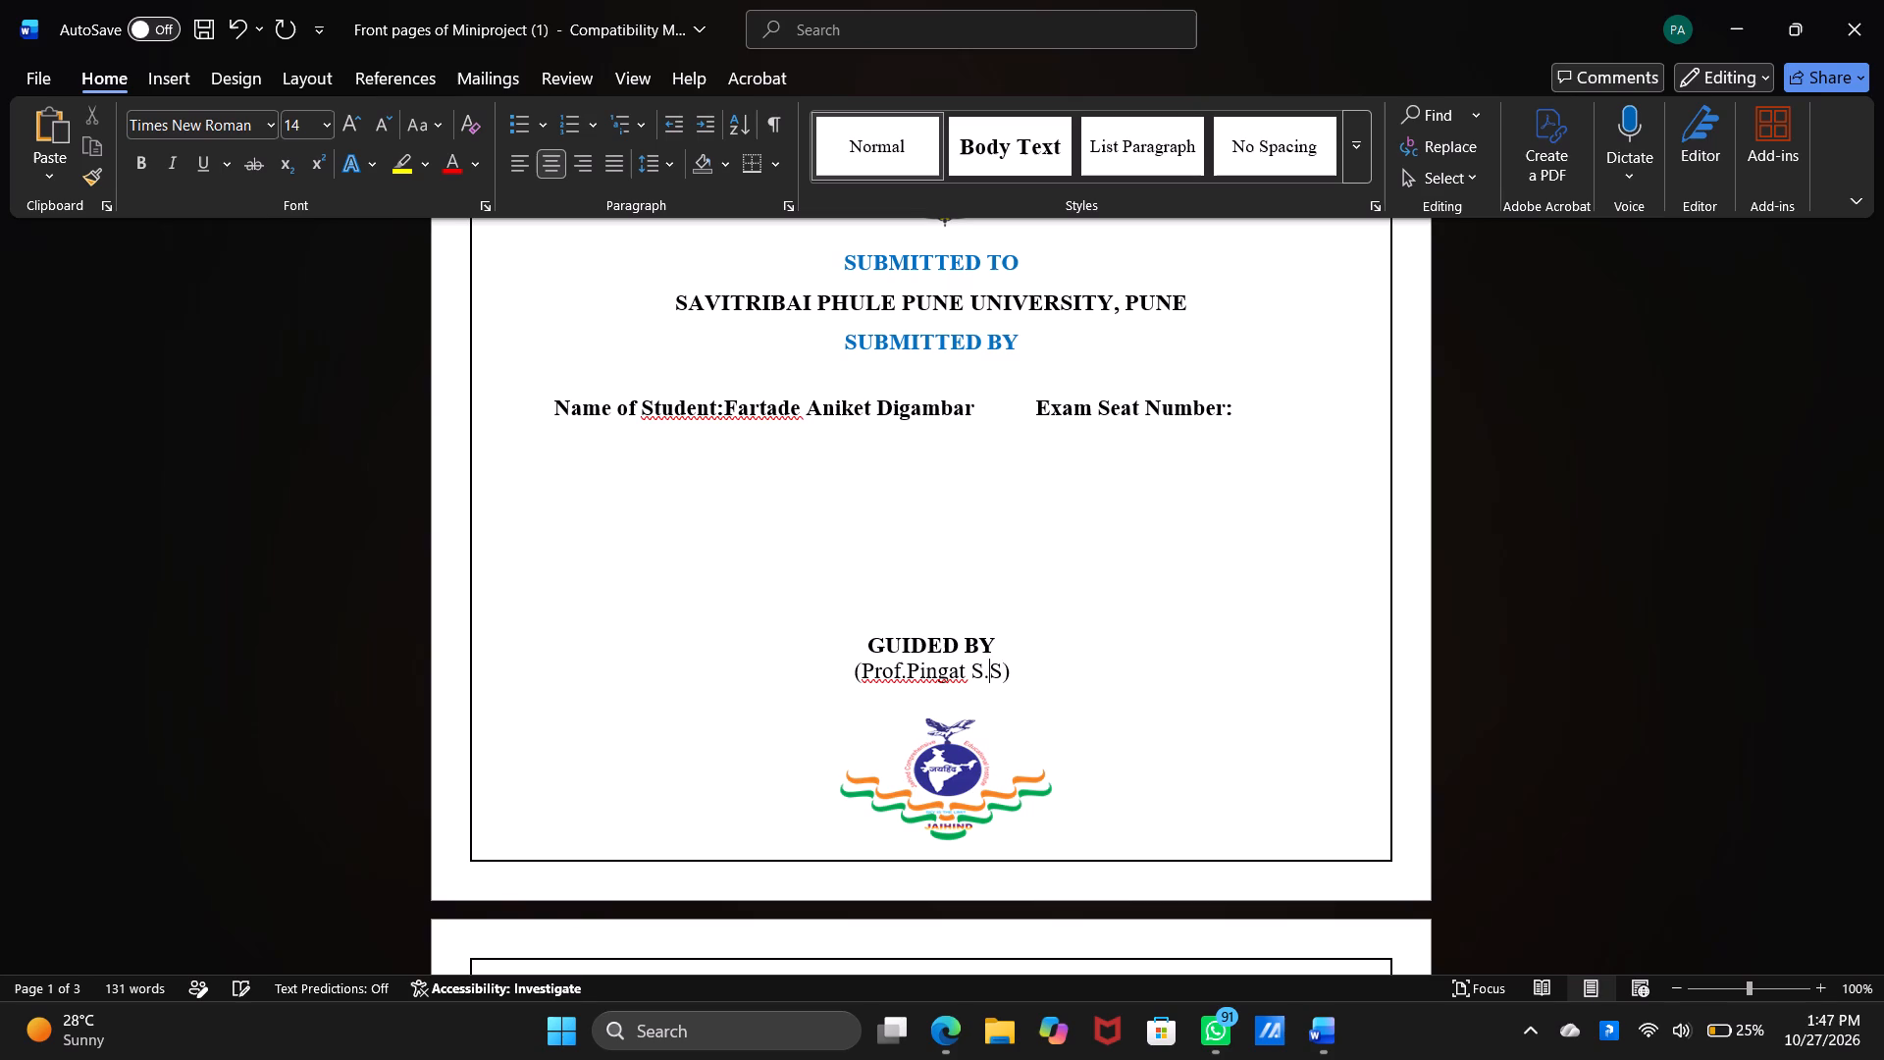
Insert a space between "Name of Student:" and the student's name.
{"action": "scroll", "coordinate": [1115, 666], "scroll_direction": "up", "scroll_amount": 1}
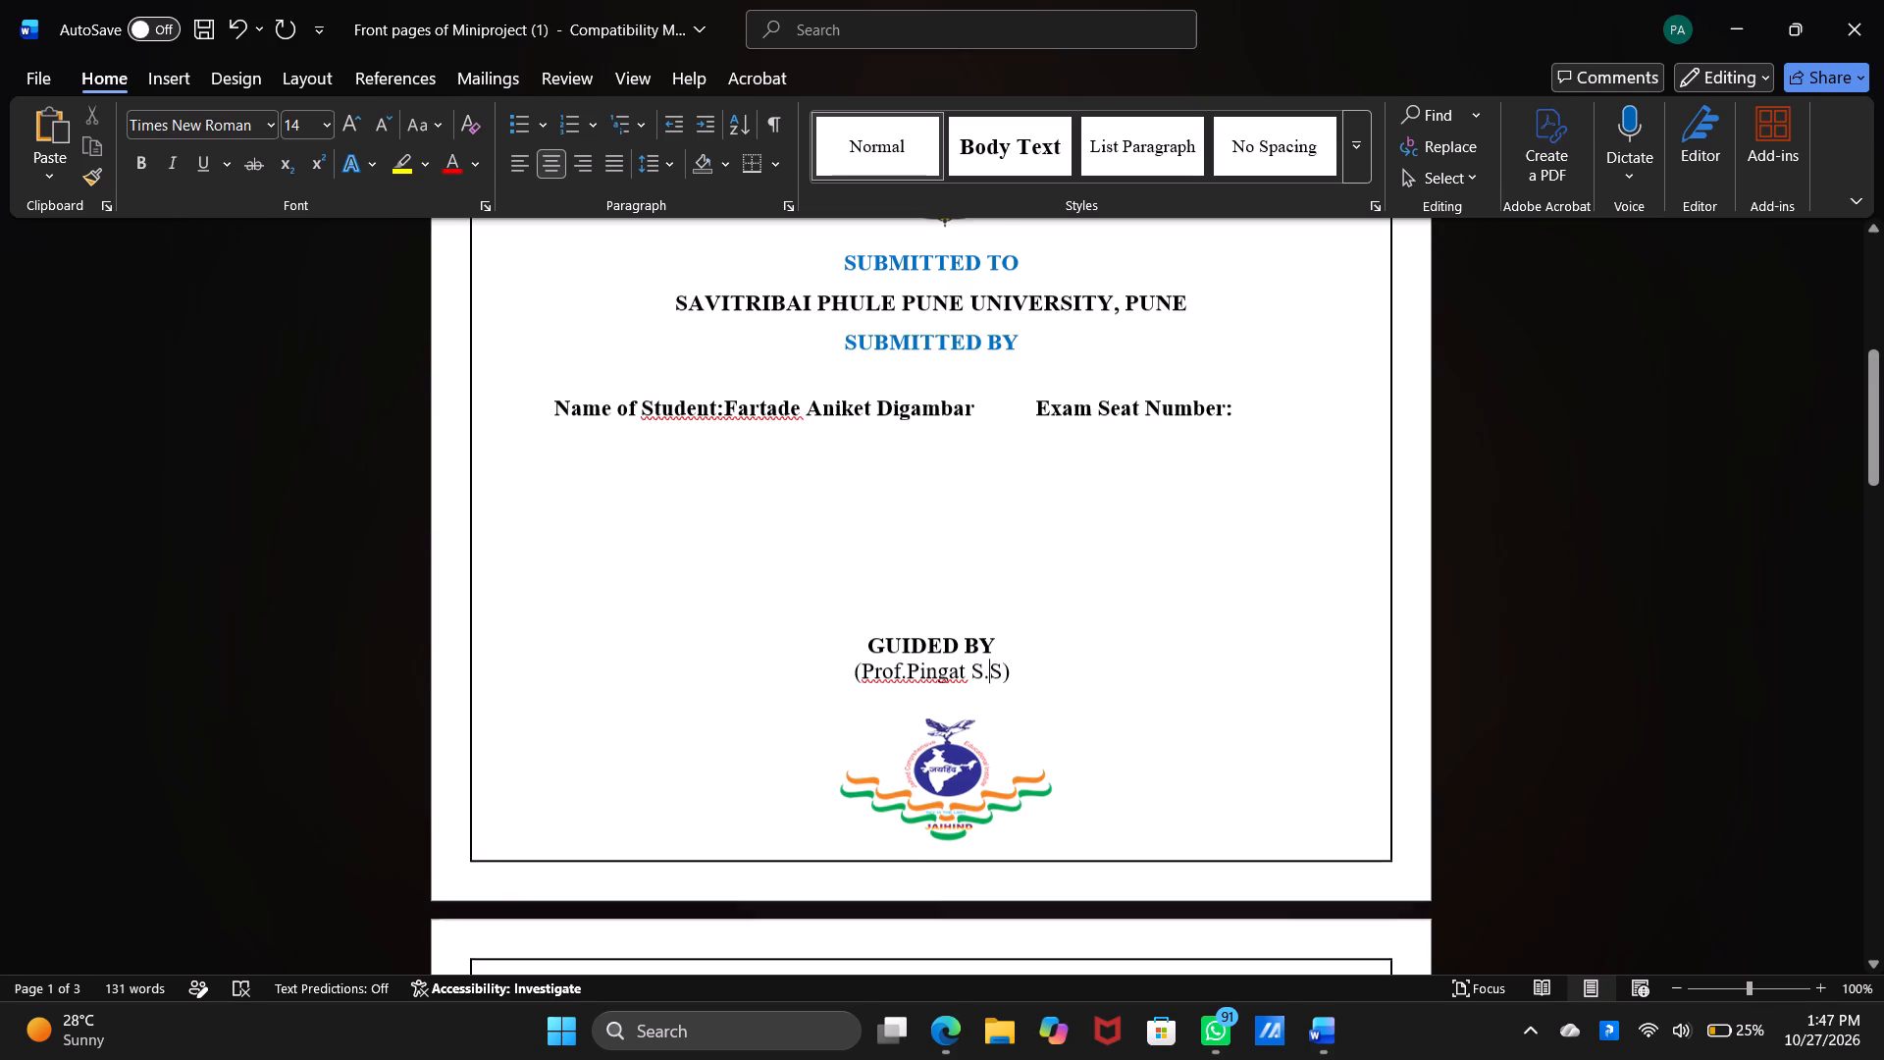
{"action": "scroll", "coordinate": [1115, 666], "scroll_direction": "up", "scroll_amount": 1}
{"action": "left_click", "coordinate": [721, 458]}
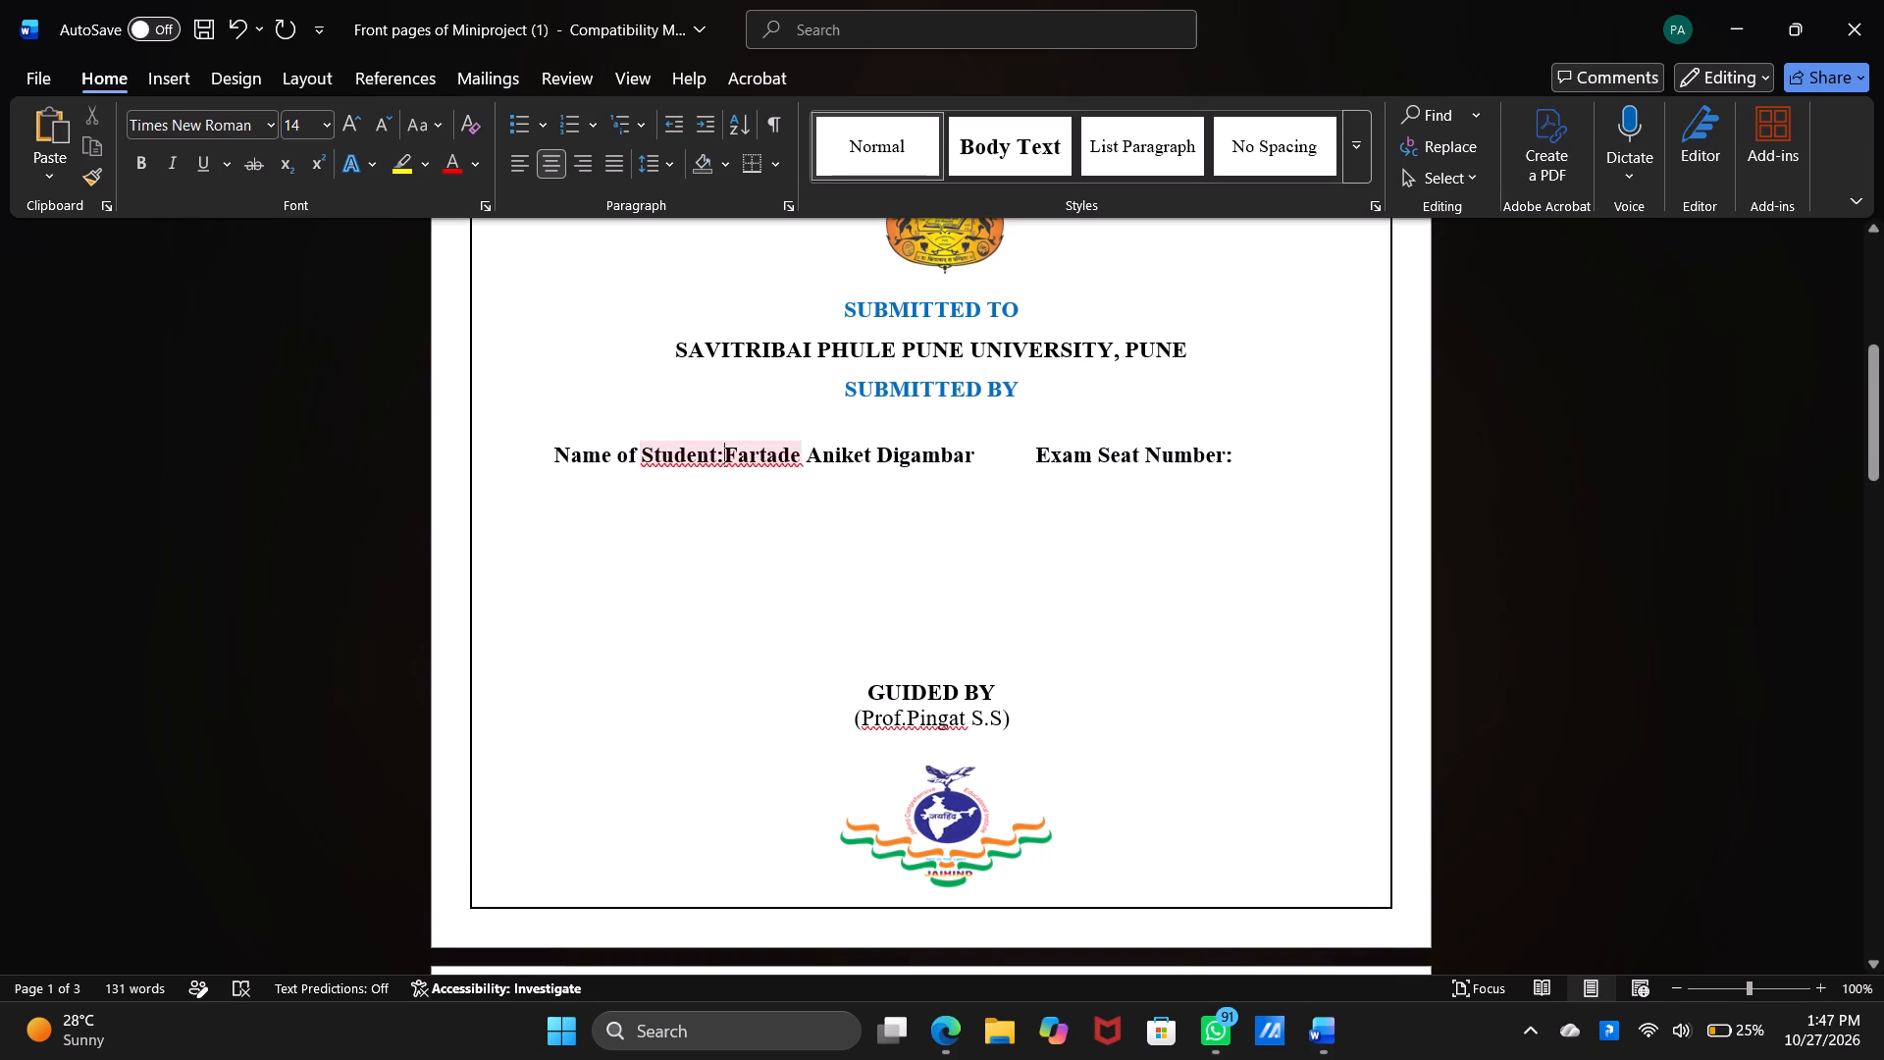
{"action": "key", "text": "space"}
Delete the placeholder "Project name" on the cover page, keeping the quotation marks around it.
{"action": "scroll", "coordinate": [713, 535], "scroll_direction": "up", "scroll_amount": 1}
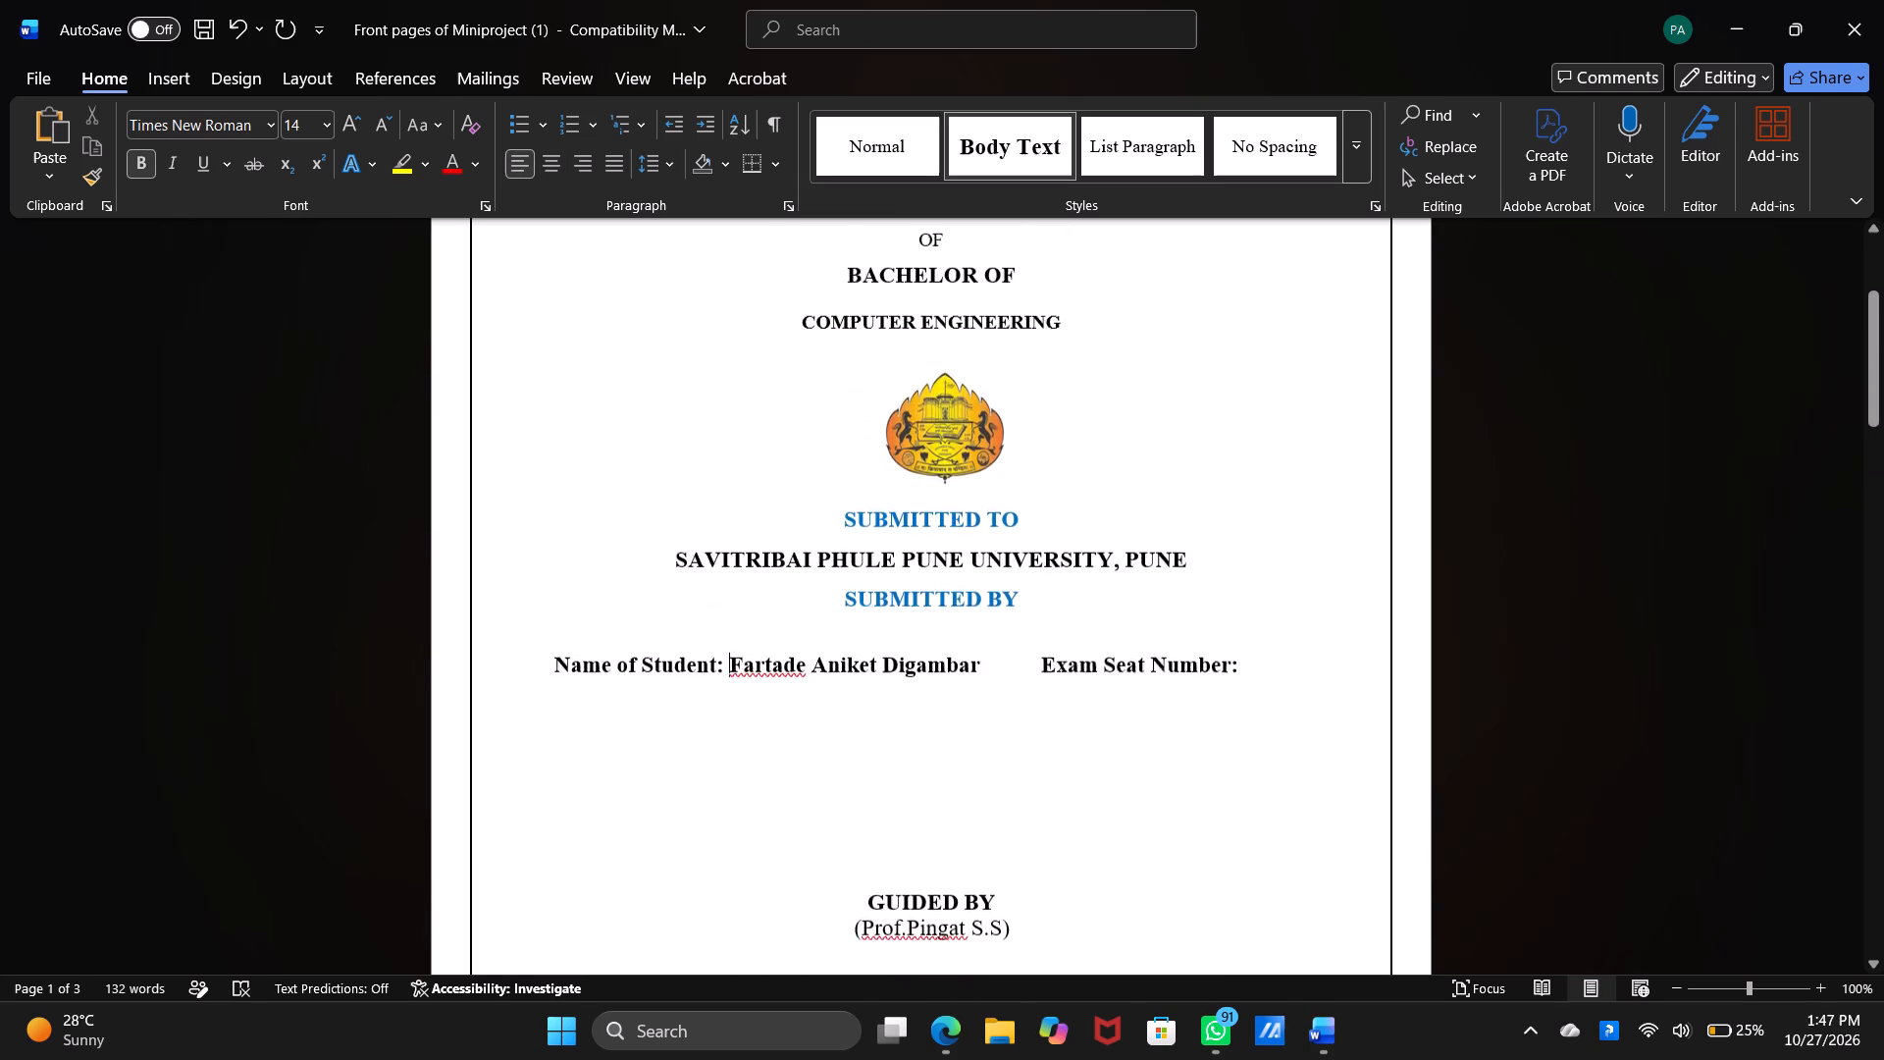
{"action": "scroll", "coordinate": [713, 535], "scroll_direction": "up", "scroll_amount": 2}
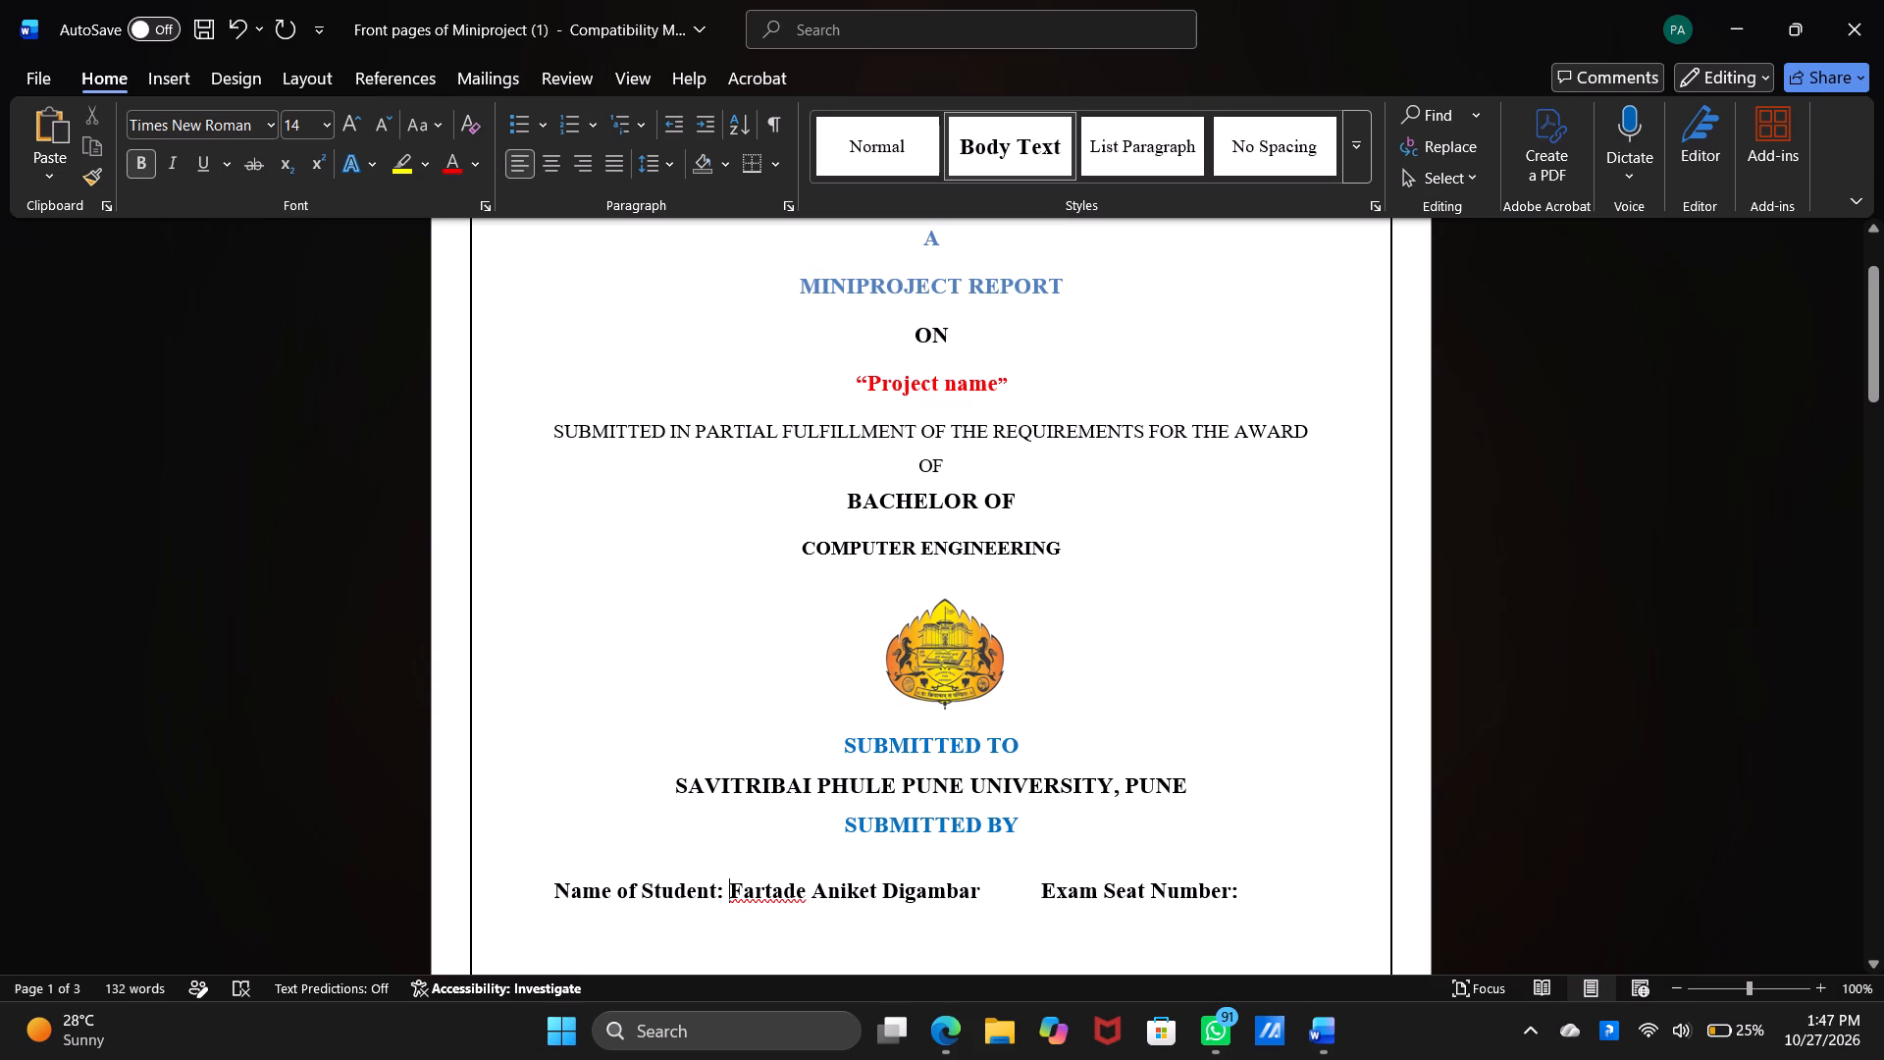
{"action": "double_click", "coordinate": [997, 378]}
{"action": "key", "text": "ctrl+BackSpace"}
{"action": "key", "text": "ctrl+BackSpace"}
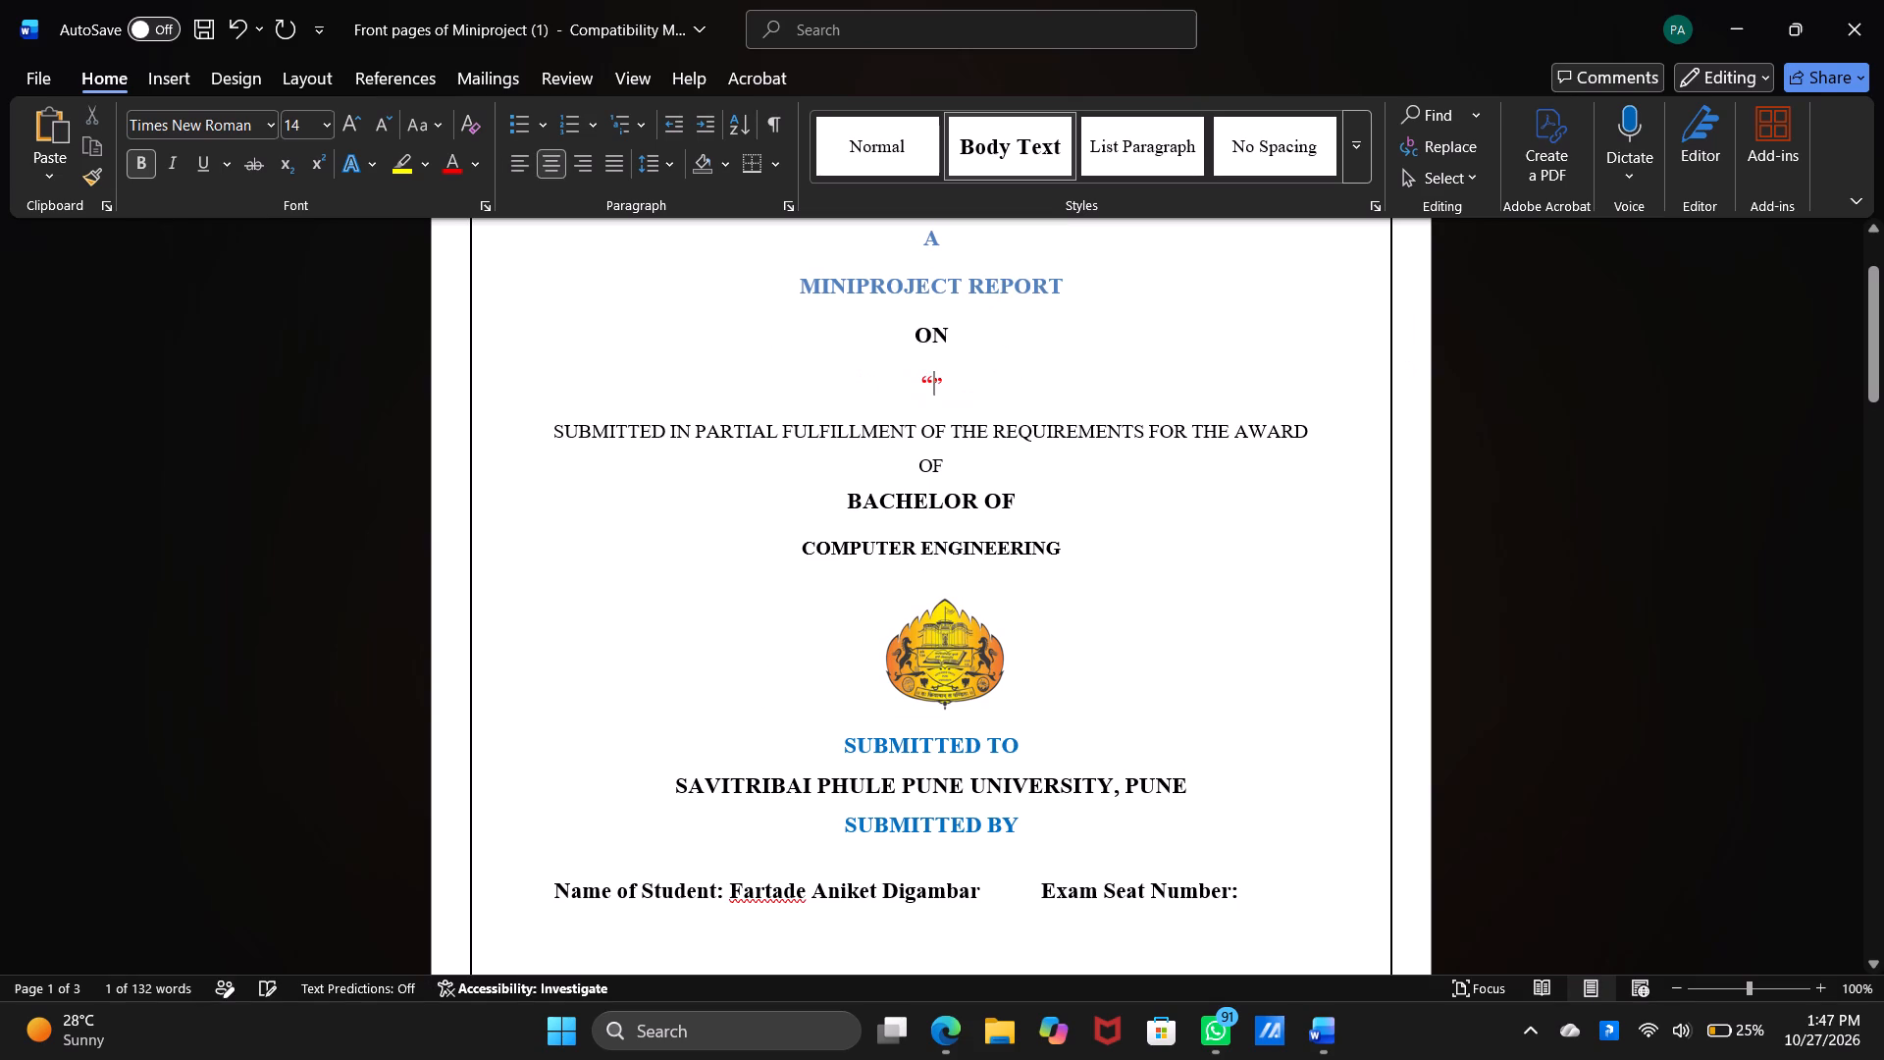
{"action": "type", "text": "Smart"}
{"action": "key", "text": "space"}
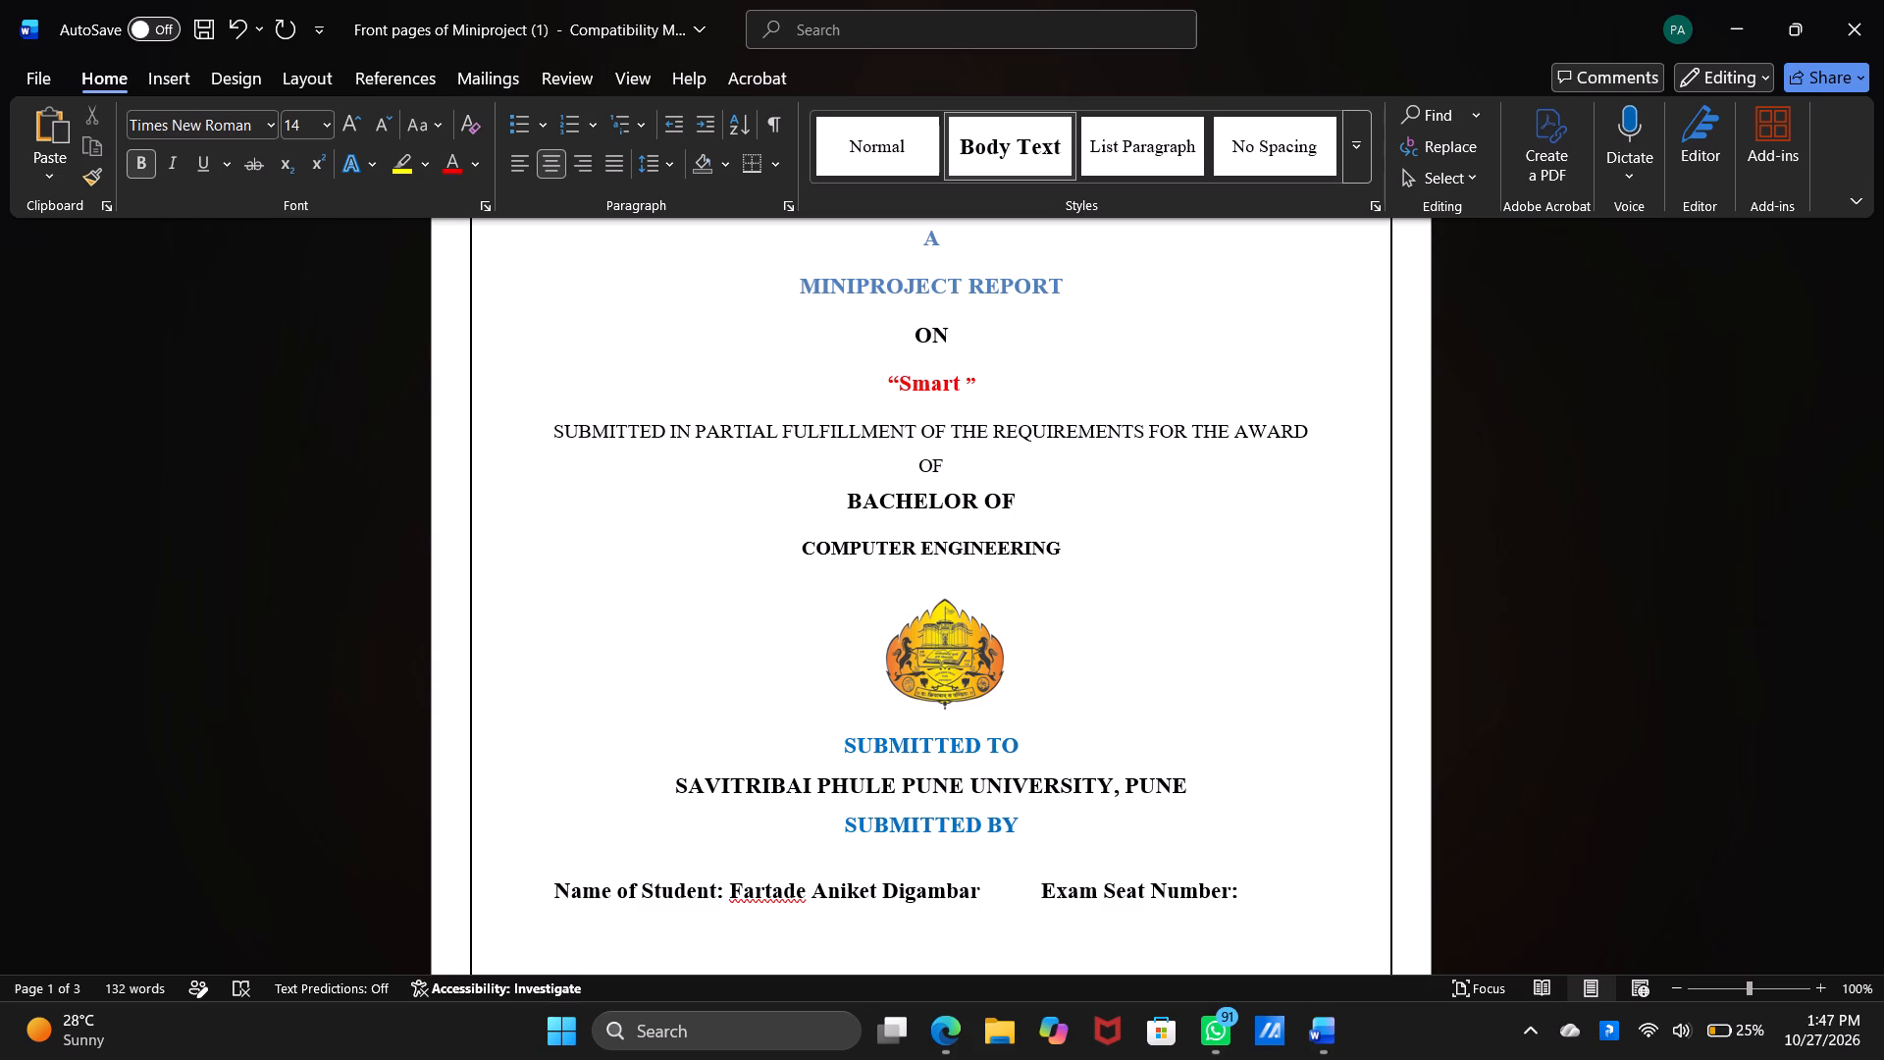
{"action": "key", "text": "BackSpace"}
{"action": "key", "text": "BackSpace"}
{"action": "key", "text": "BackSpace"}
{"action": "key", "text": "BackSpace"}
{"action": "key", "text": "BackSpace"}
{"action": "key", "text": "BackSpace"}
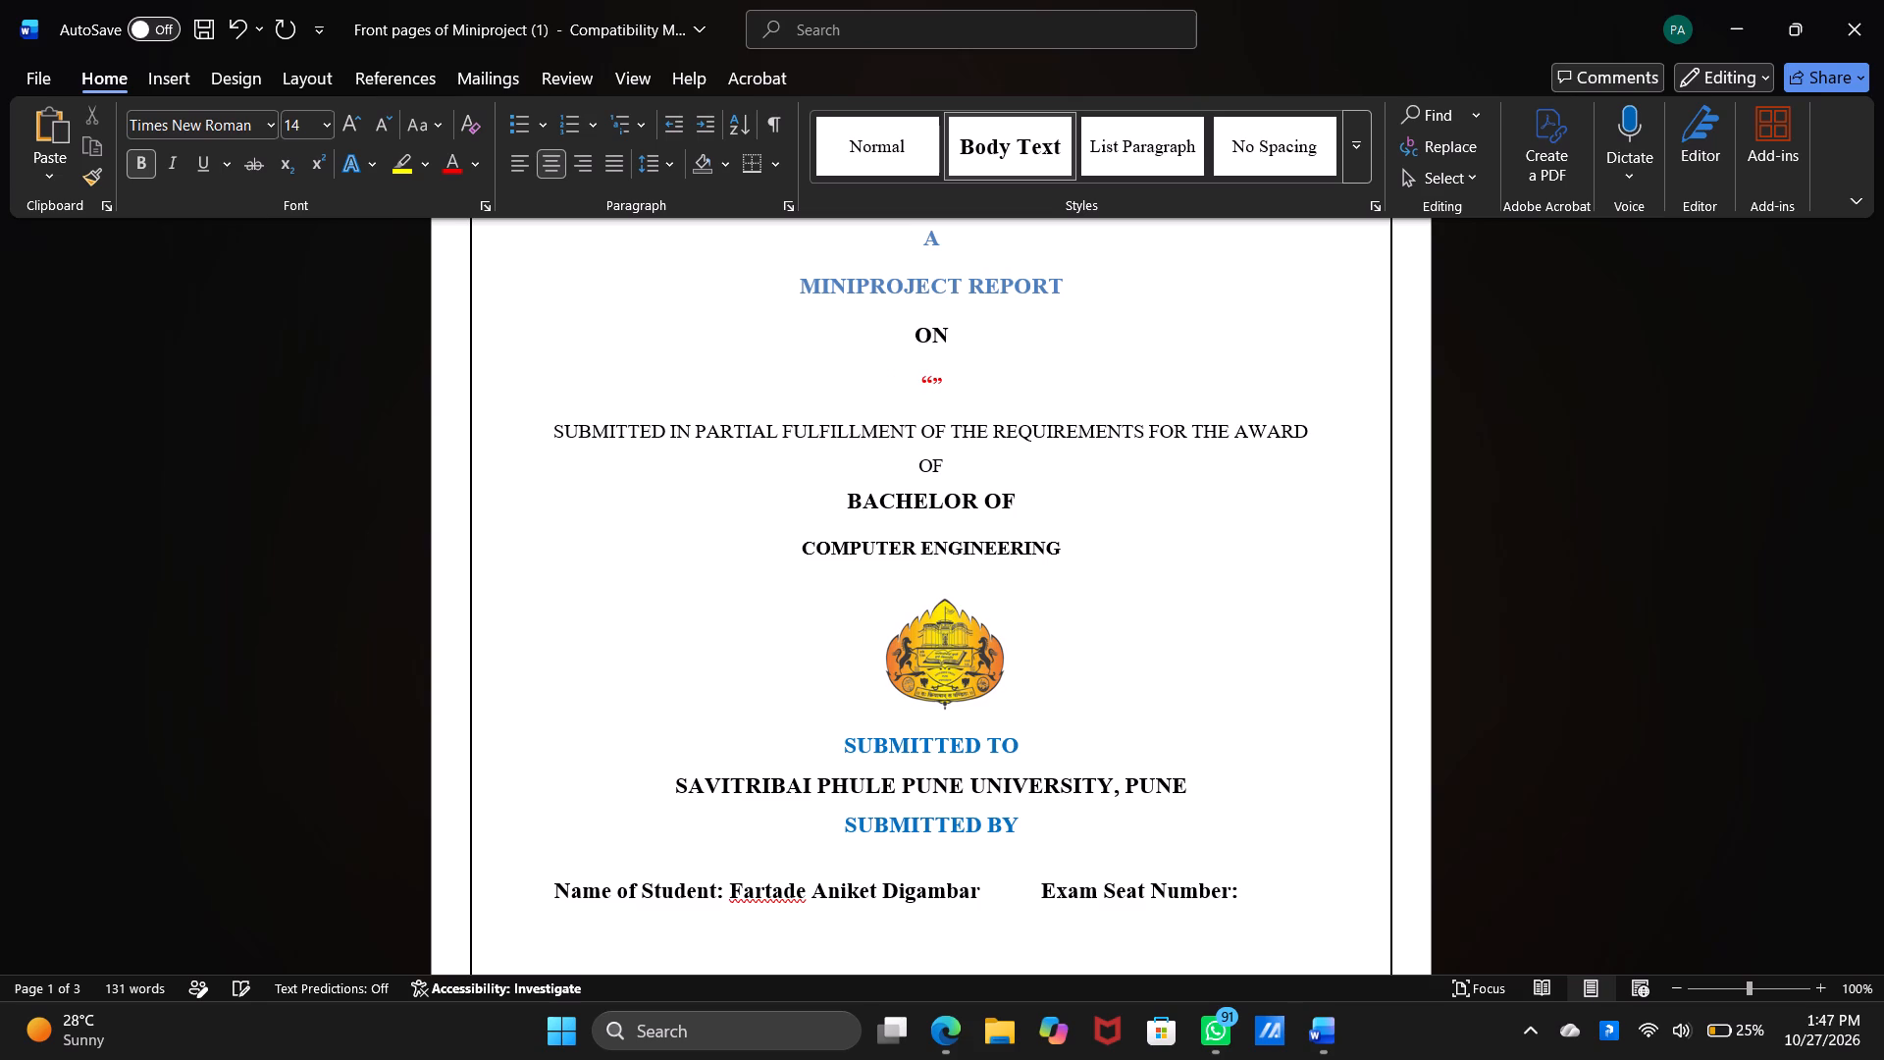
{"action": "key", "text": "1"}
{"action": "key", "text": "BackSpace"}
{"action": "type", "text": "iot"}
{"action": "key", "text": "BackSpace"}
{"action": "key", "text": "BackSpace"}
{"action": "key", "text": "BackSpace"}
Enter the project title "IoT based chemical detection in milk" between the empty quotation marks on the cover page.
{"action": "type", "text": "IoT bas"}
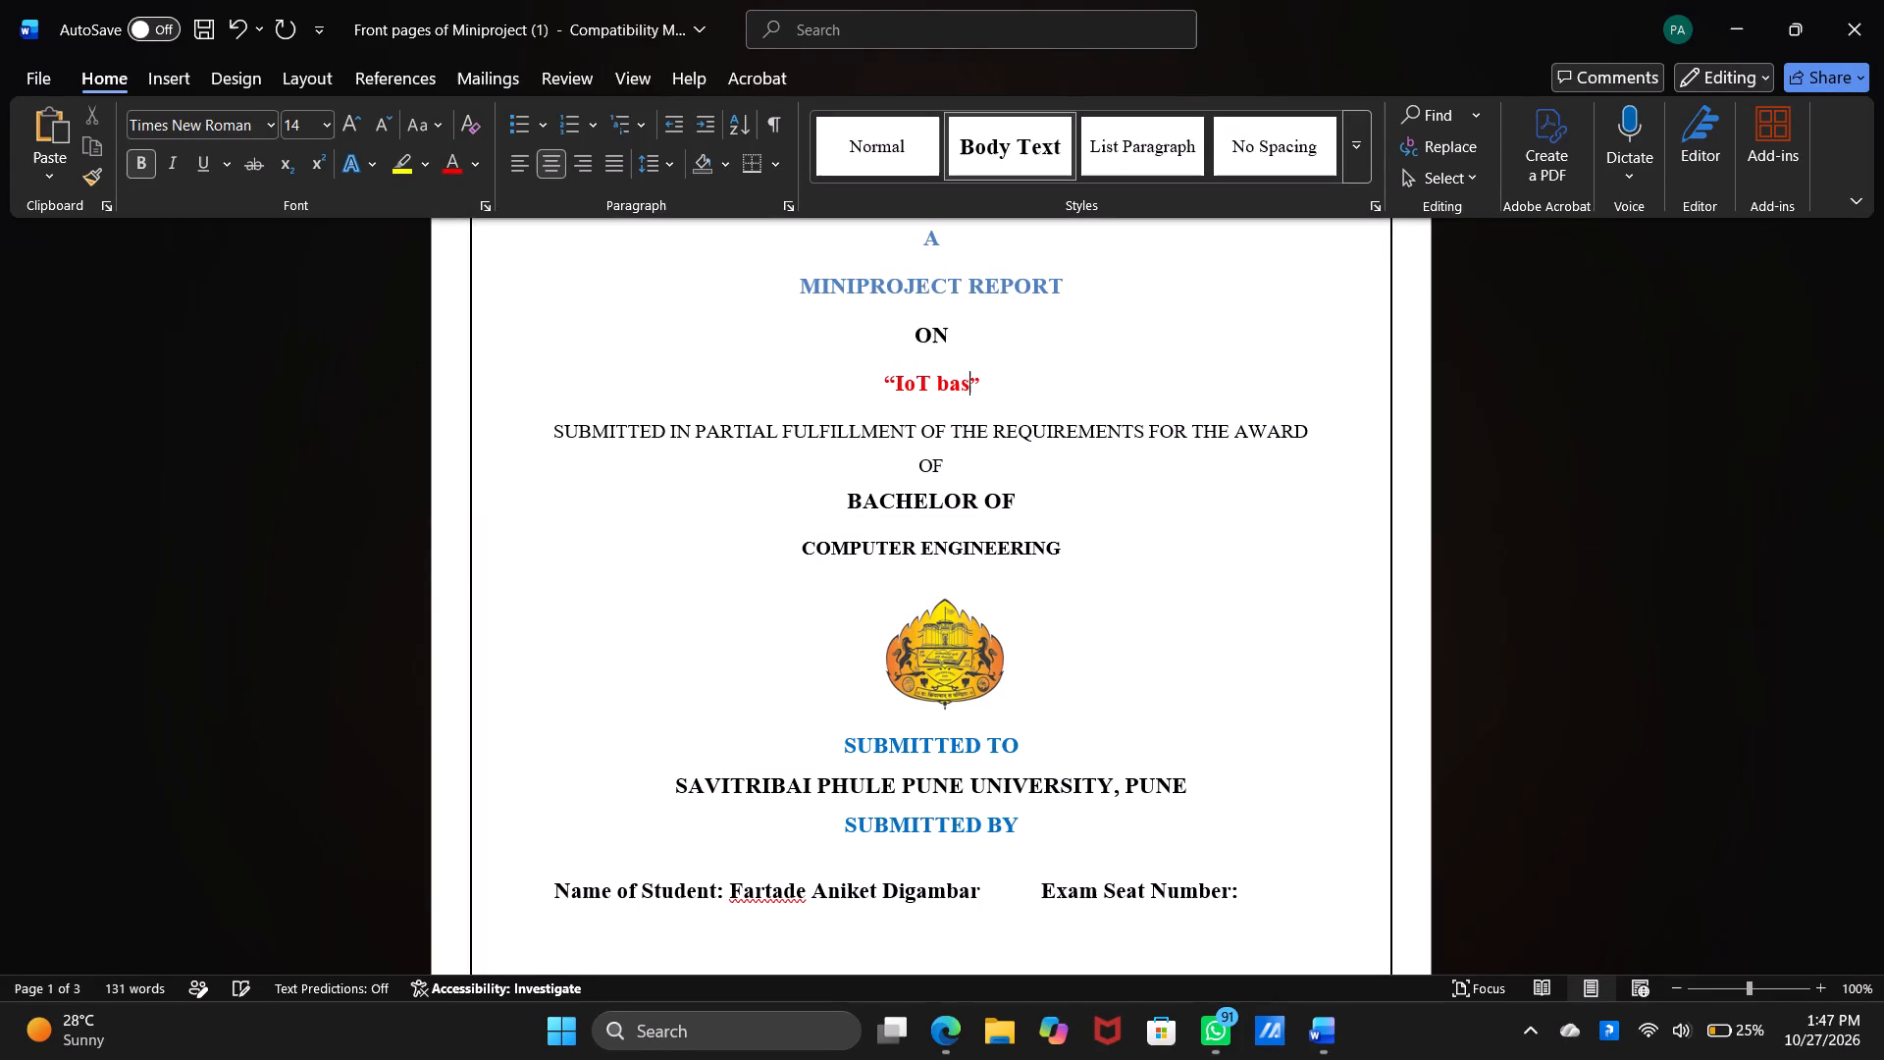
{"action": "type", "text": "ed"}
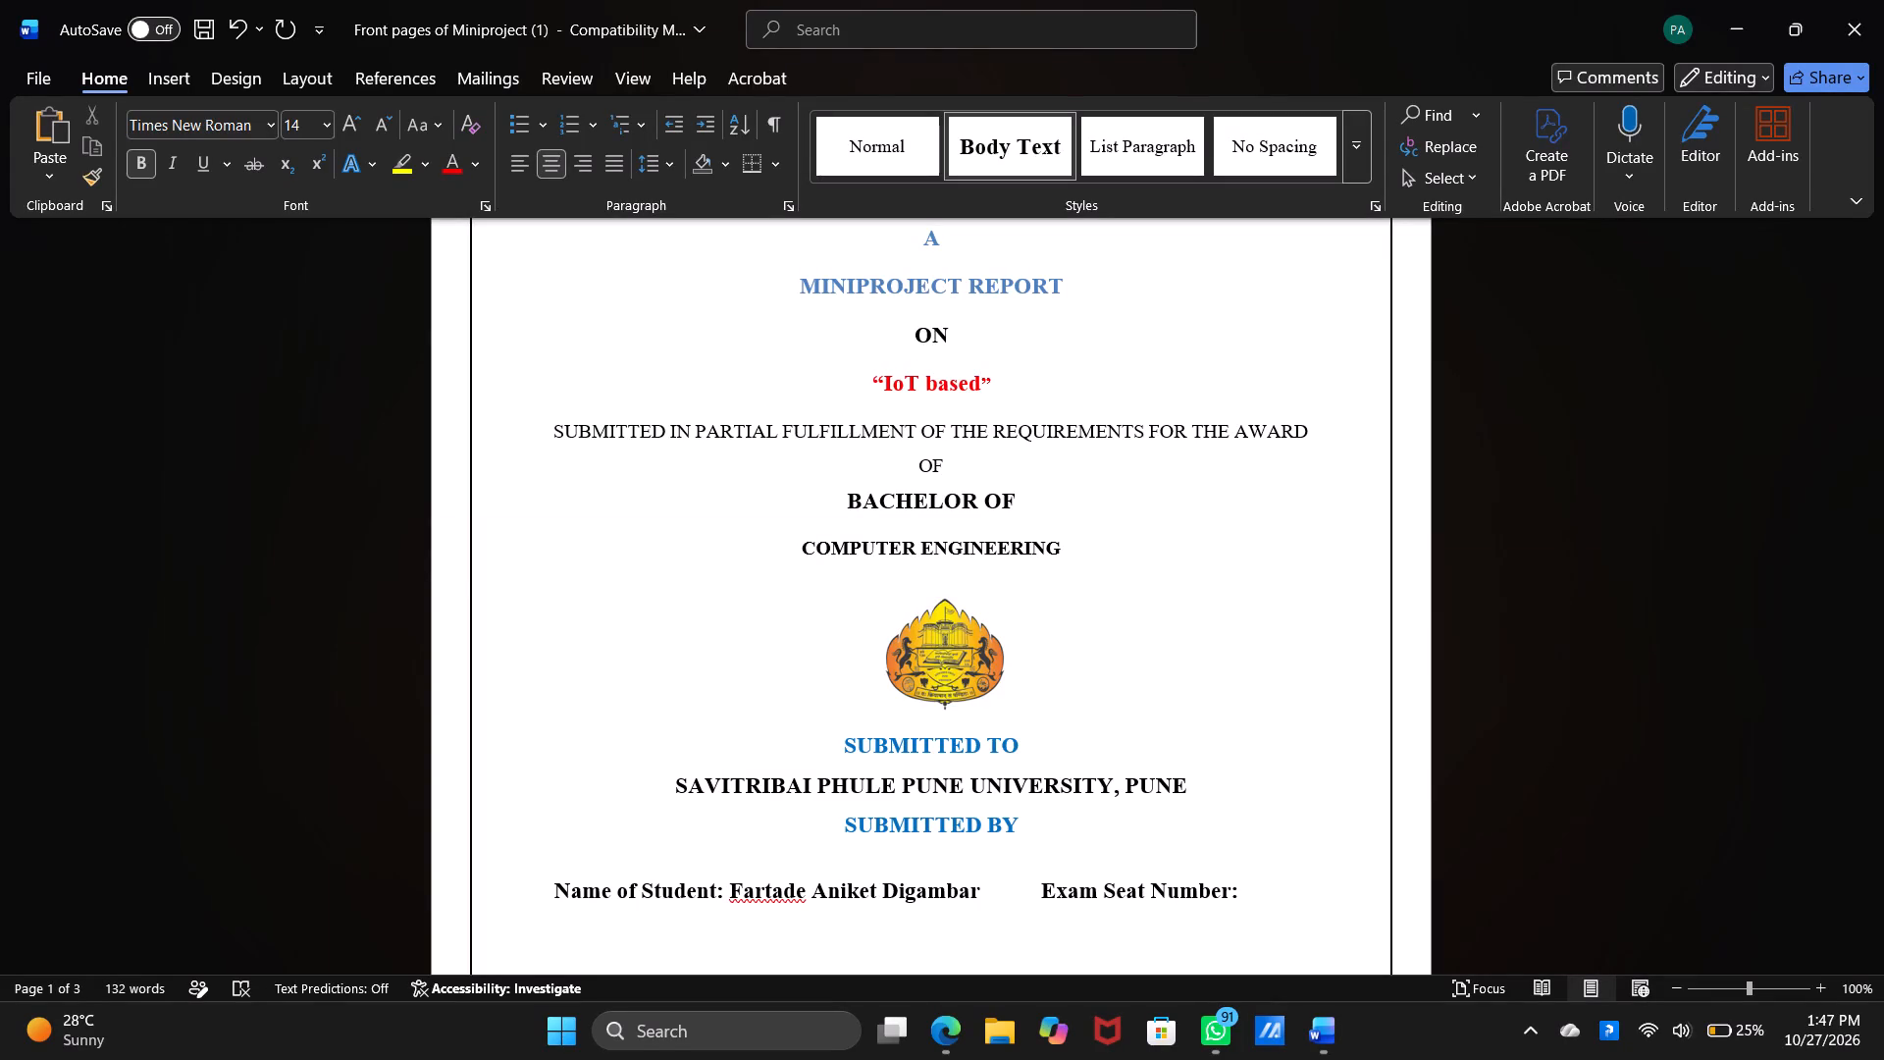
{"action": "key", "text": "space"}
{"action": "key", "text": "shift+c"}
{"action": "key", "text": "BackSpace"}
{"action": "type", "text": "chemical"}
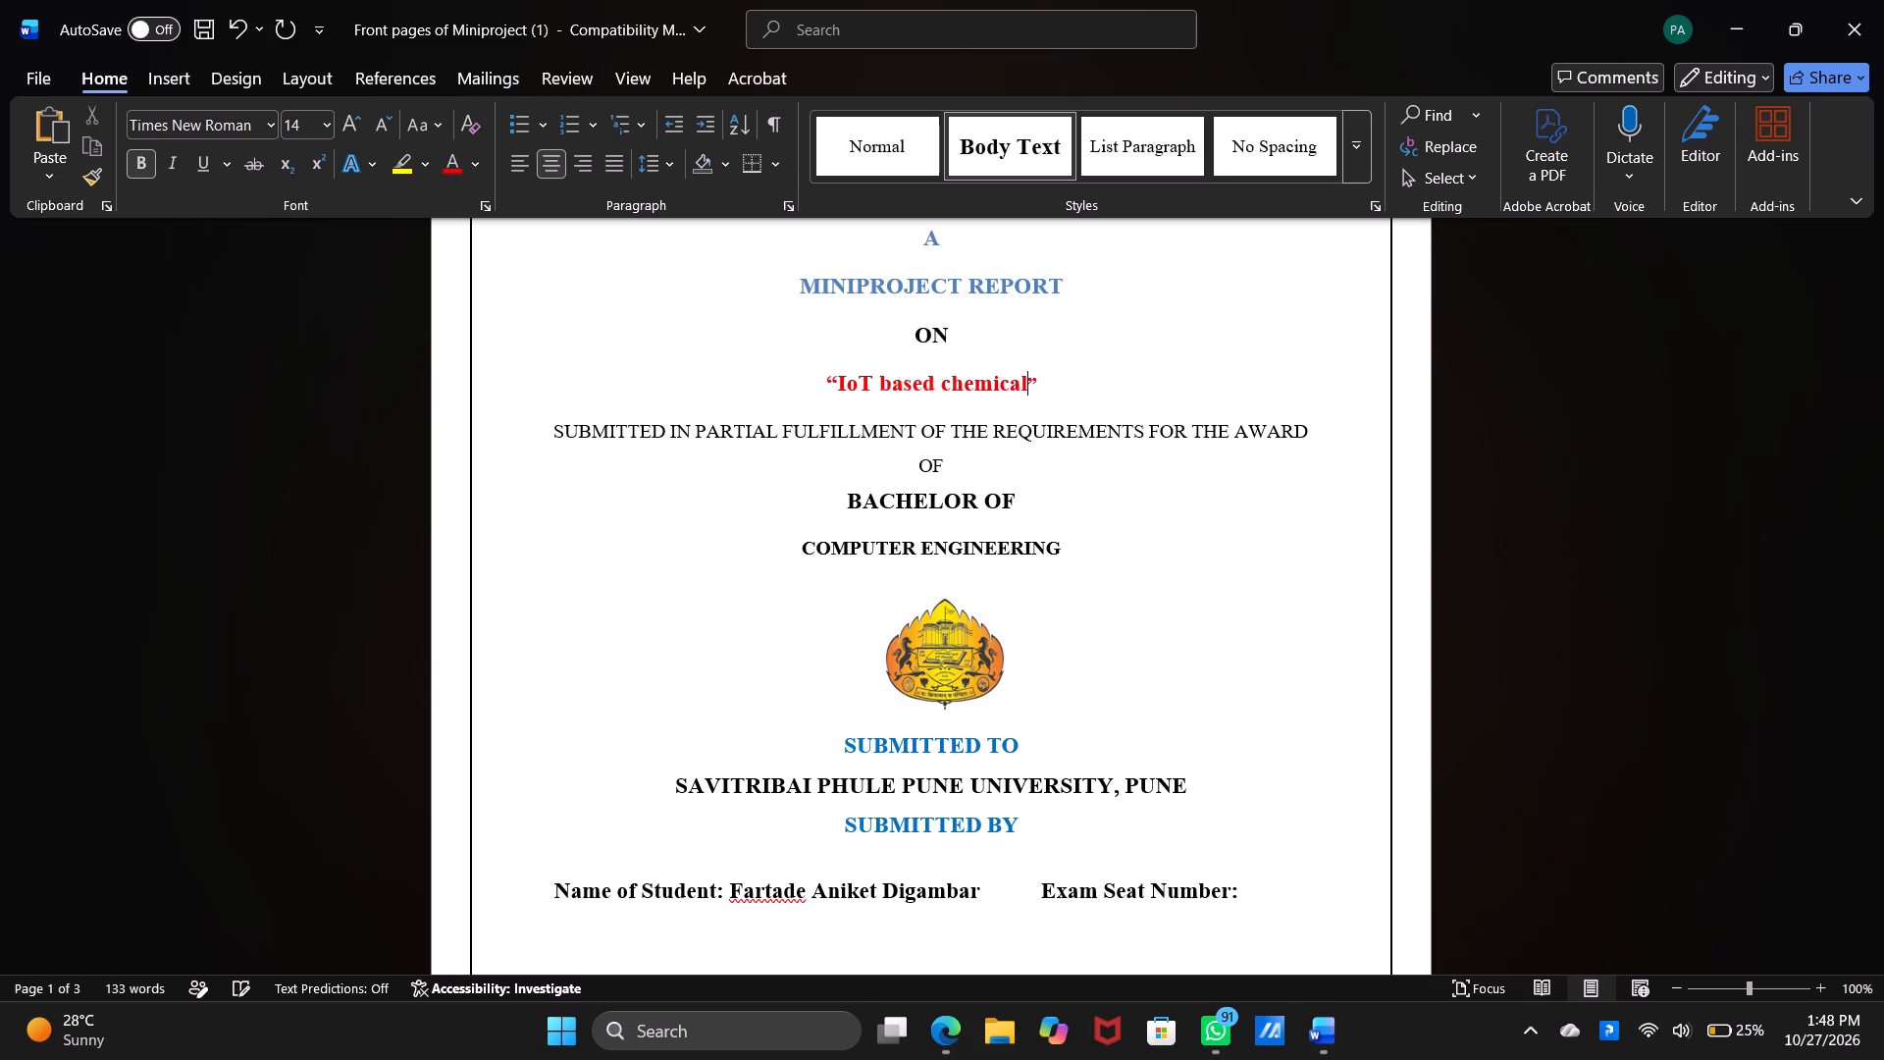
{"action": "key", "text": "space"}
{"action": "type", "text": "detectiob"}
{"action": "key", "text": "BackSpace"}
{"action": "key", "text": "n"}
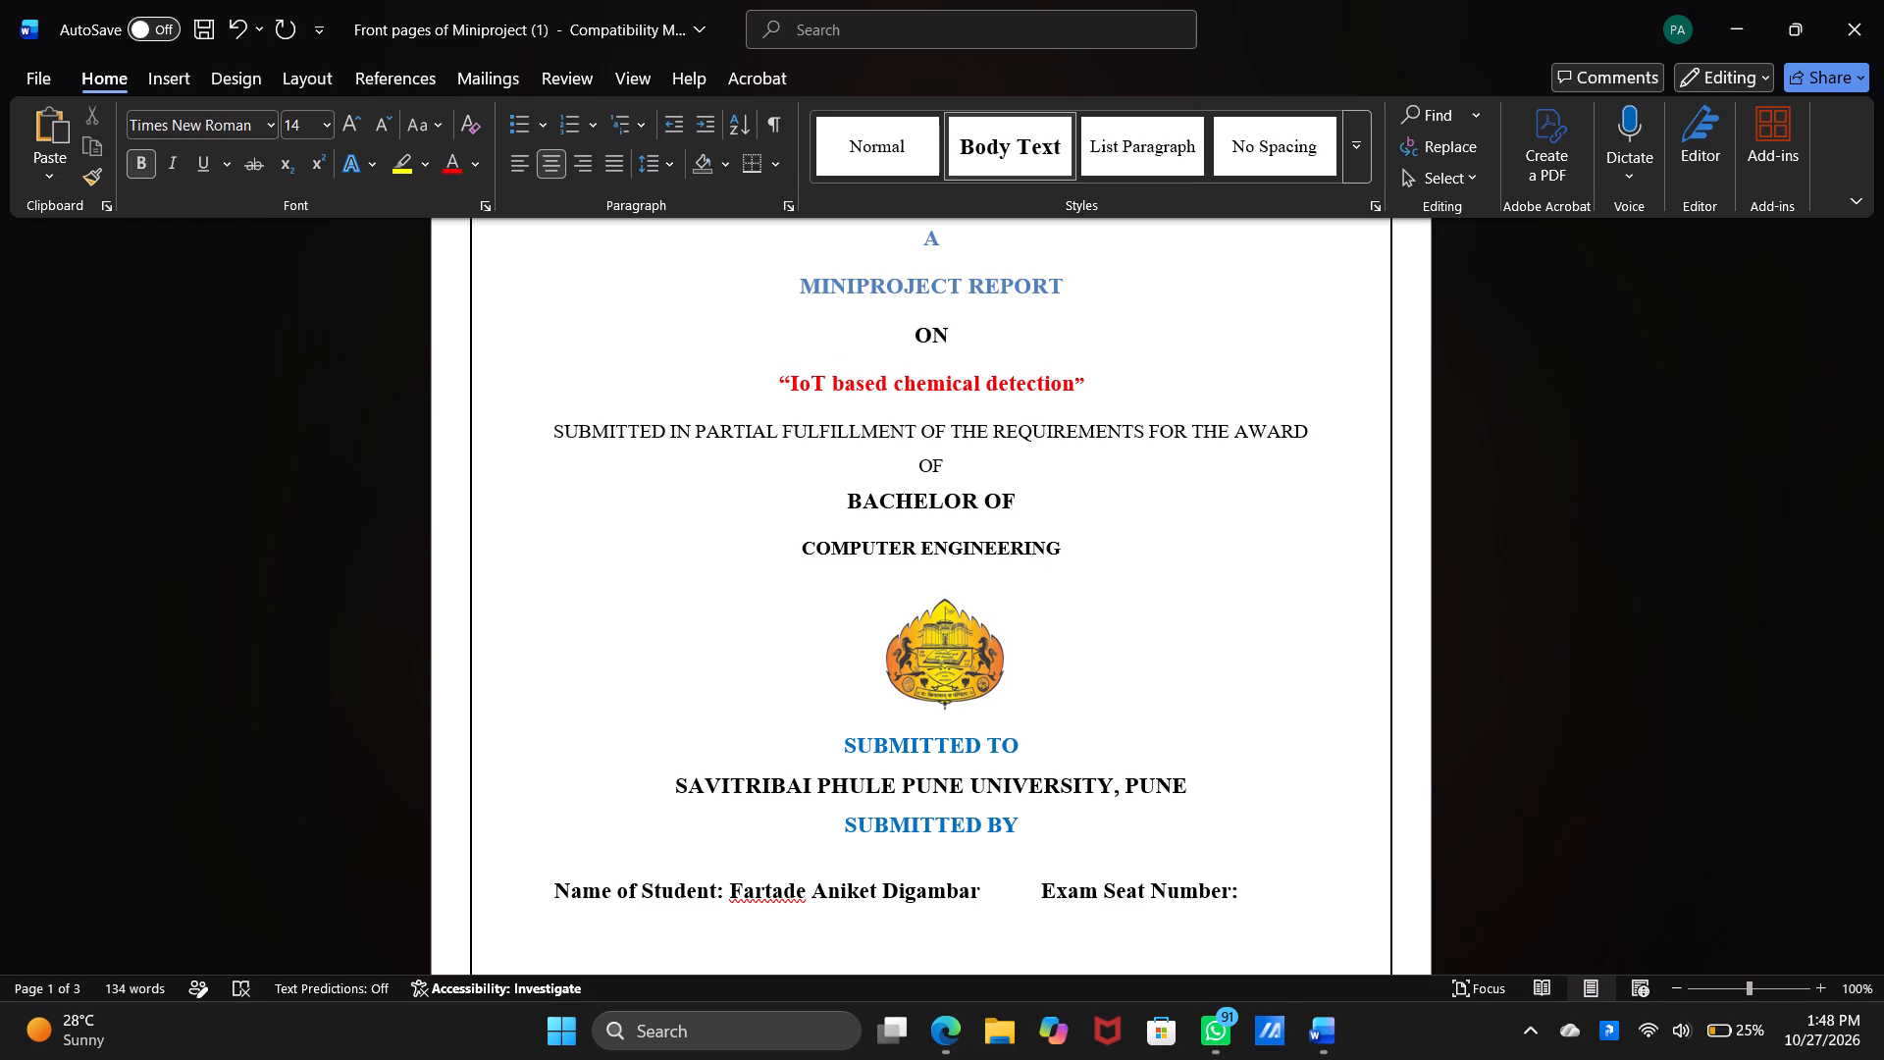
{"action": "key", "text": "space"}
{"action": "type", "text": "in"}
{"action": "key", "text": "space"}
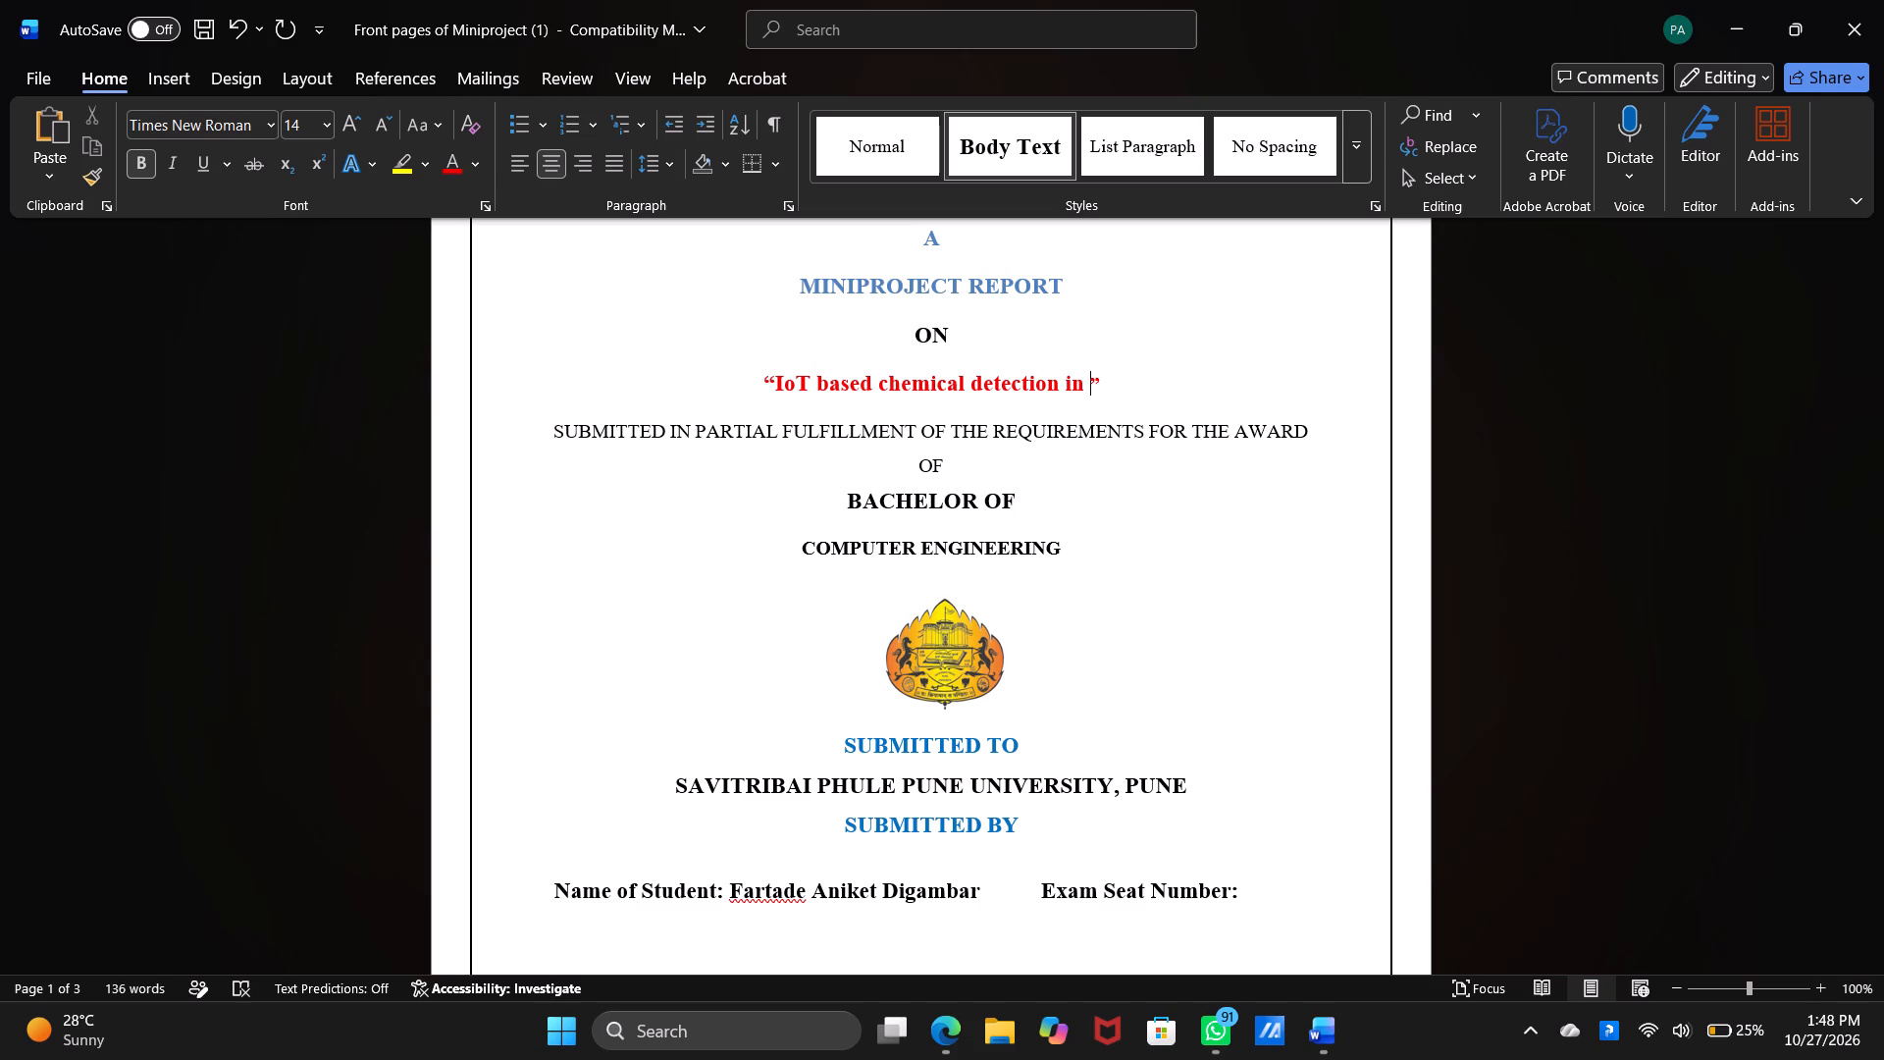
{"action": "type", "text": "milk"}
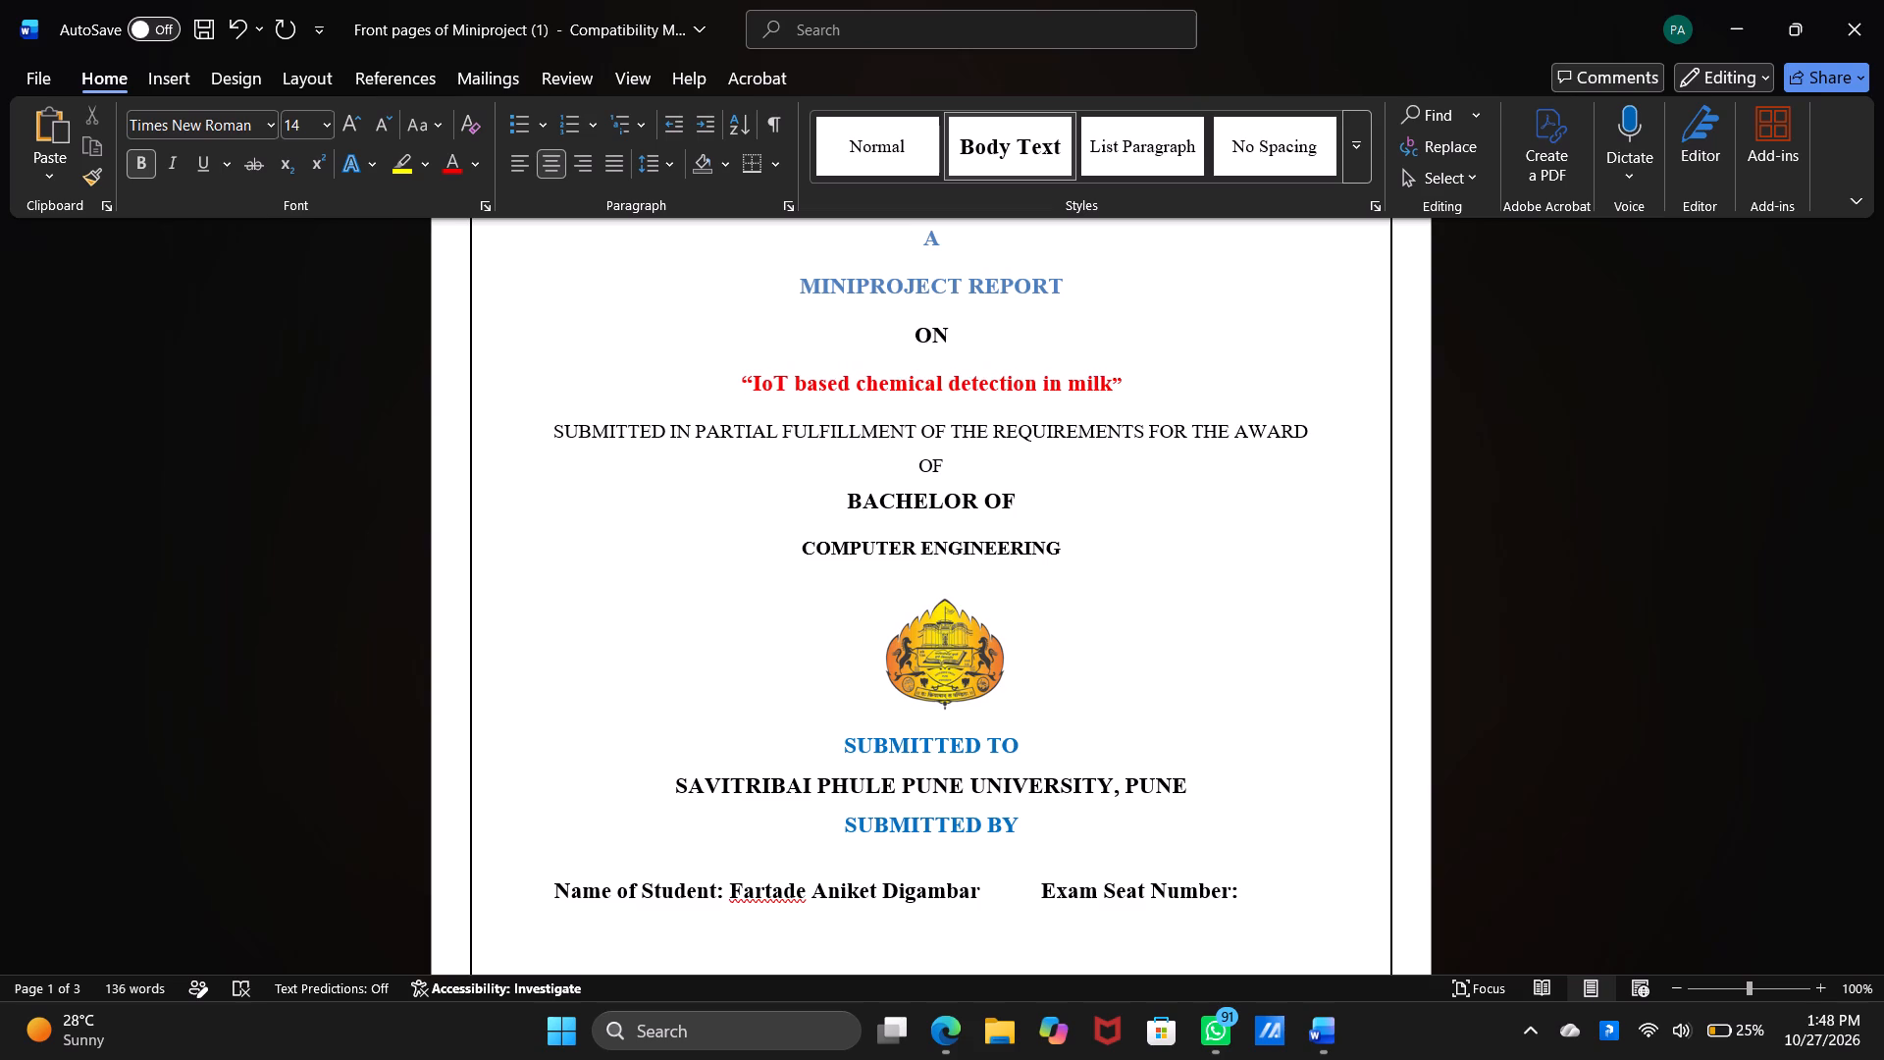
{"action": "left_click", "coordinate": [1125, 399]}
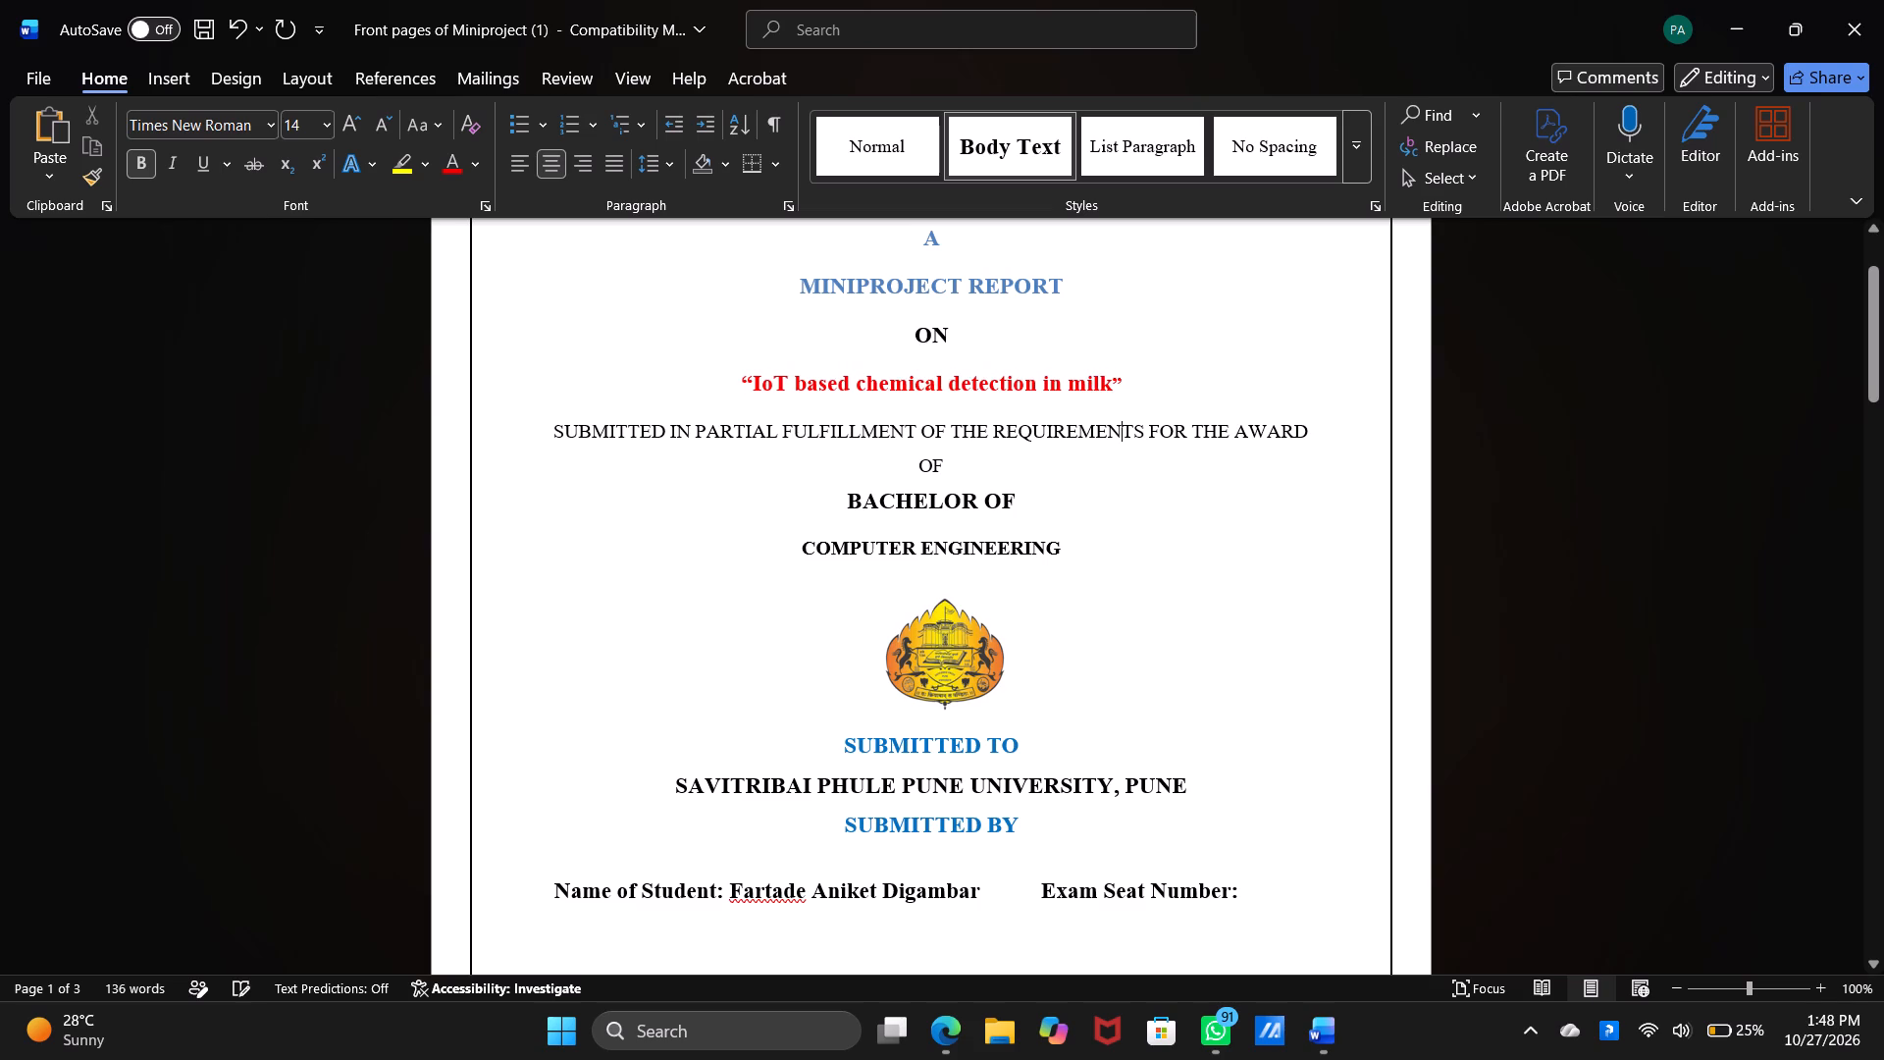
Insert the word "system" after "detection" in the cover page's project title, with a space on each side.
{"action": "scroll", "coordinate": [1095, 671], "scroll_direction": "left", "scroll_amount": 1}
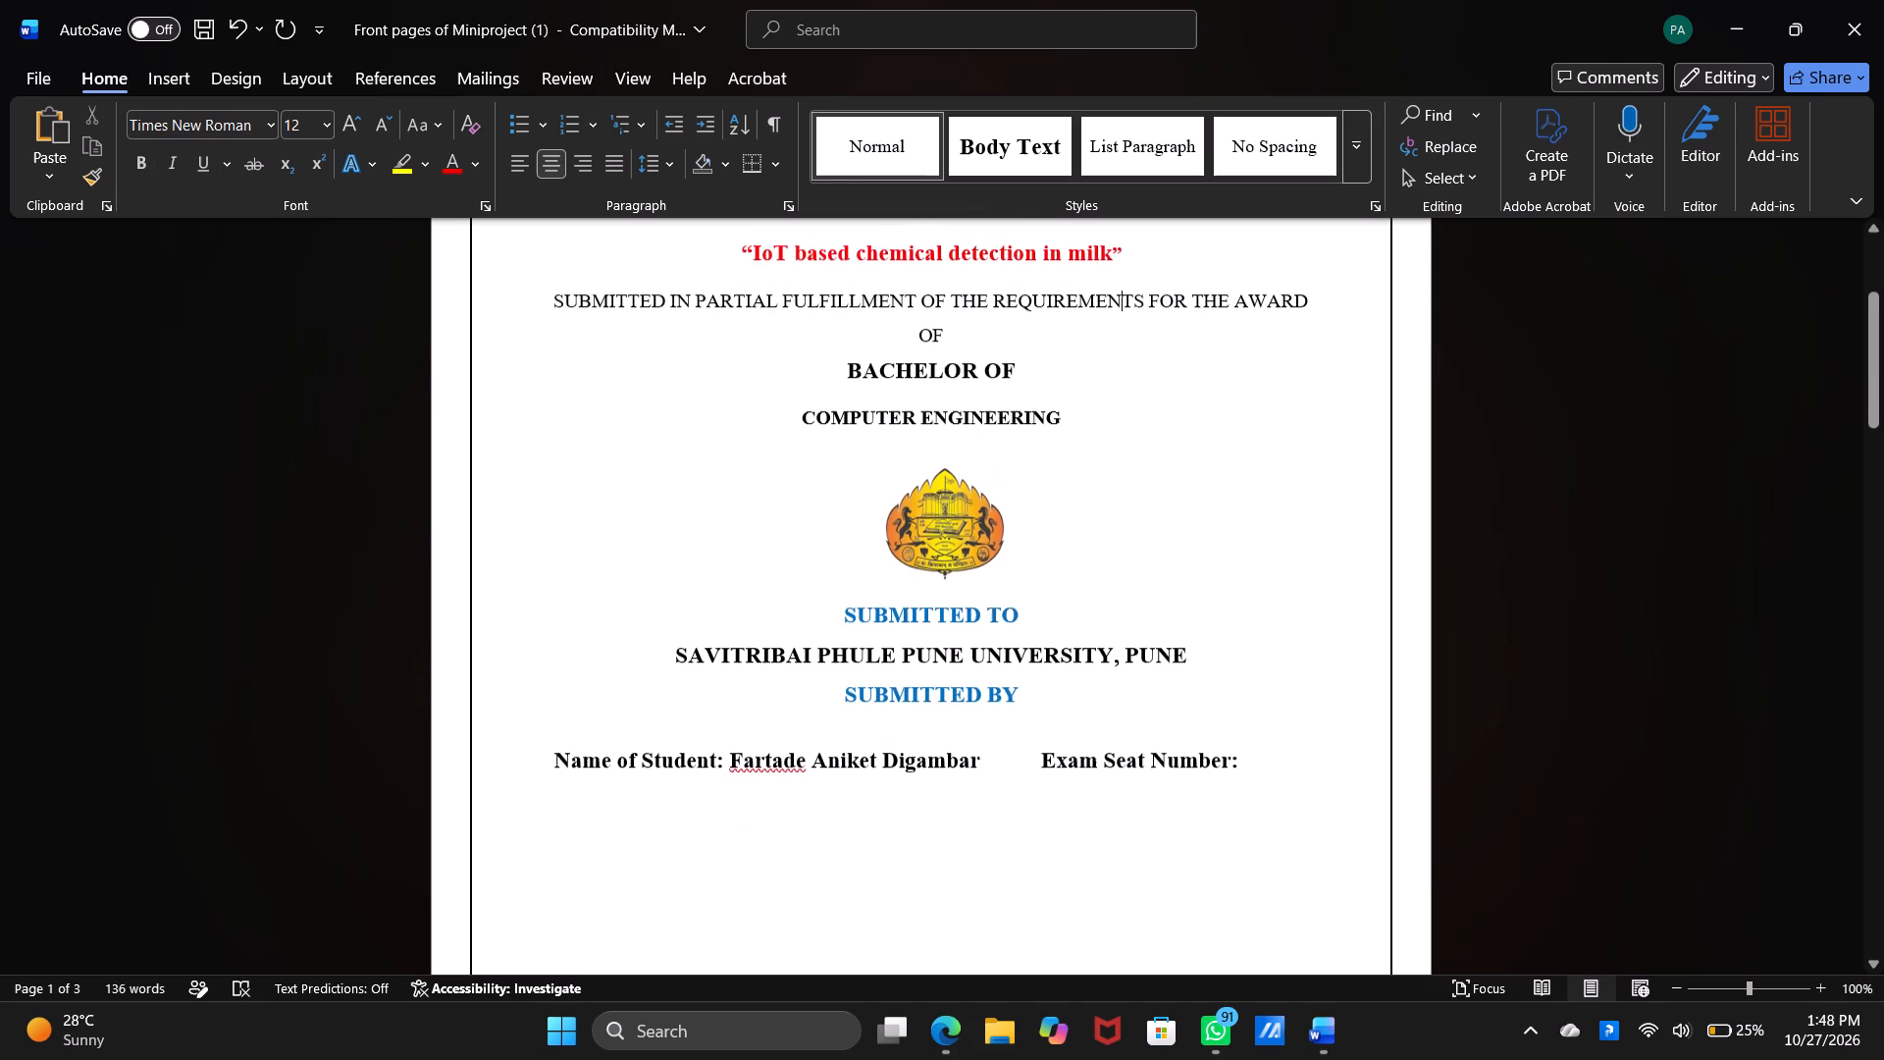
{"action": "scroll", "coordinate": [1095, 671], "scroll_direction": "left", "scroll_amount": 1}
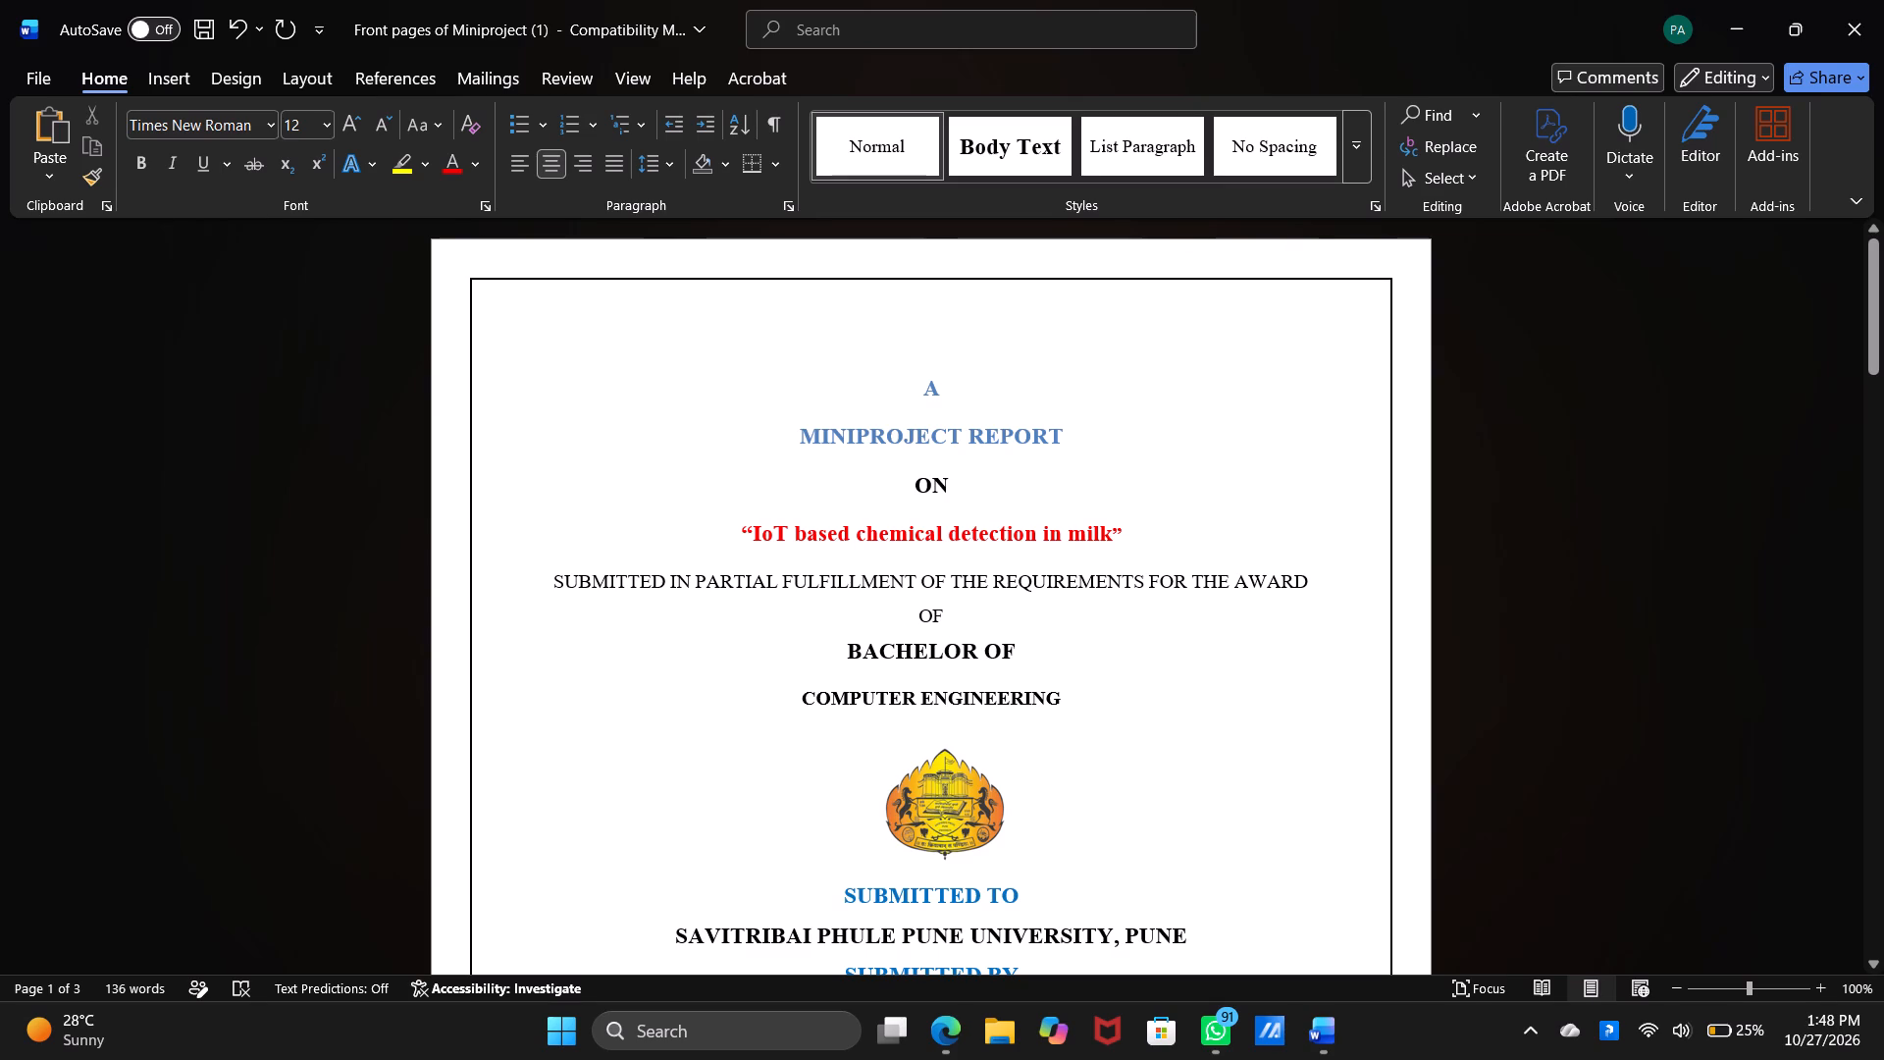
{"action": "left_click", "coordinate": [1040, 533]}
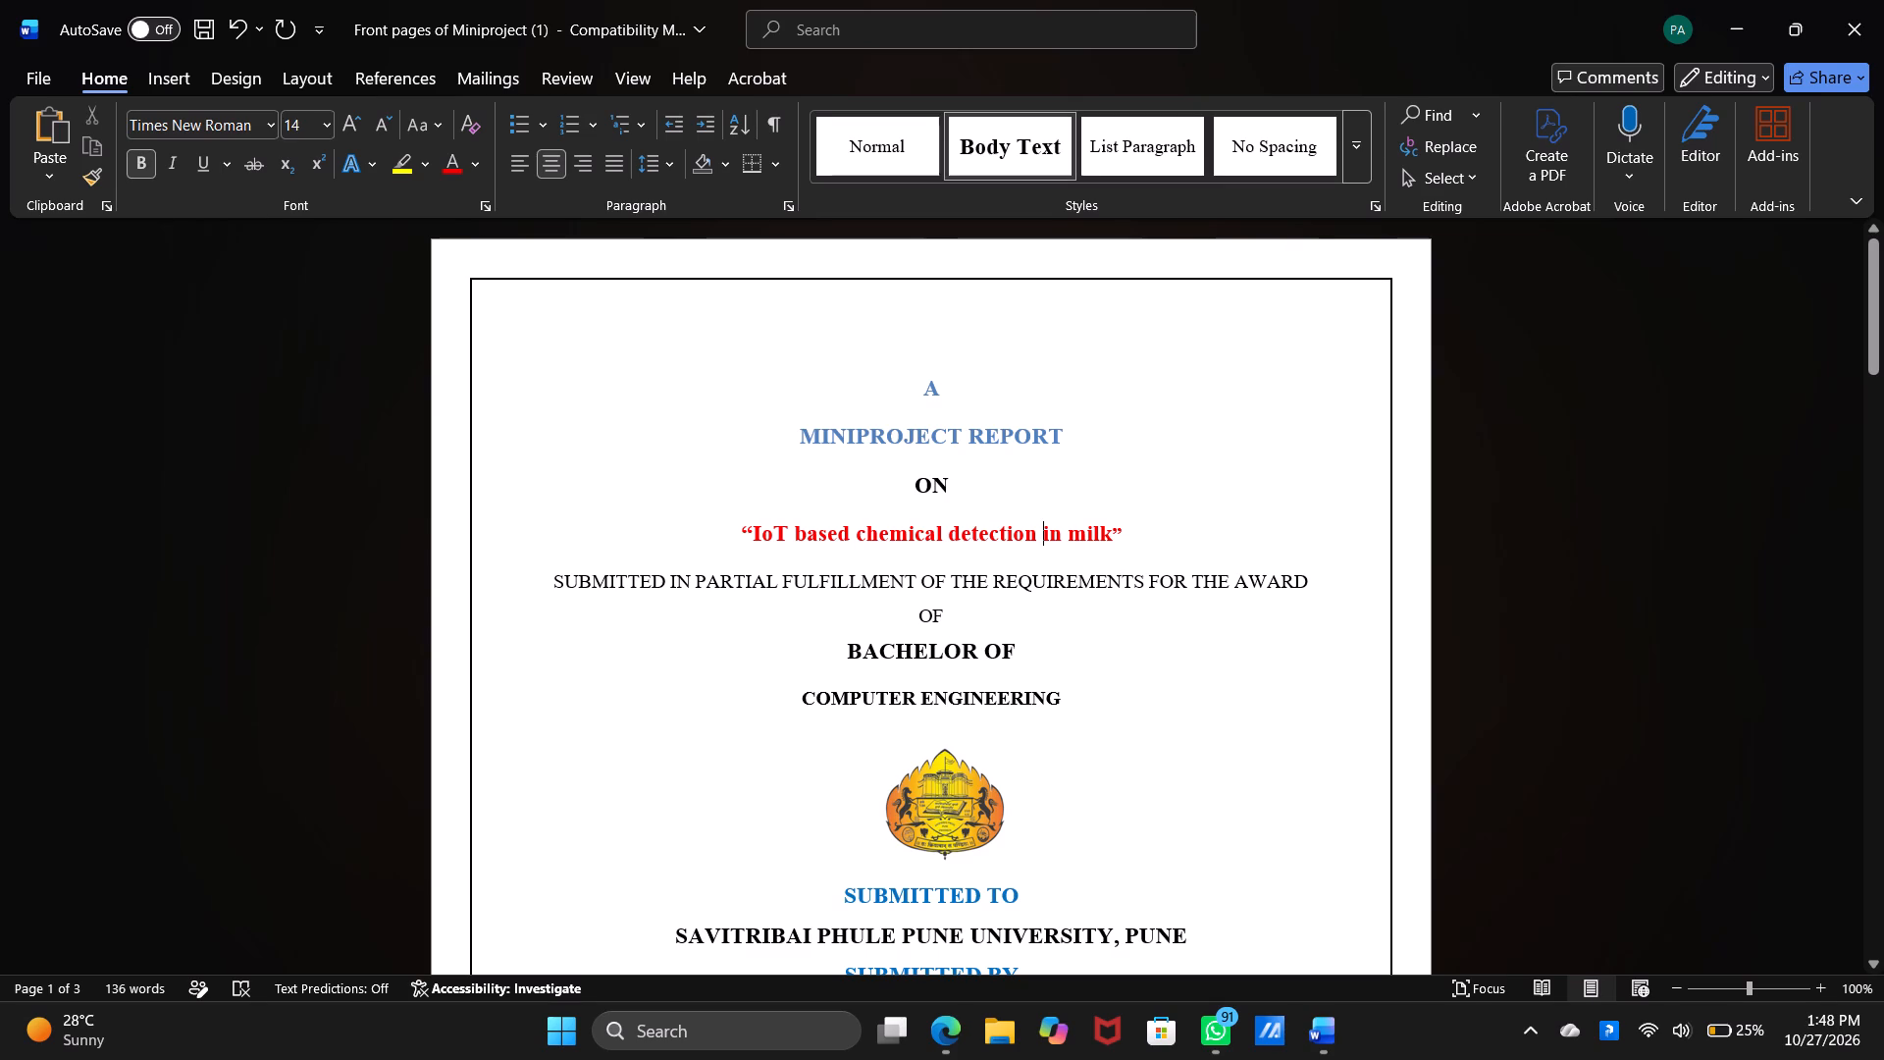
{"action": "key", "text": "BackSpace"}
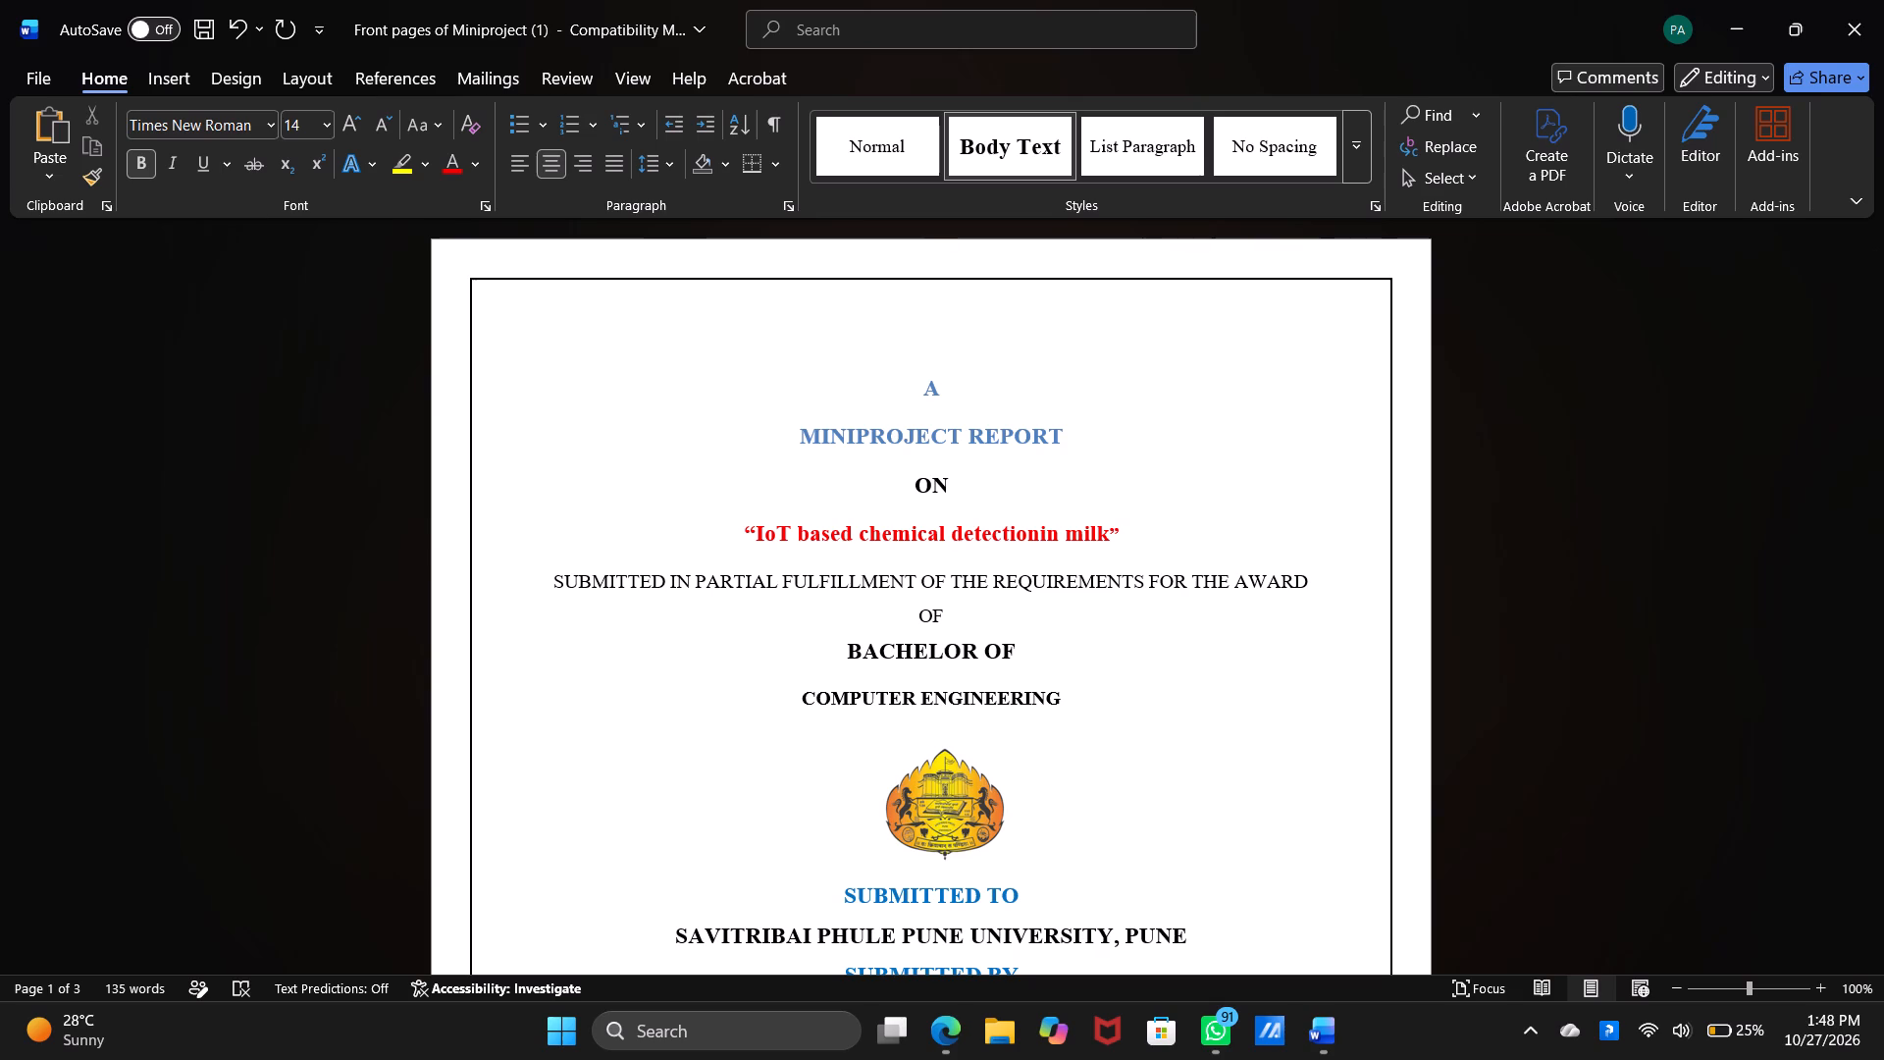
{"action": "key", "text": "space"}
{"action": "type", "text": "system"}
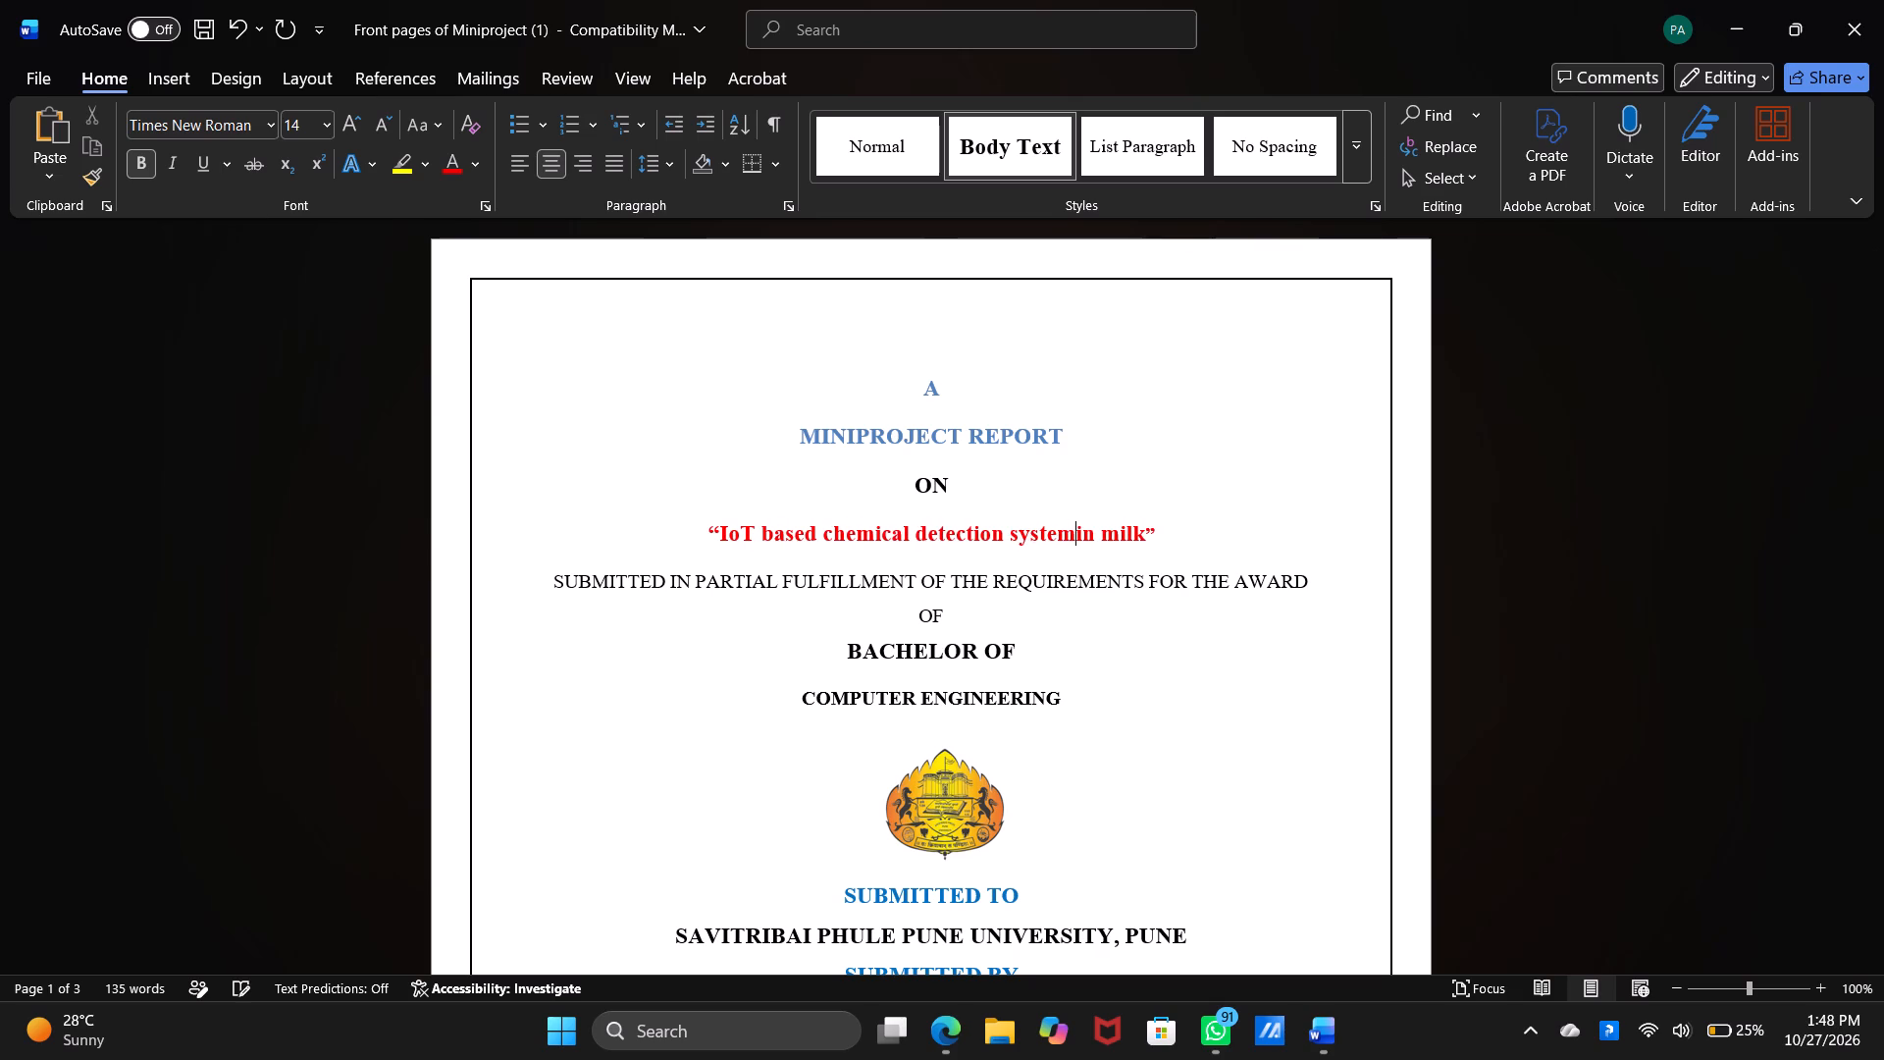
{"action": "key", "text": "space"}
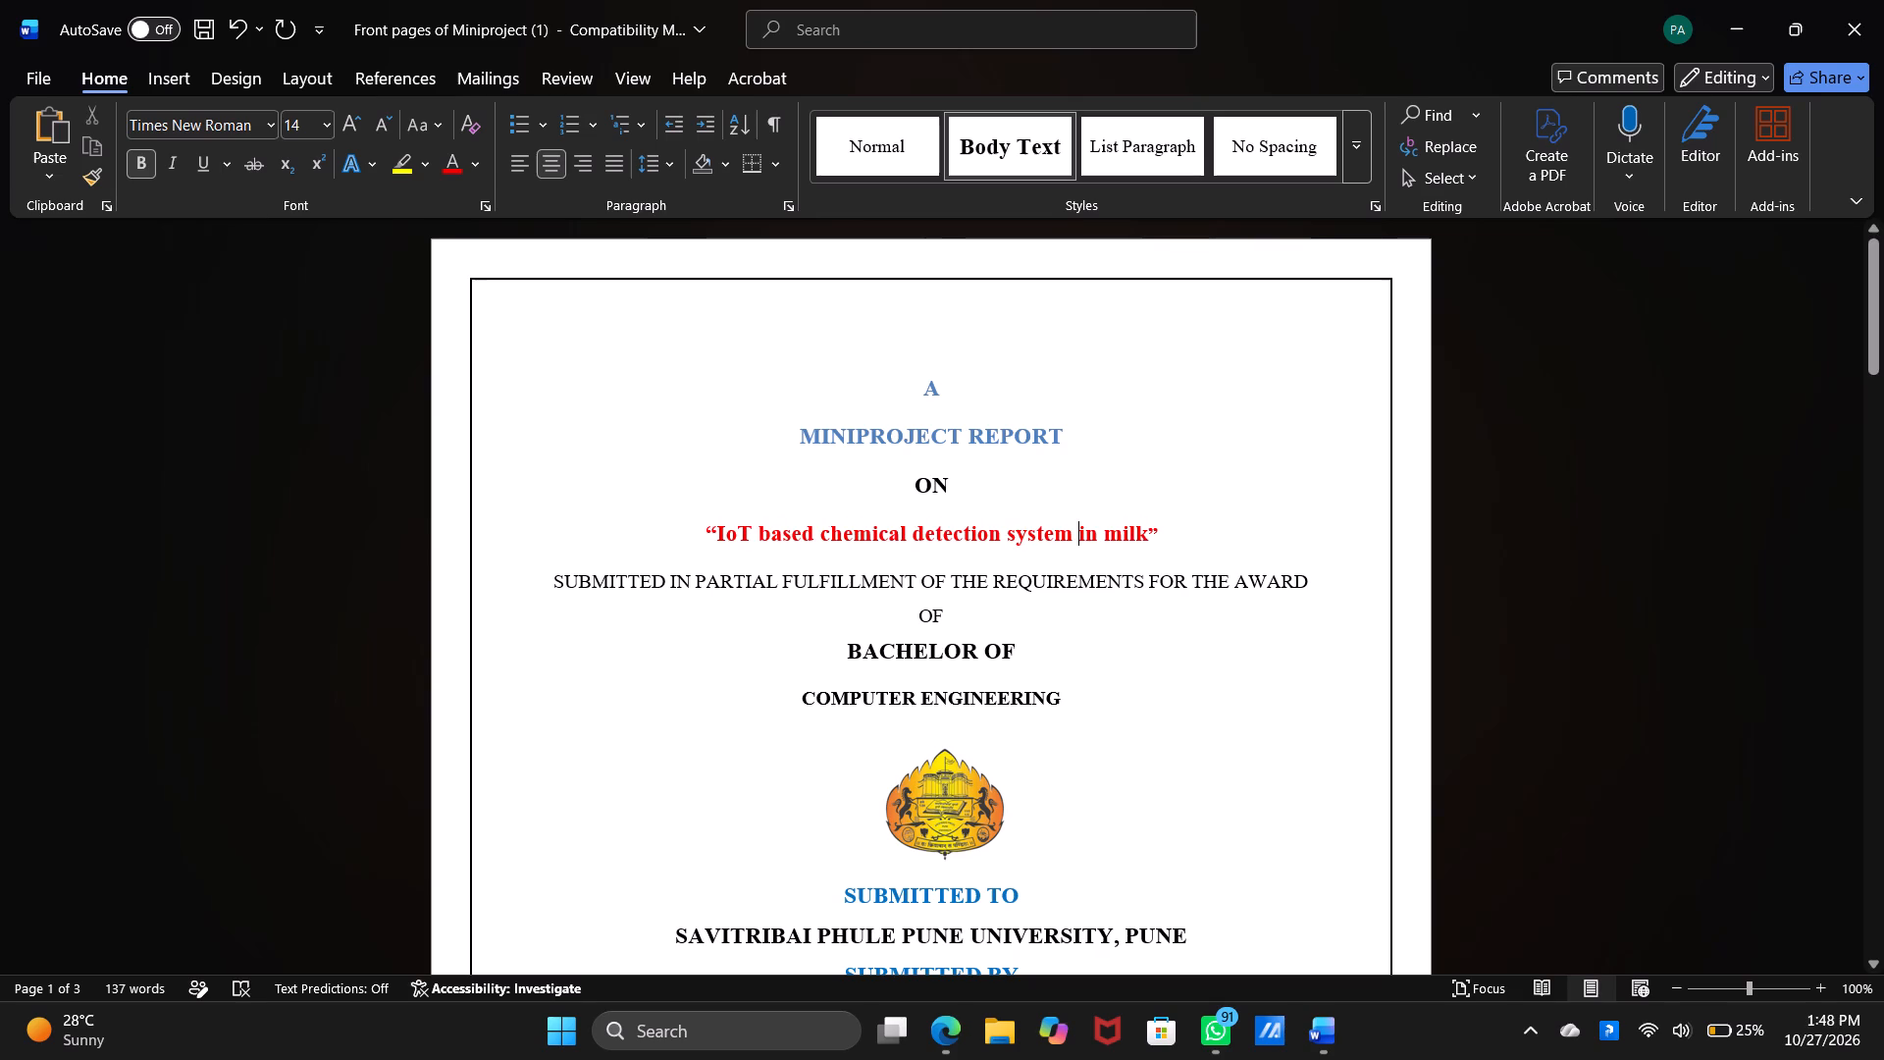
Copy the project title from the cover page and paste it over "PROJECT TITLE" in the certificate, keeping the quotation marks.
{"action": "left_click_drag", "start_coordinate": [717, 532], "coordinate": [1145, 532]}
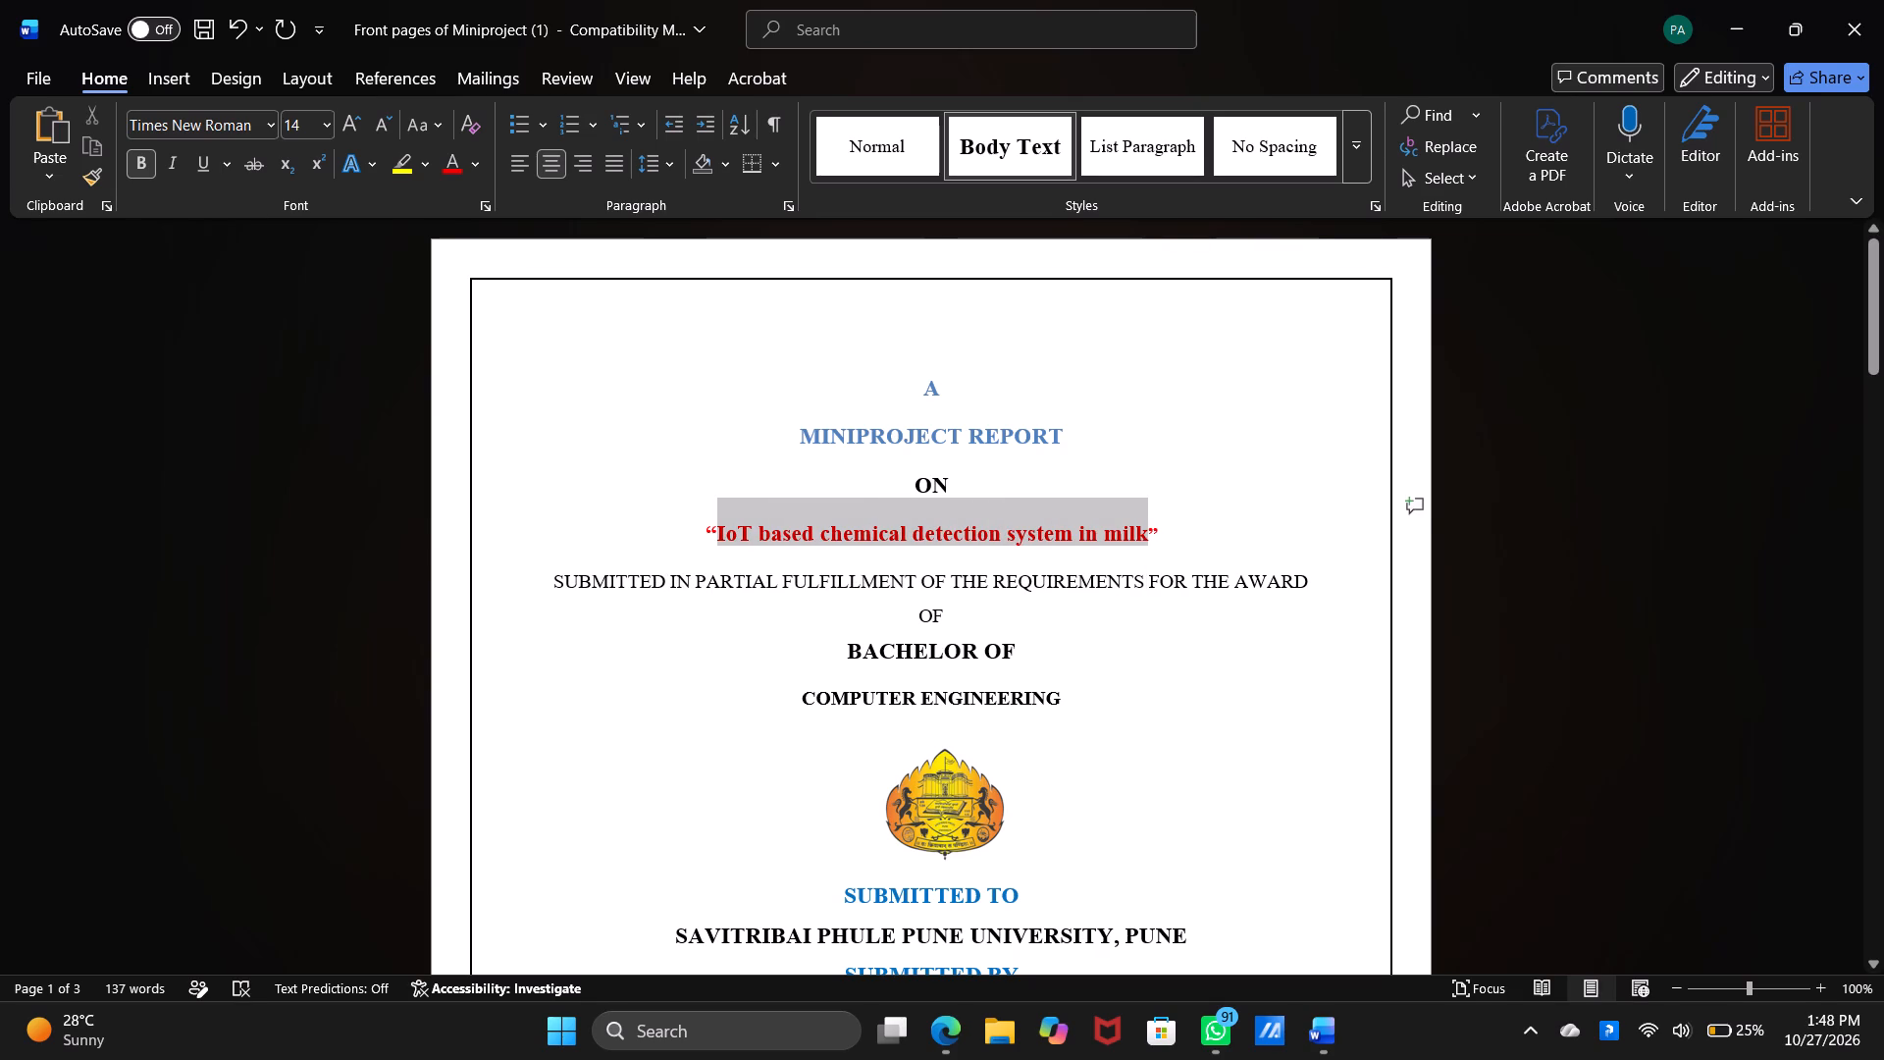
{"action": "left_click_drag", "start_coordinate": [1145, 532], "coordinate": [1152, 538]}
{"action": "key", "text": "ctrl+c"}
{"action": "left_click", "coordinate": [1276, 631]}
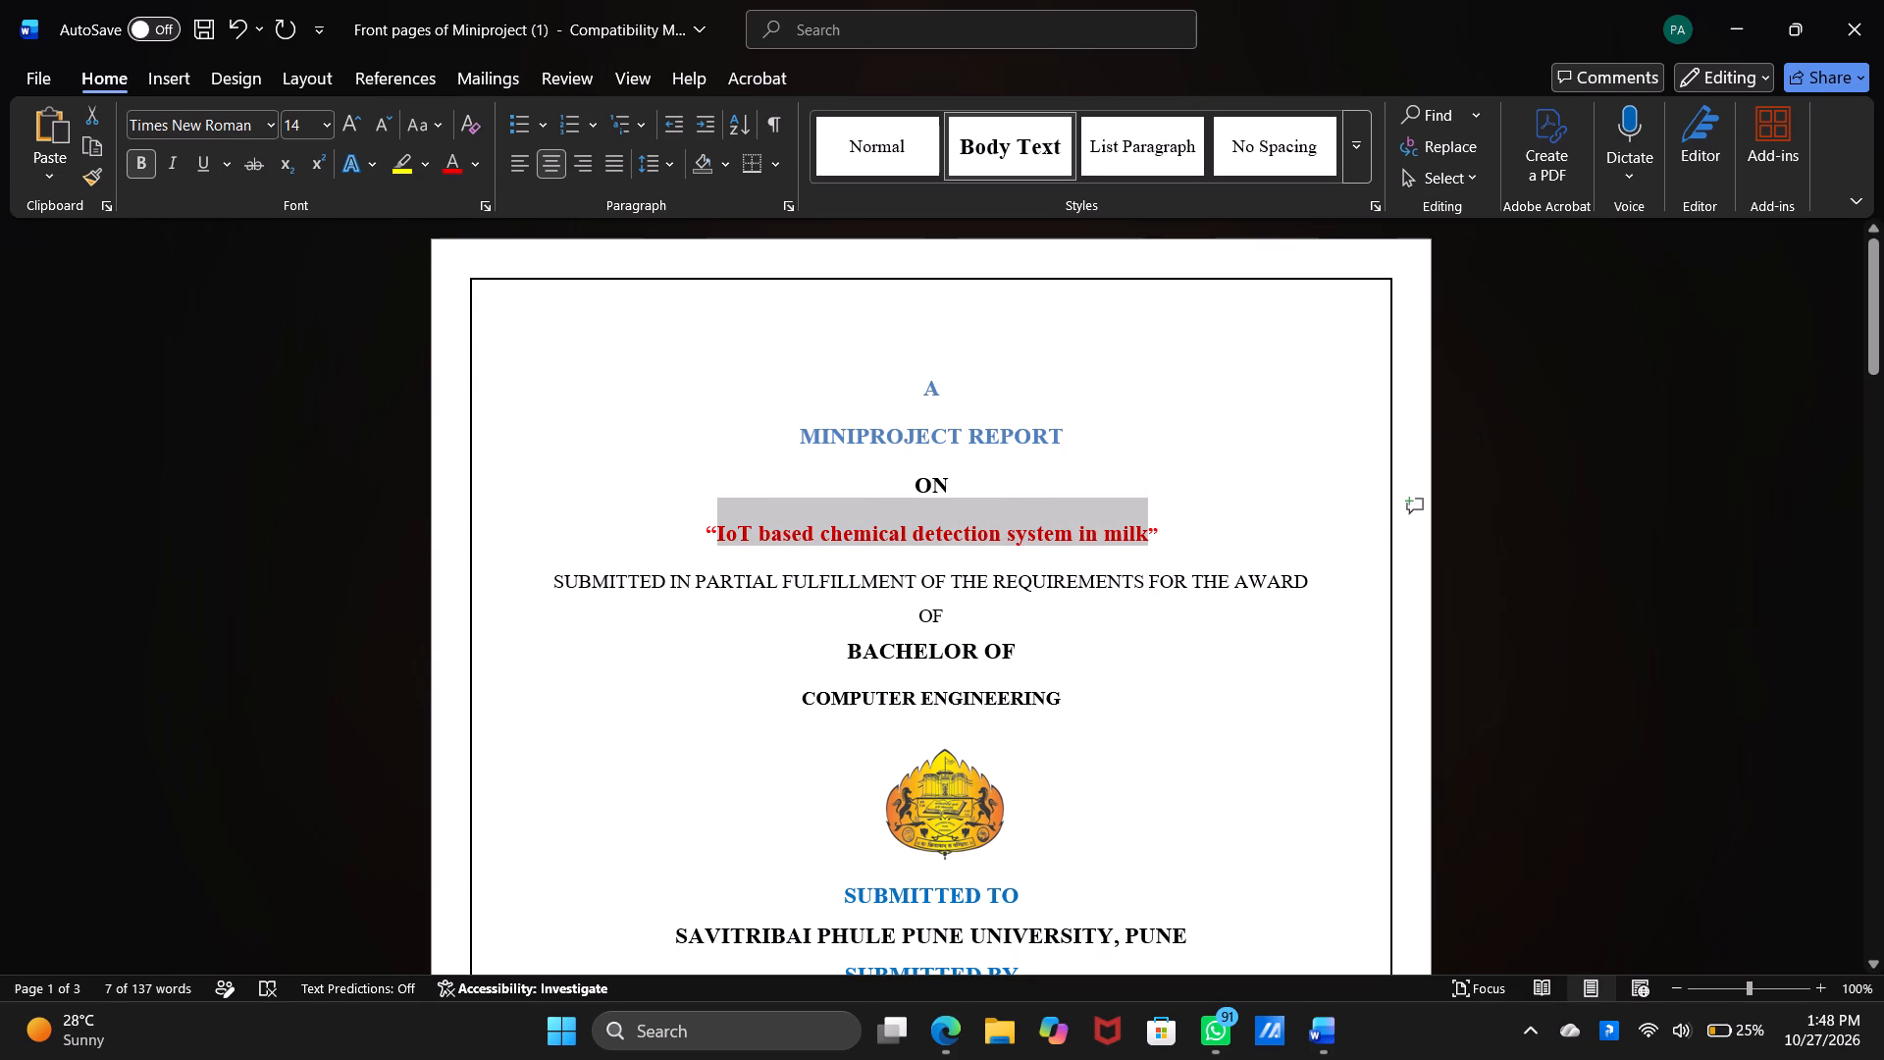
{"action": "scroll", "coordinate": [1276, 631], "scroll_direction": "down", "scroll_amount": 10}
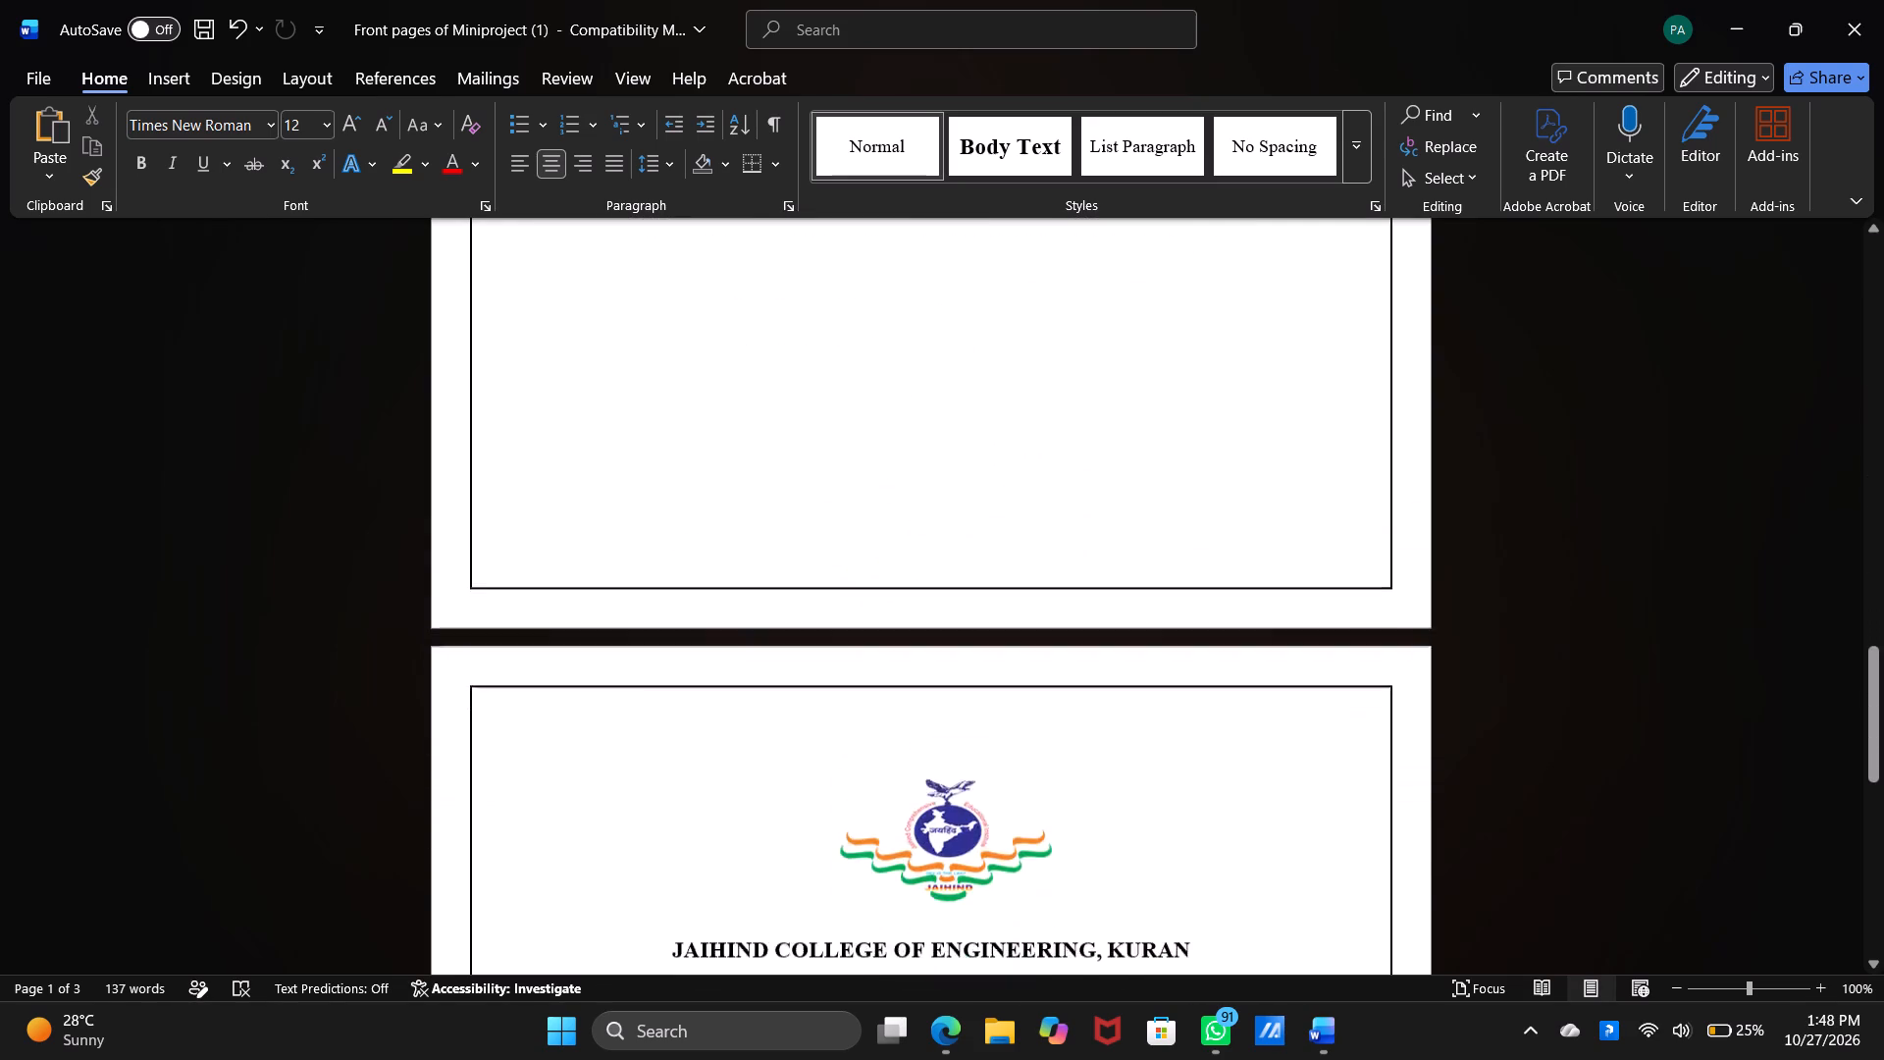
{"action": "scroll", "coordinate": [1276, 631], "scroll_direction": "down", "scroll_amount": 1}
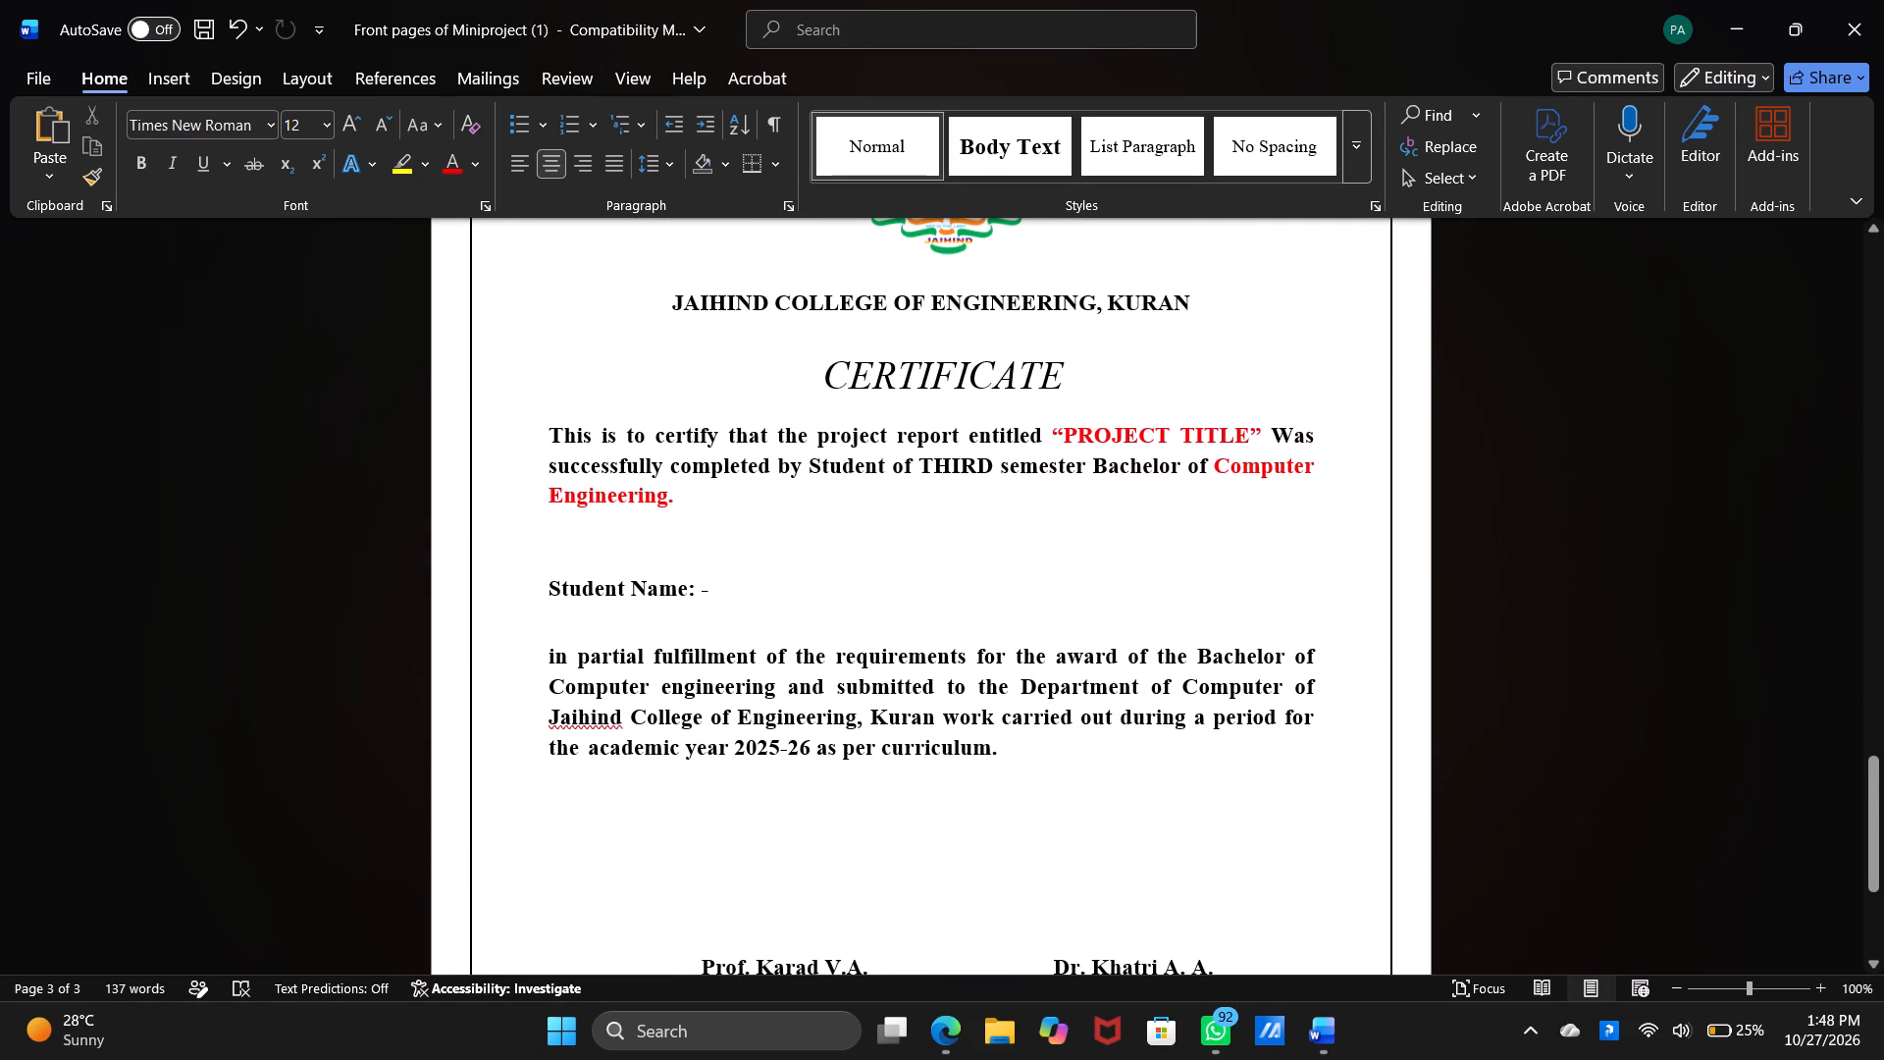
{"action": "triple_click", "coordinate": [1066, 430]}
{"action": "left_click", "coordinate": [1066, 430]}
{"action": "left_click_drag", "start_coordinate": [1066, 430], "coordinate": [1243, 431]}
{"action": "key", "text": "BackSpace"}
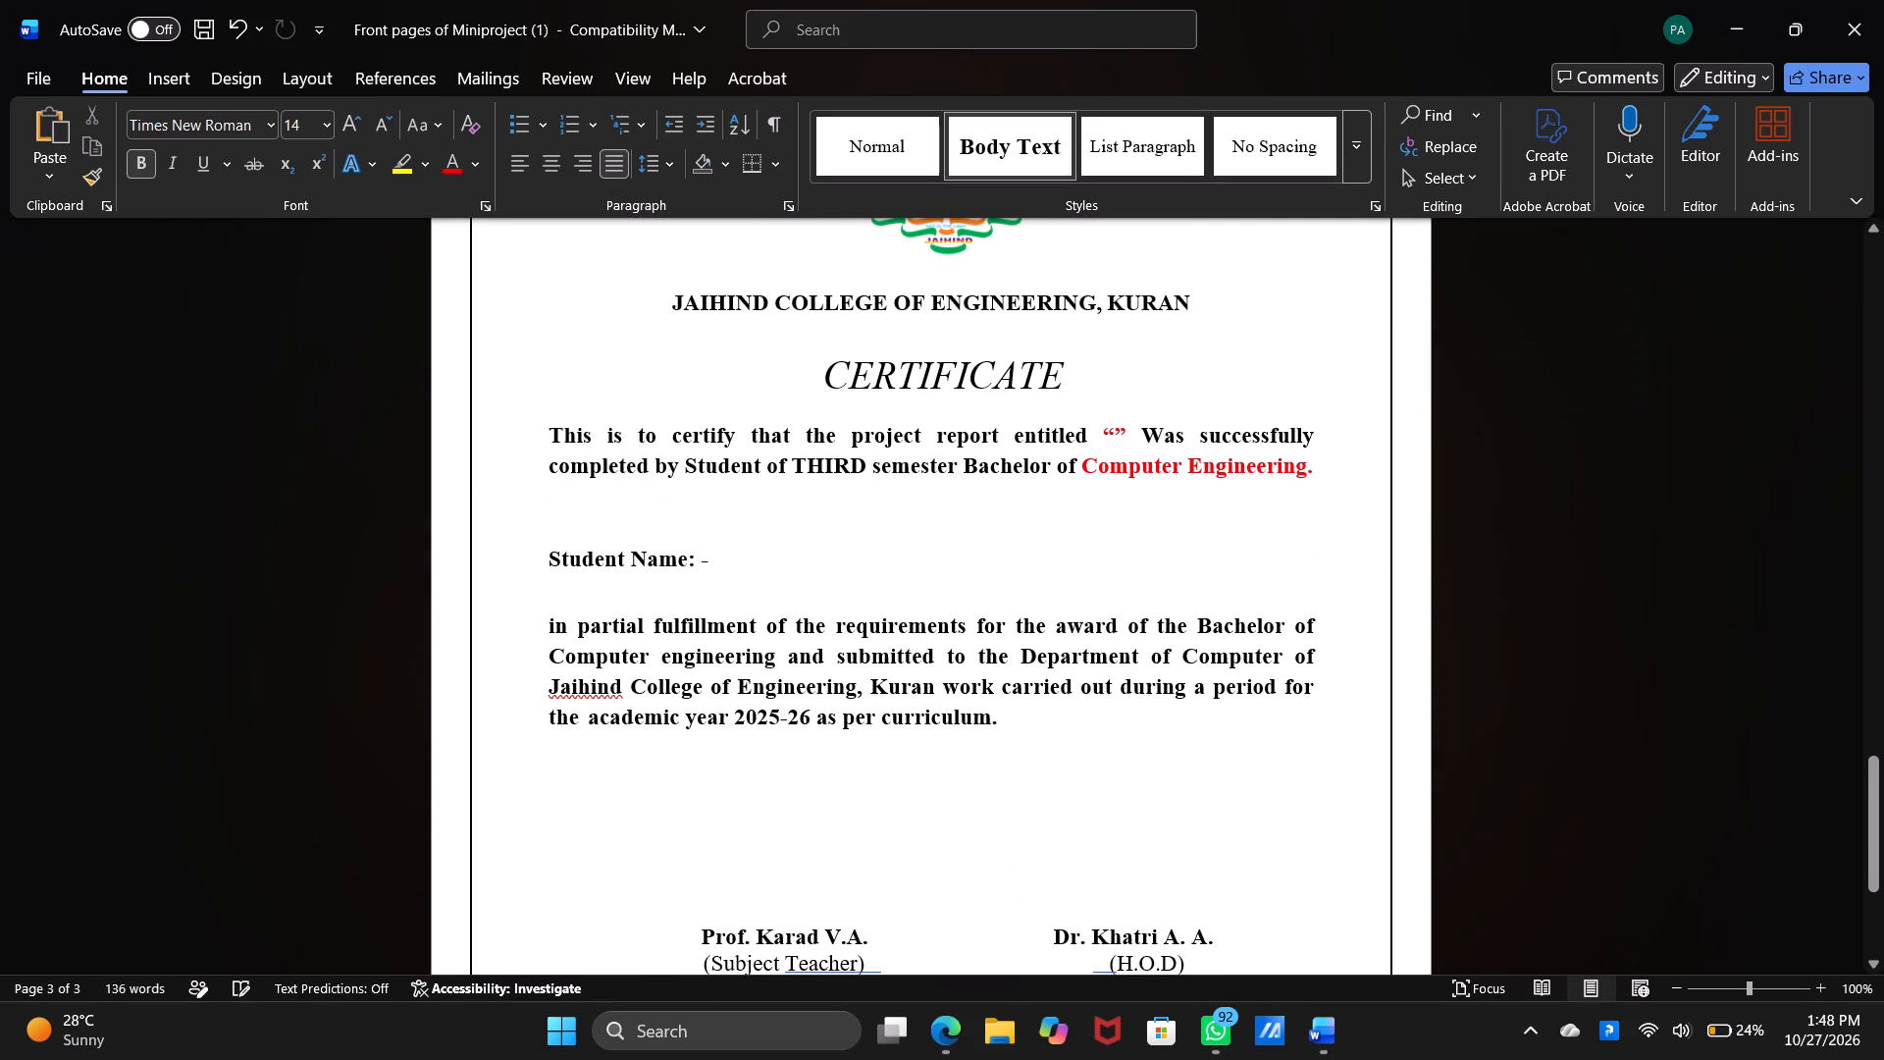
{"action": "key", "text": "ctrl+v"}
{"action": "left_click", "coordinate": [1225, 495]}
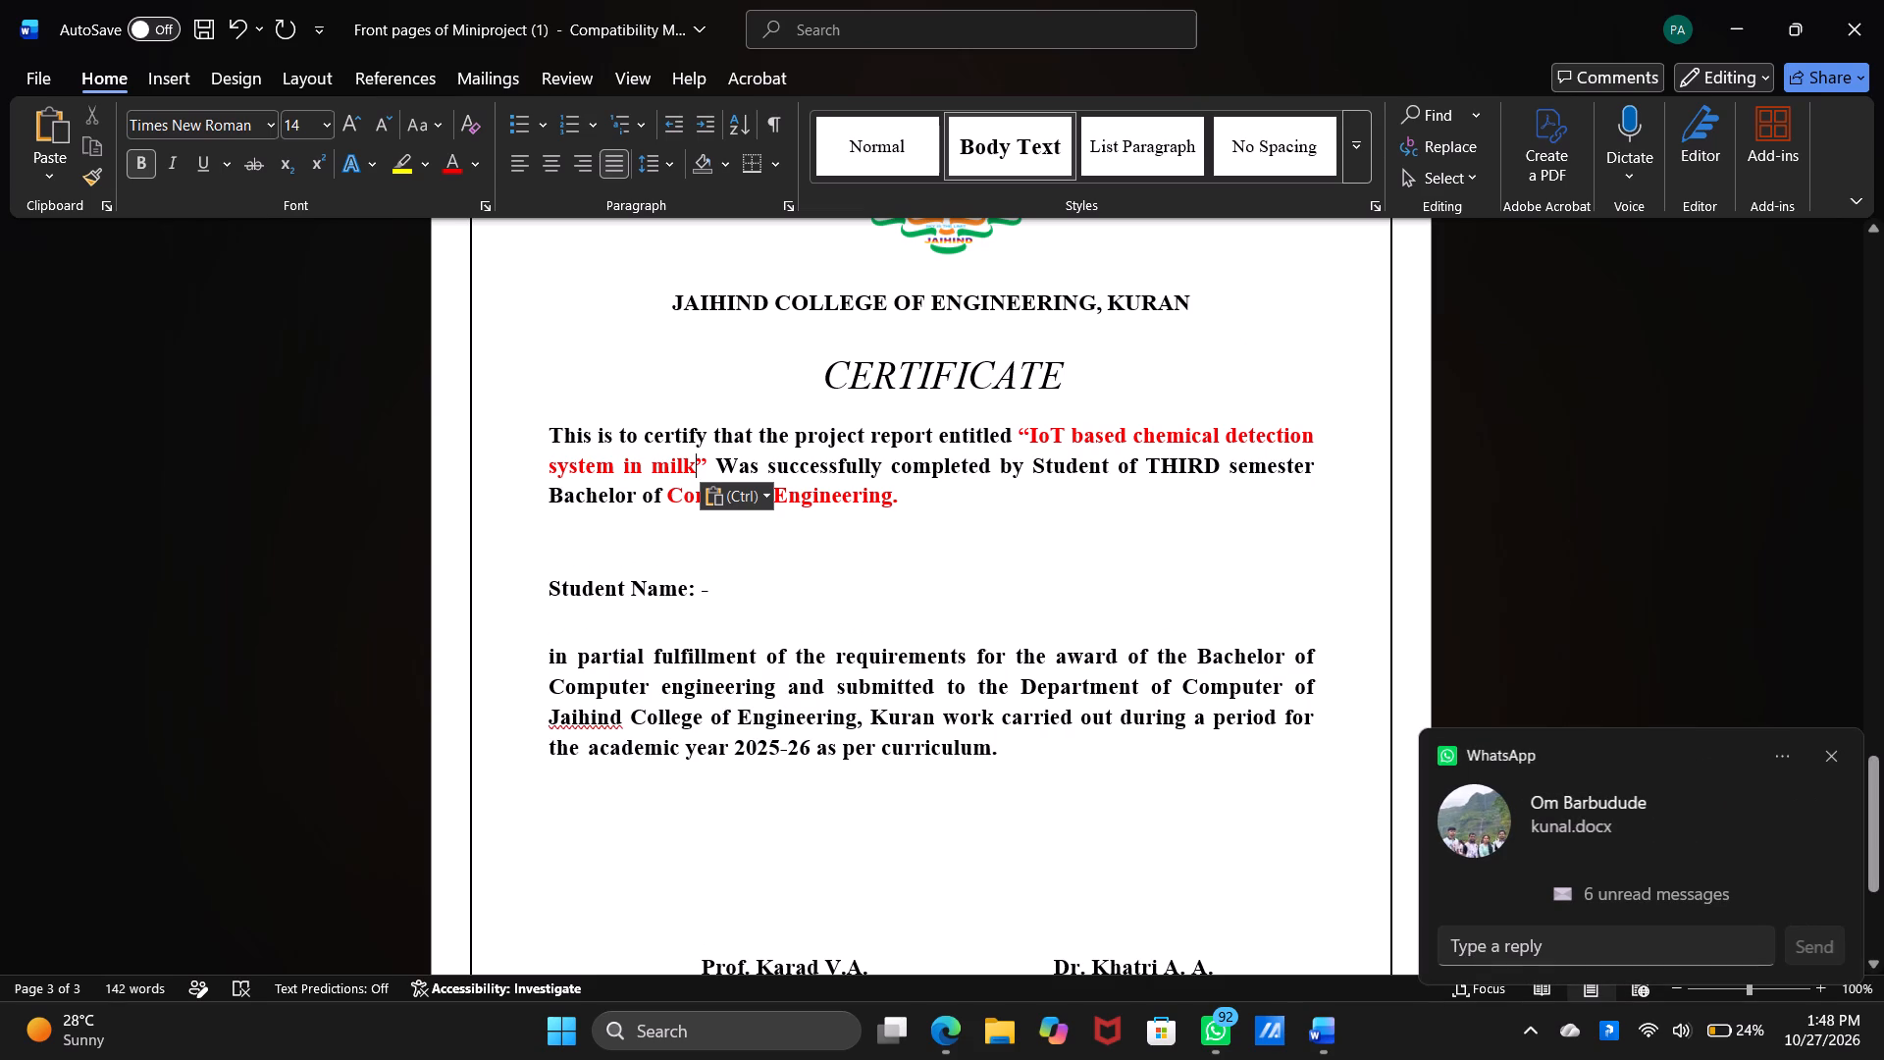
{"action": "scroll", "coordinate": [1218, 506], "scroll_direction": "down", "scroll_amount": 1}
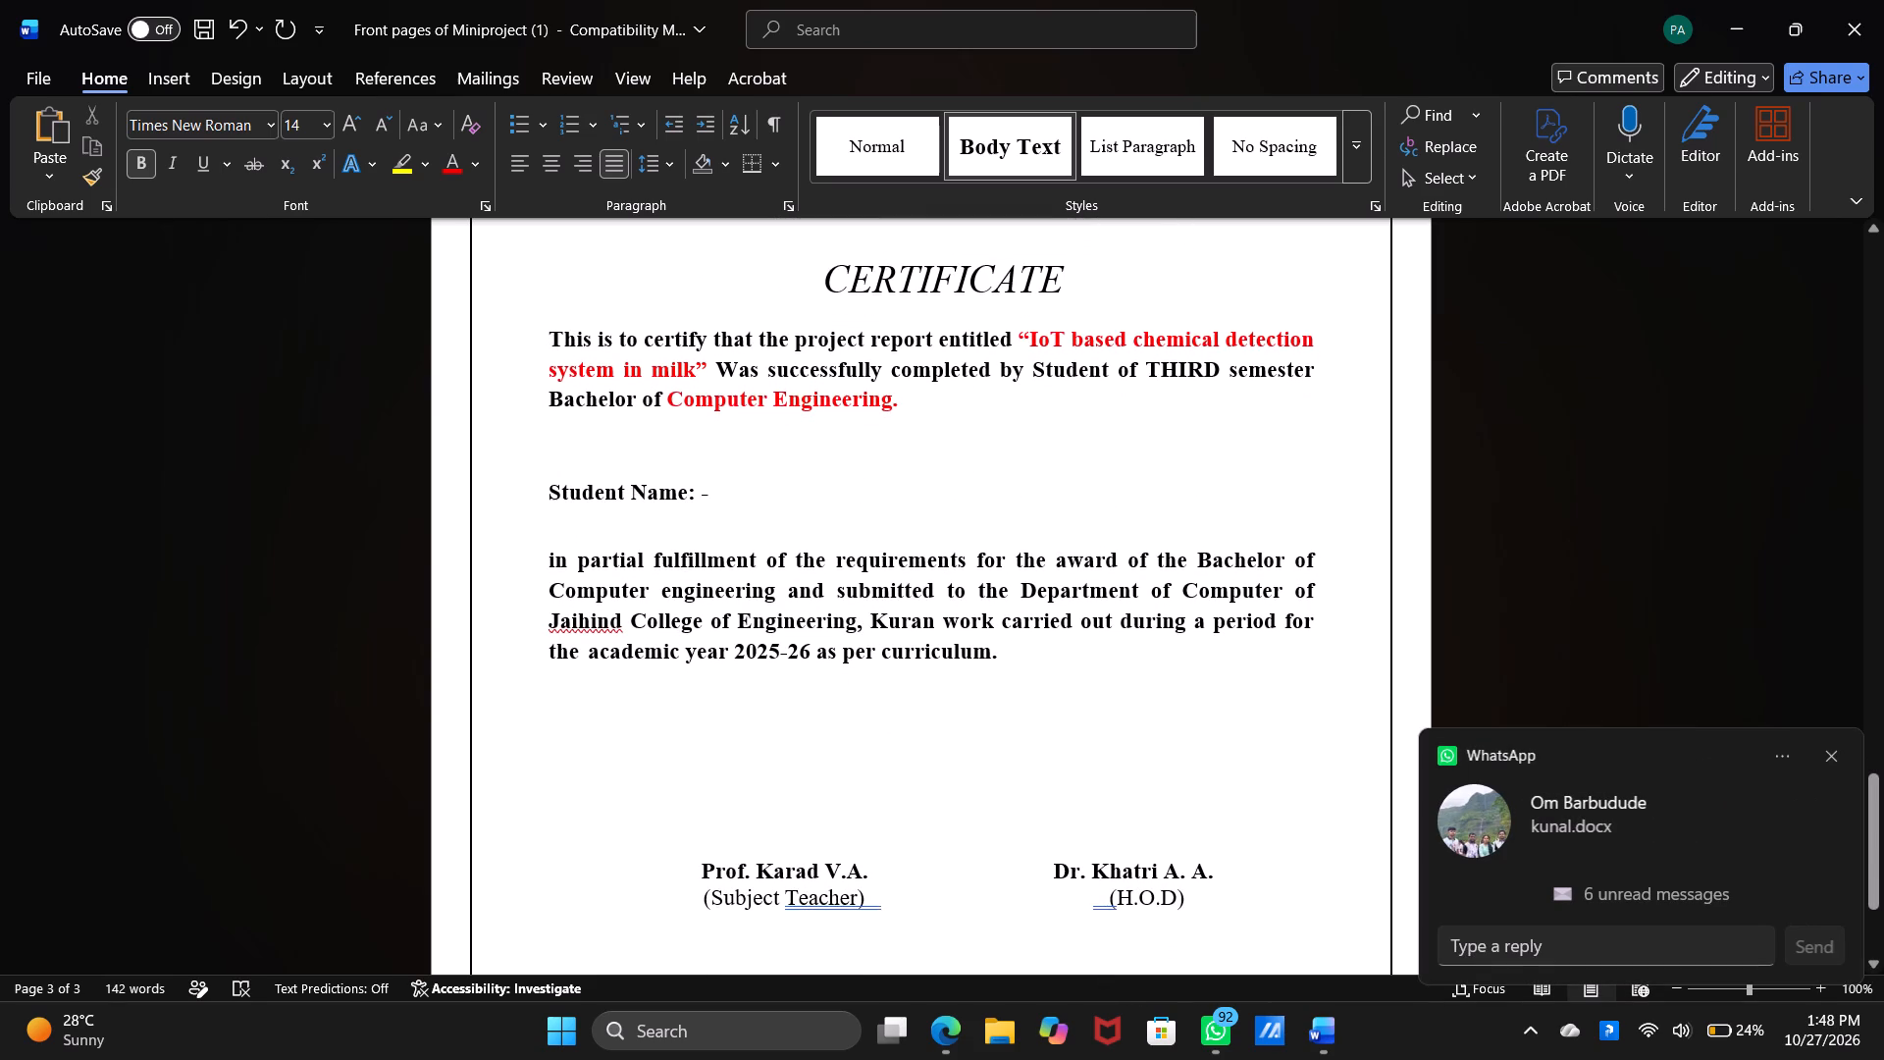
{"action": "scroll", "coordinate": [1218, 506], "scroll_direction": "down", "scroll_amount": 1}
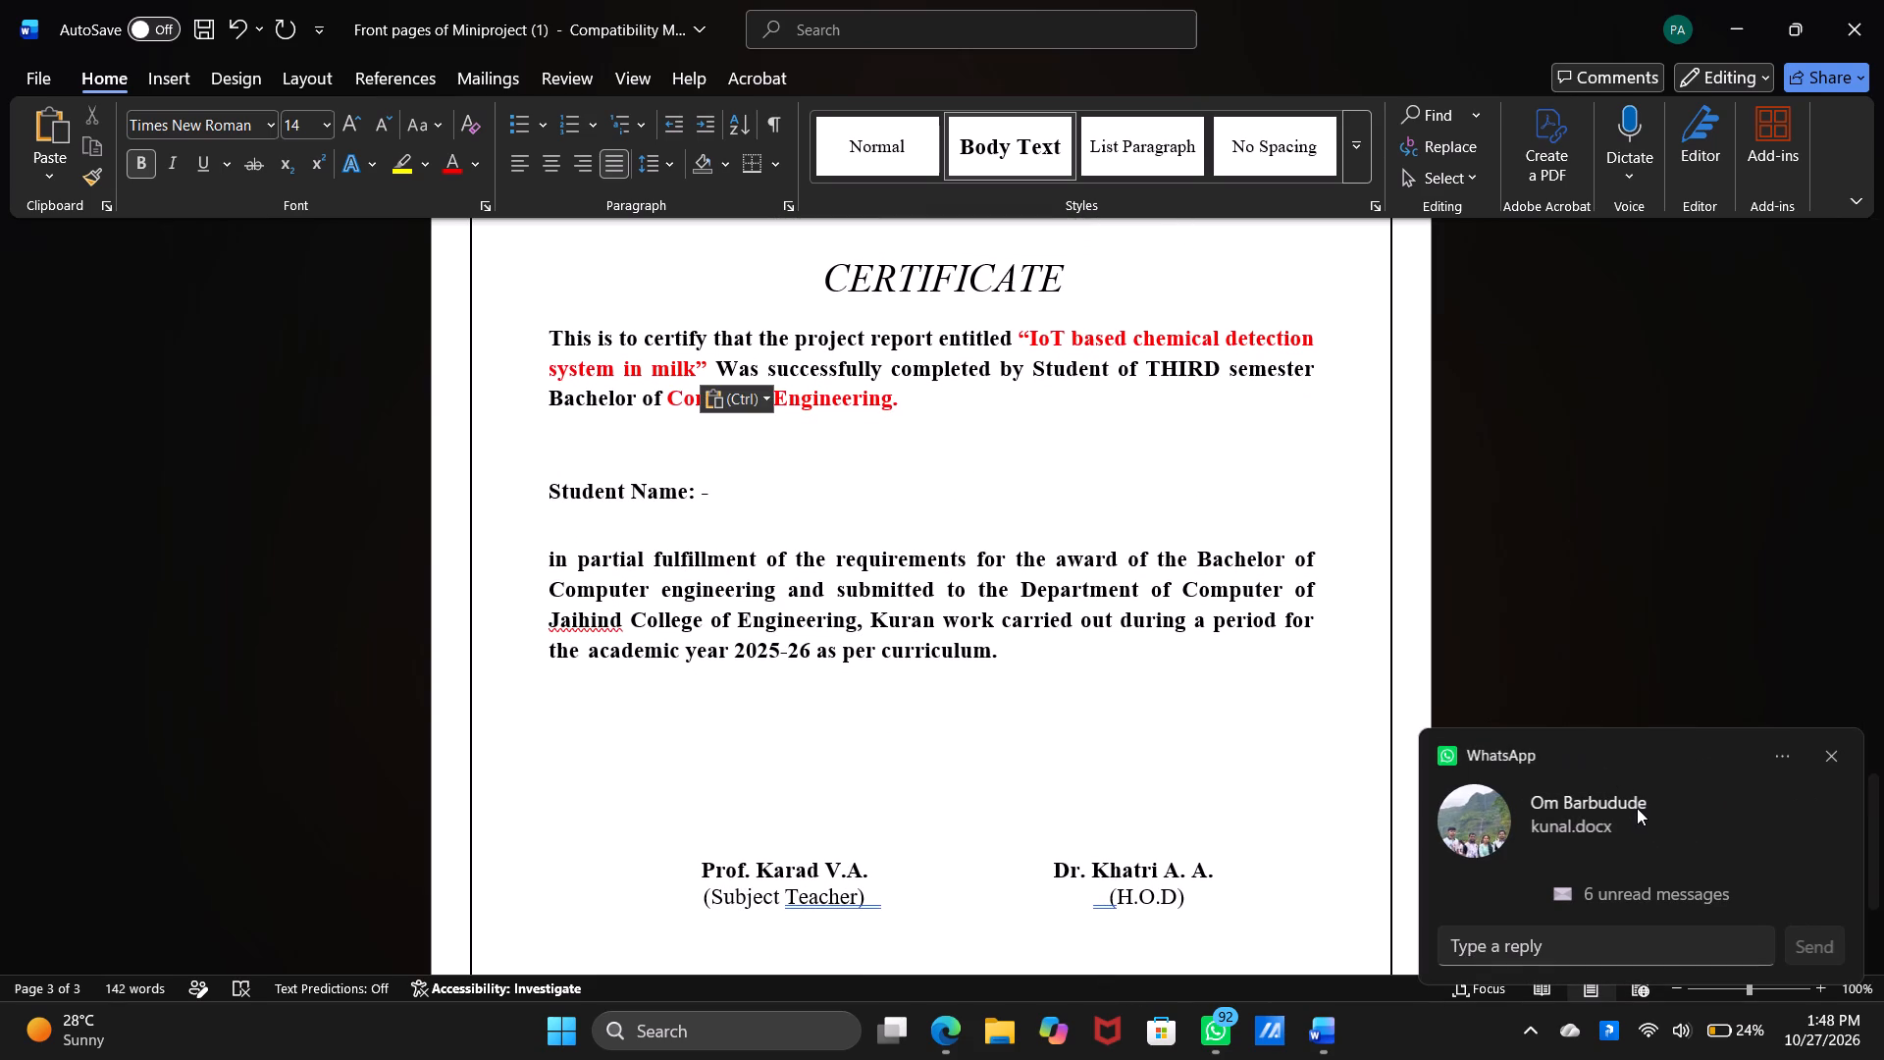
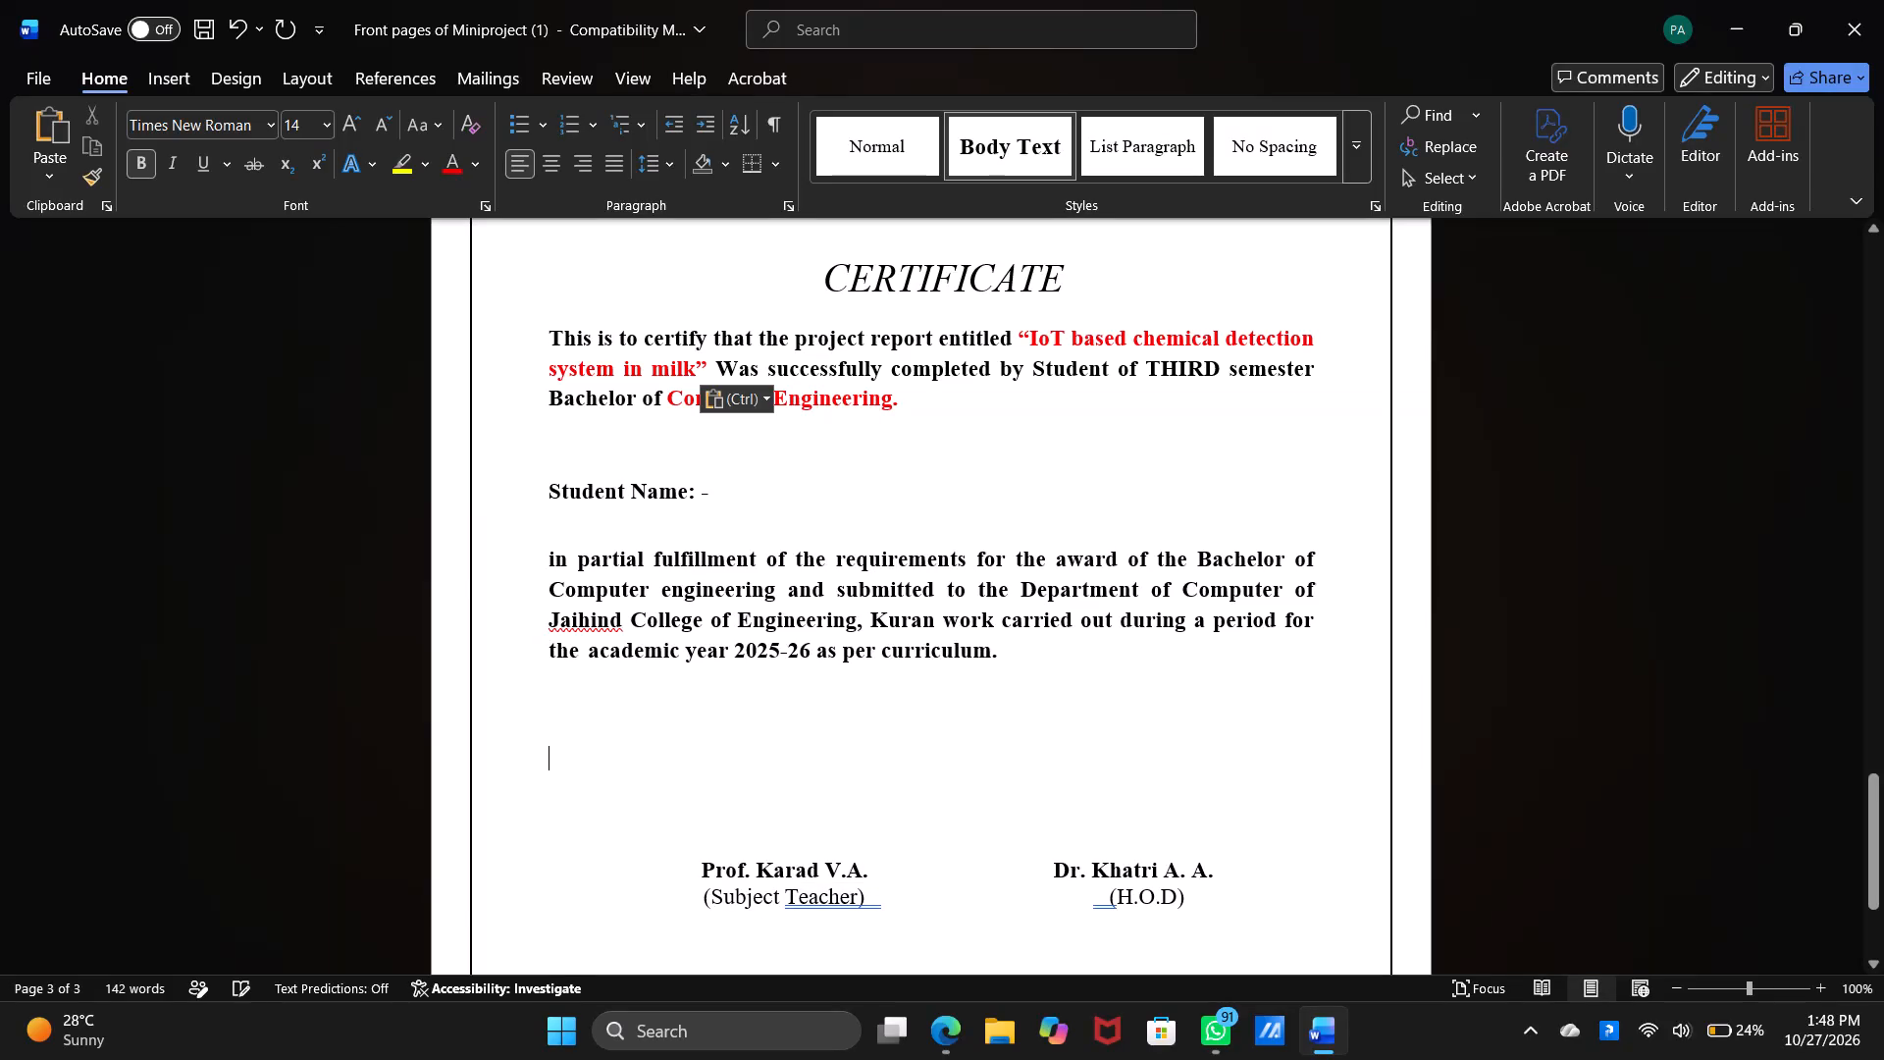
Replace the subject teacher's name after "Prof." in the certificate's signature block with the project guide's surname and initials.
{"action": "double_click", "coordinate": [799, 860]}
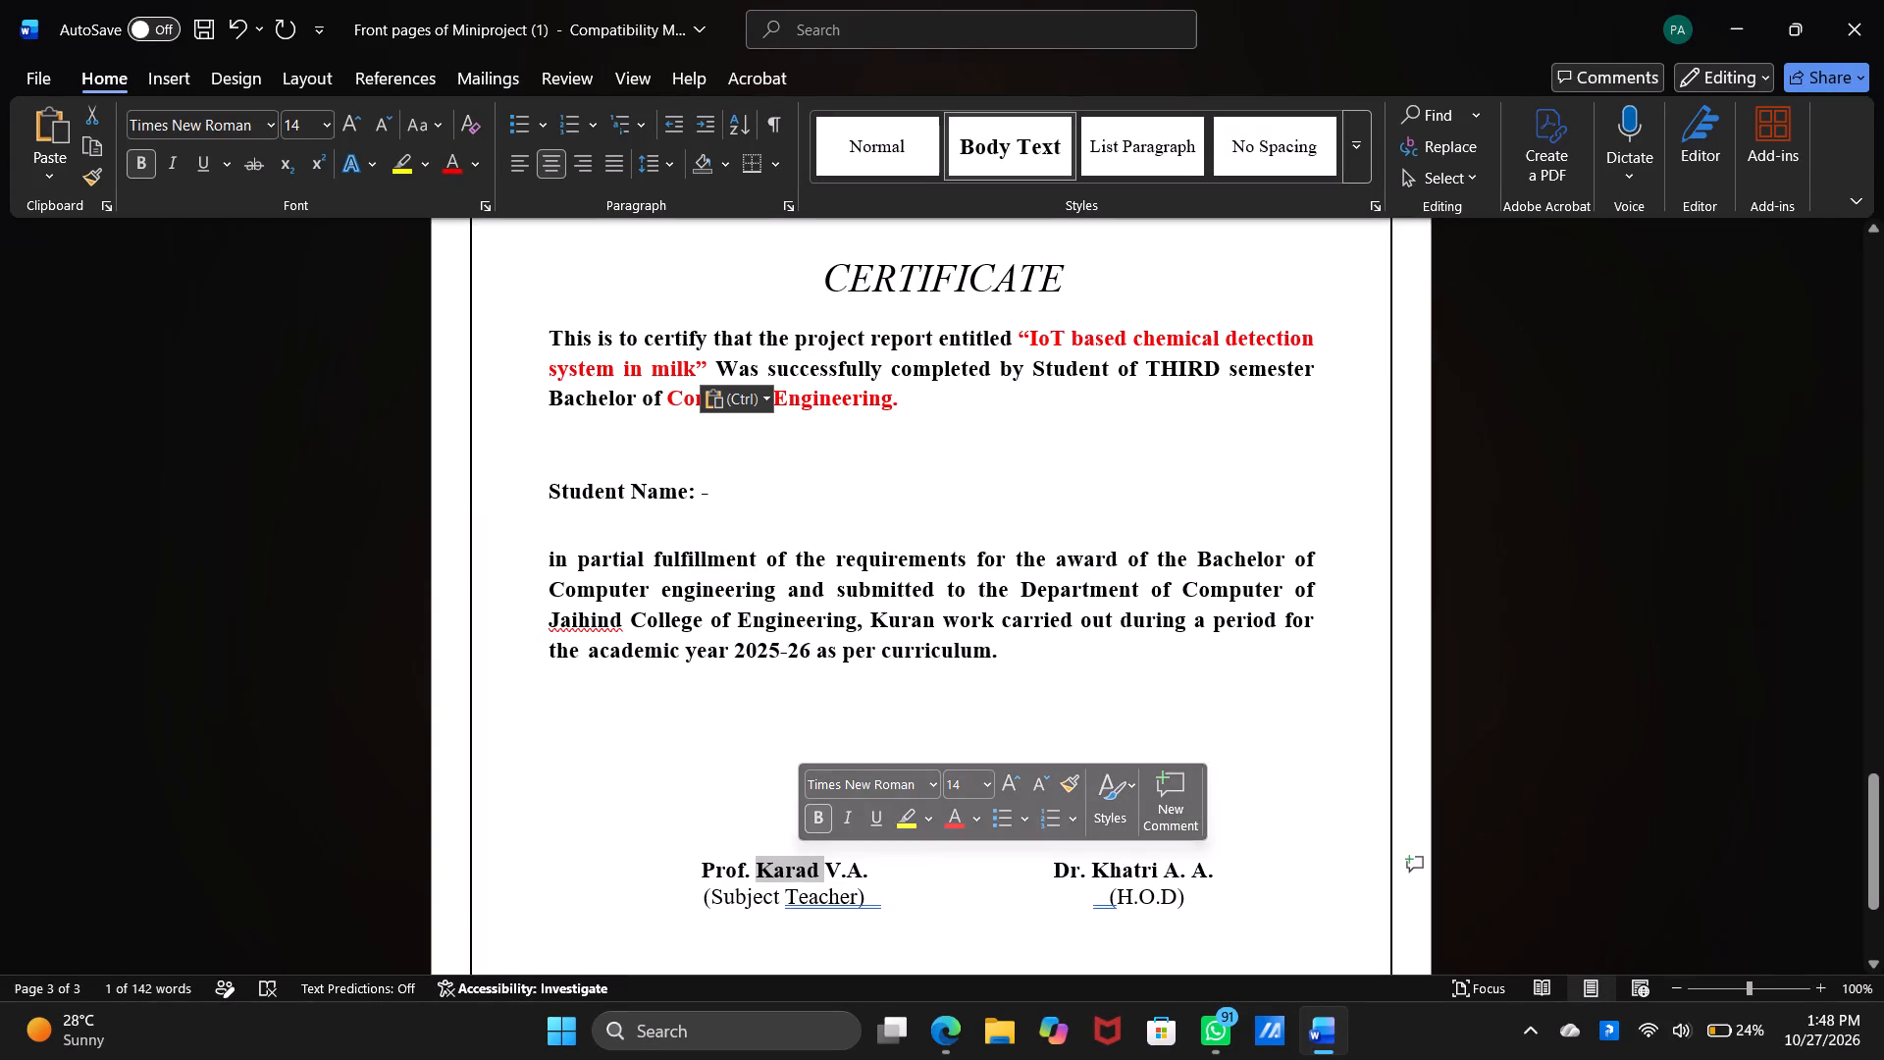
{"action": "key", "text": "BackSpace"}
{"action": "left_click", "coordinate": [800, 873]}
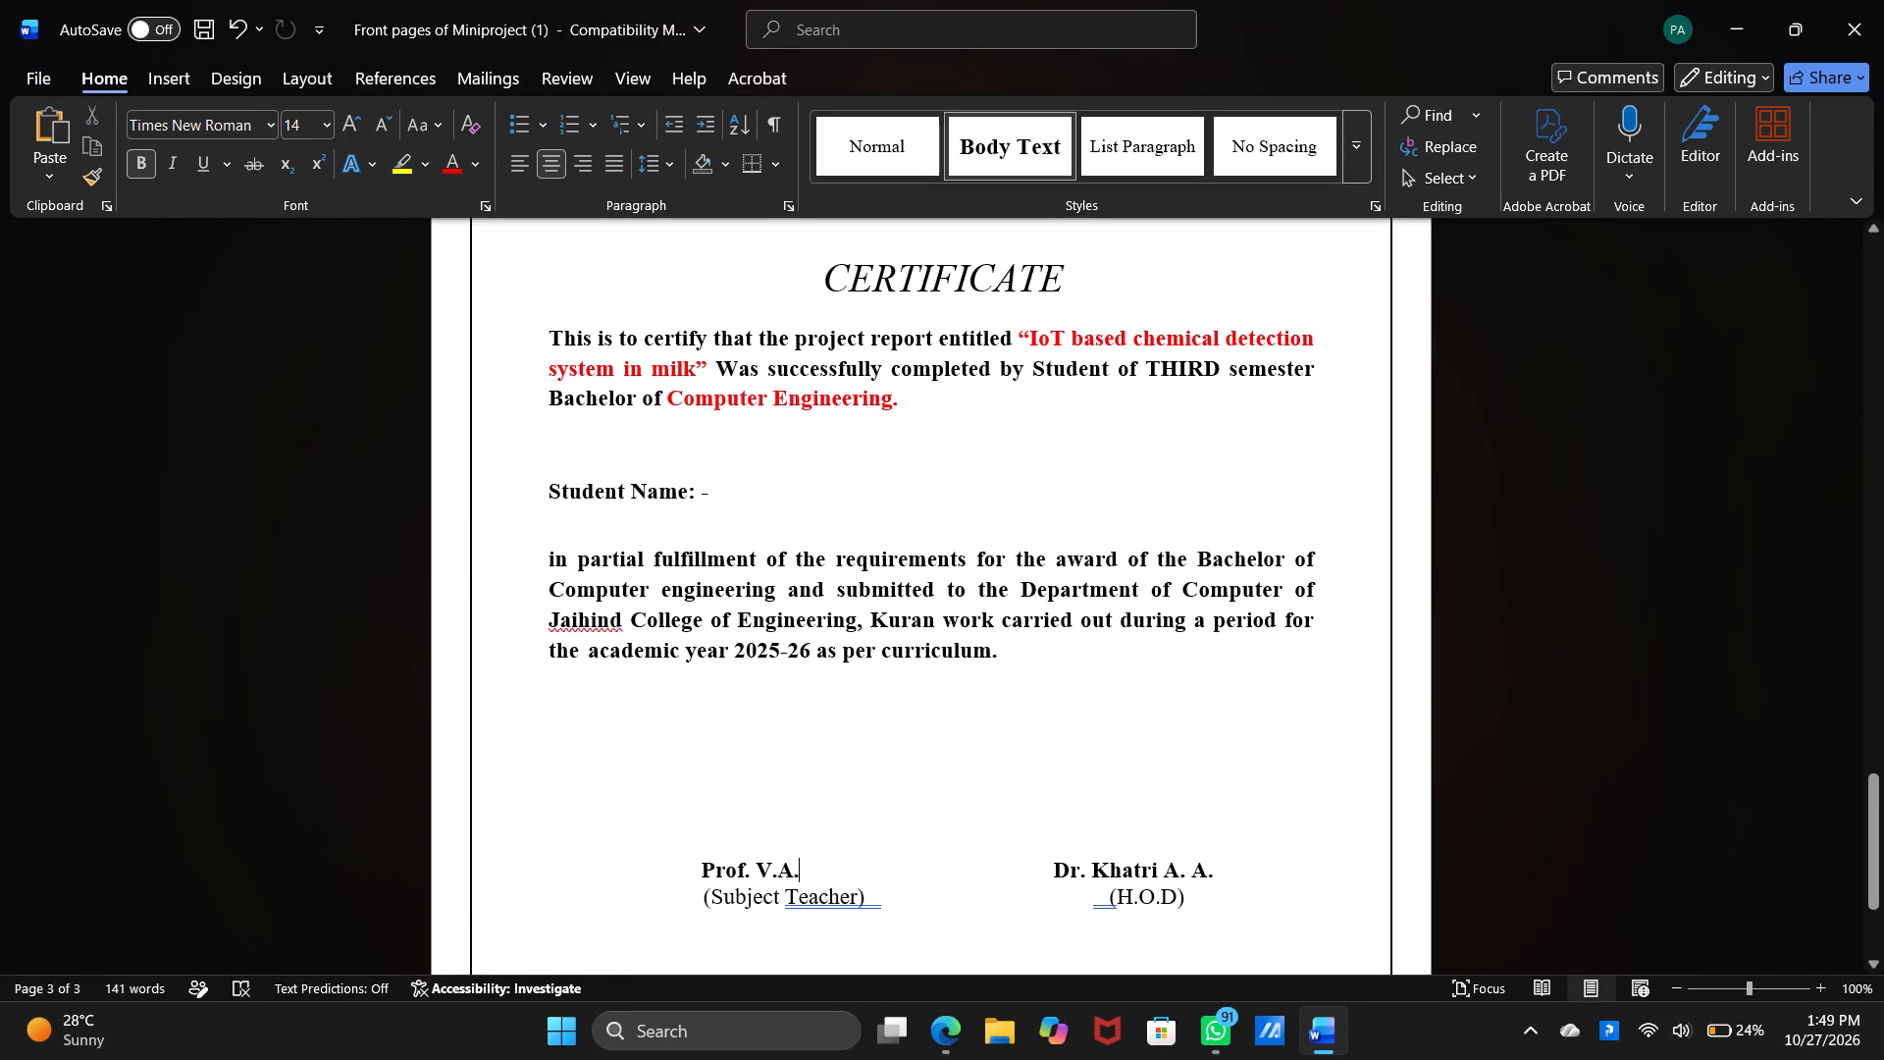
{"action": "key", "text": "BackSpace"}
{"action": "key", "text": "BackSpace"}
{"action": "key", "text": "BackSpace"}
{"action": "key", "text": "BackSpace"}
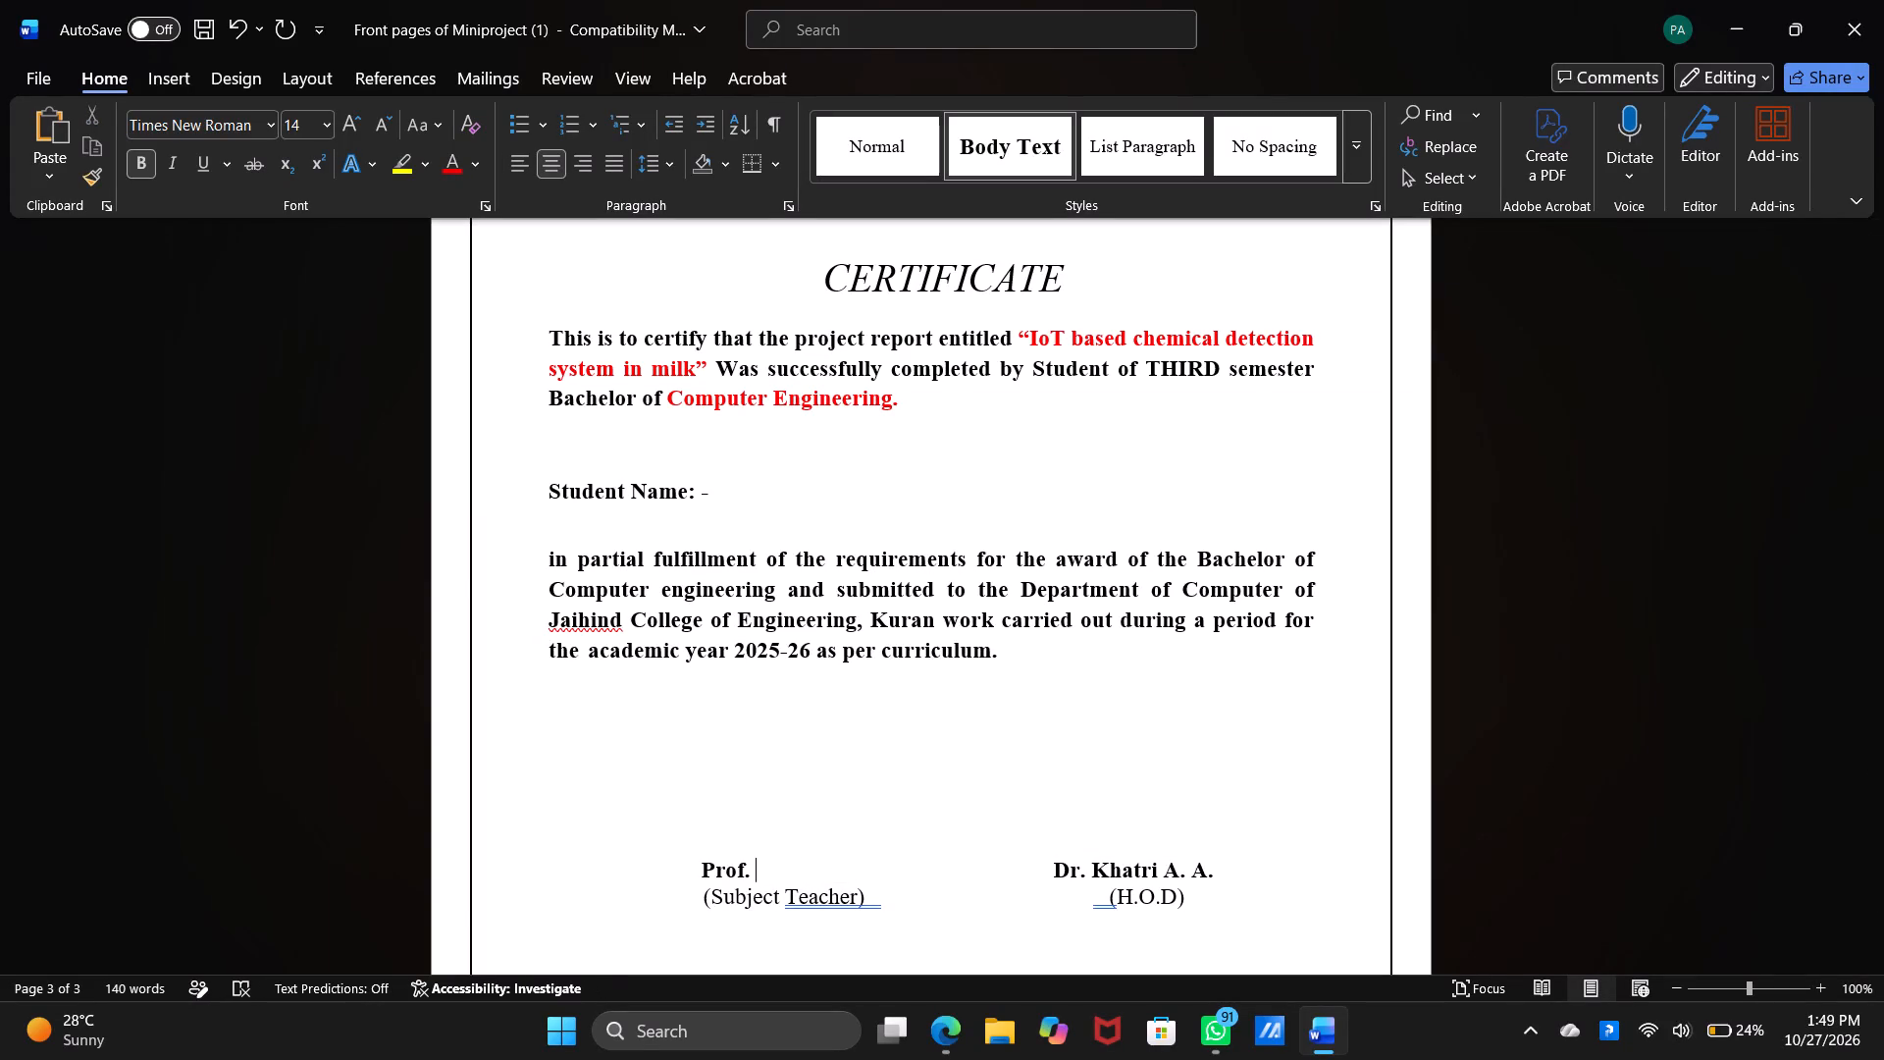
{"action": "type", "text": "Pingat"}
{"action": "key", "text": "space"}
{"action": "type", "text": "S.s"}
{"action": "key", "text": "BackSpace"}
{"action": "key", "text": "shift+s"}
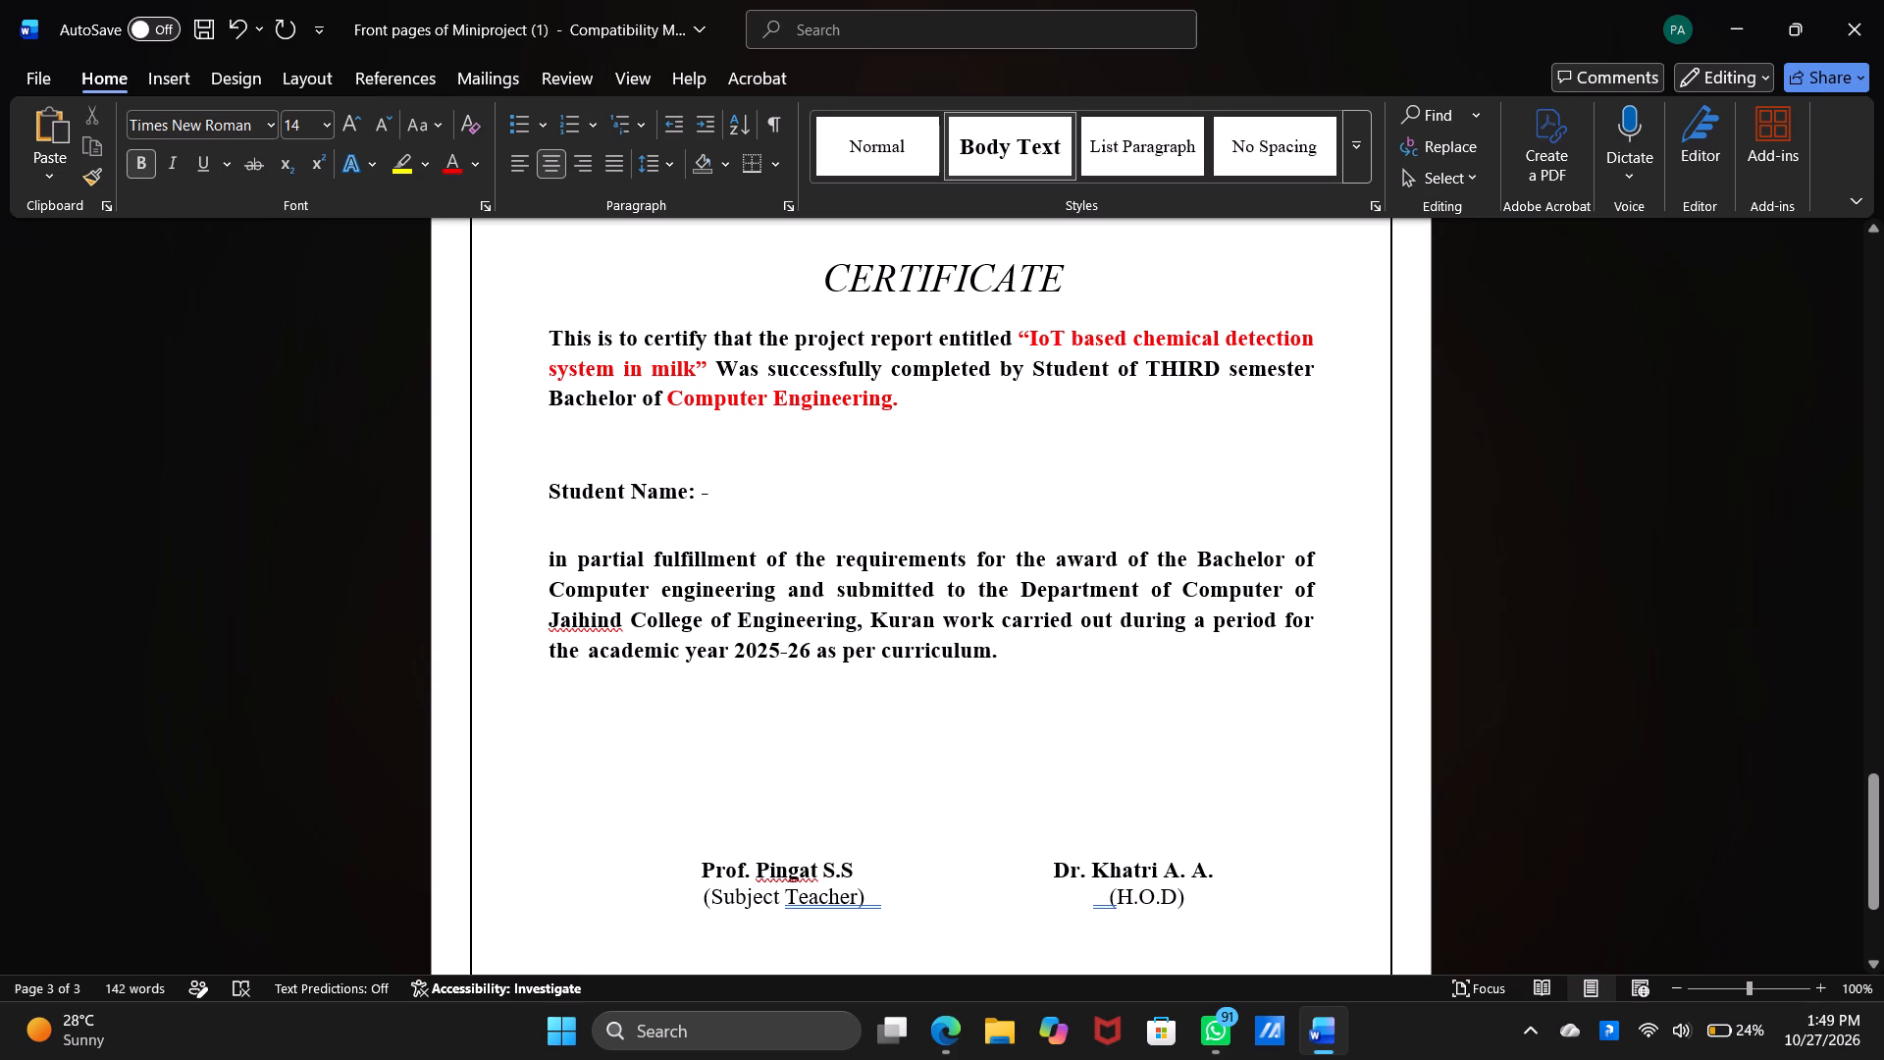
Enter the student's full name after "Student Name: -" in the certificate.
{"action": "left_click", "coordinate": [713, 495]}
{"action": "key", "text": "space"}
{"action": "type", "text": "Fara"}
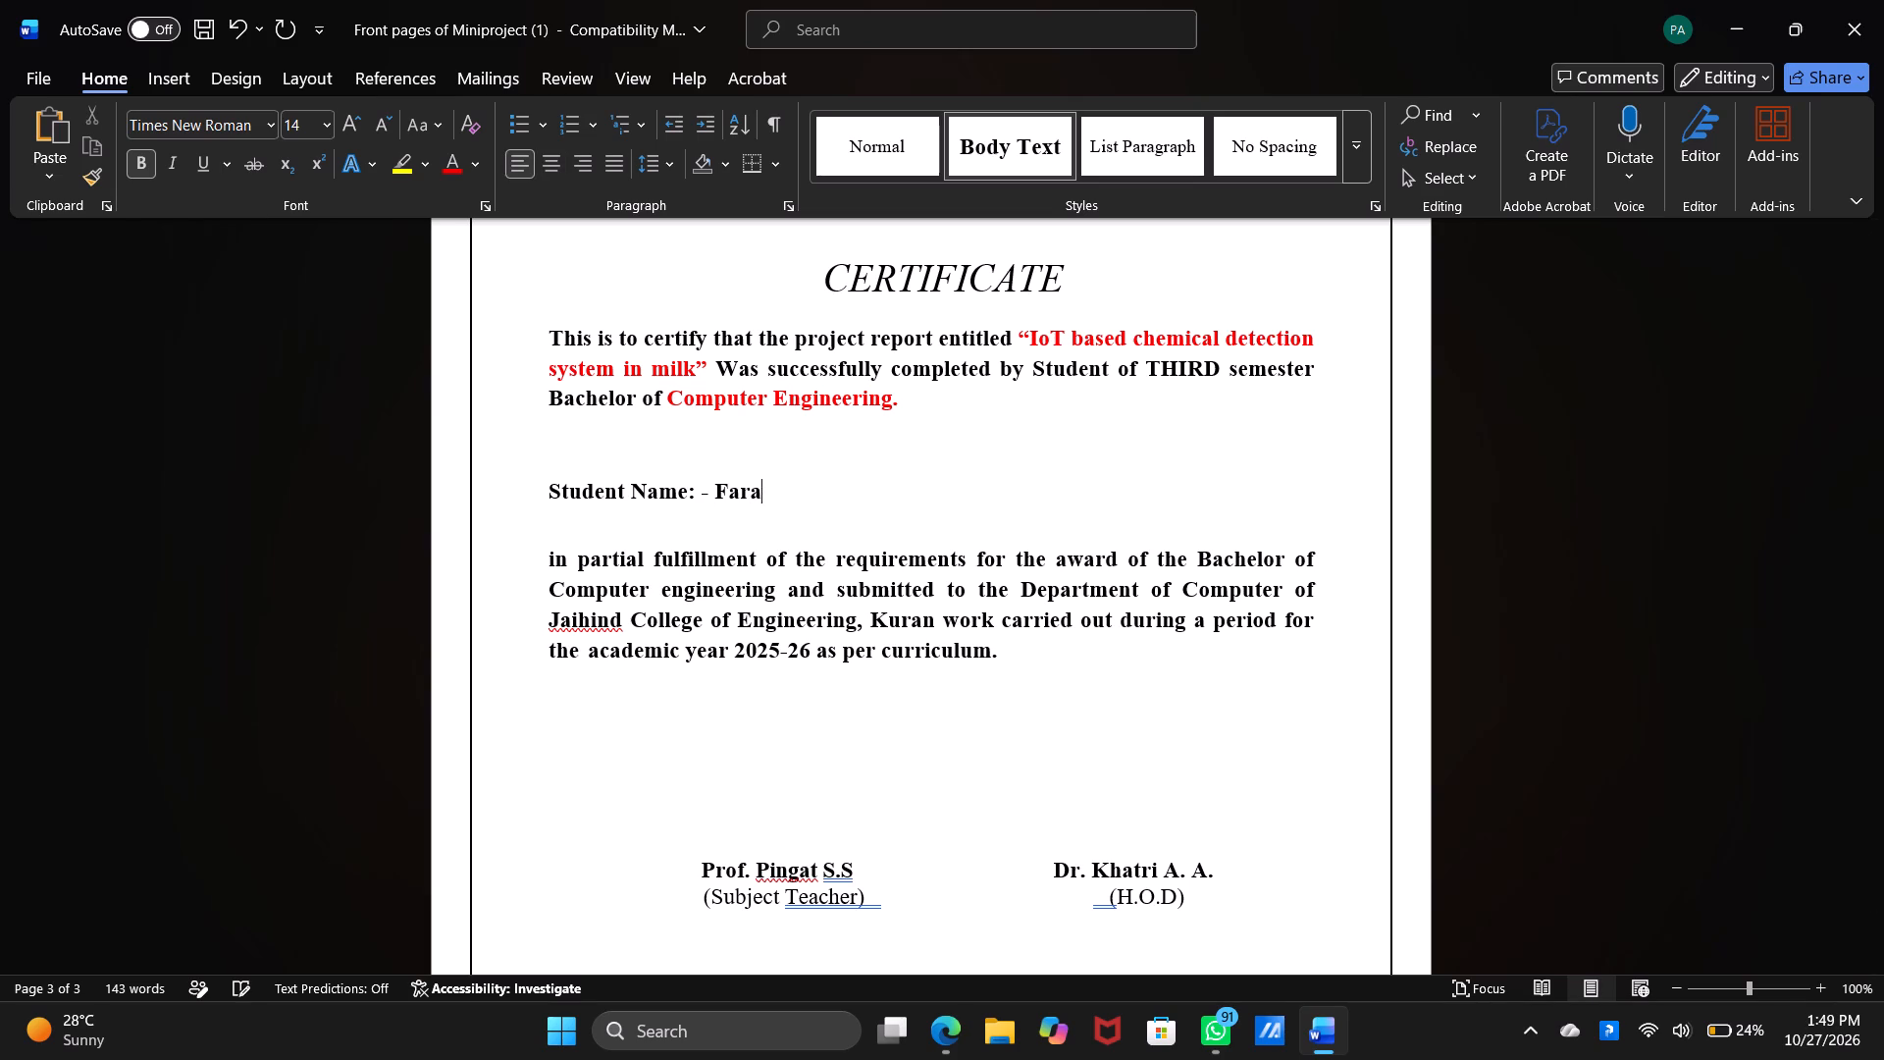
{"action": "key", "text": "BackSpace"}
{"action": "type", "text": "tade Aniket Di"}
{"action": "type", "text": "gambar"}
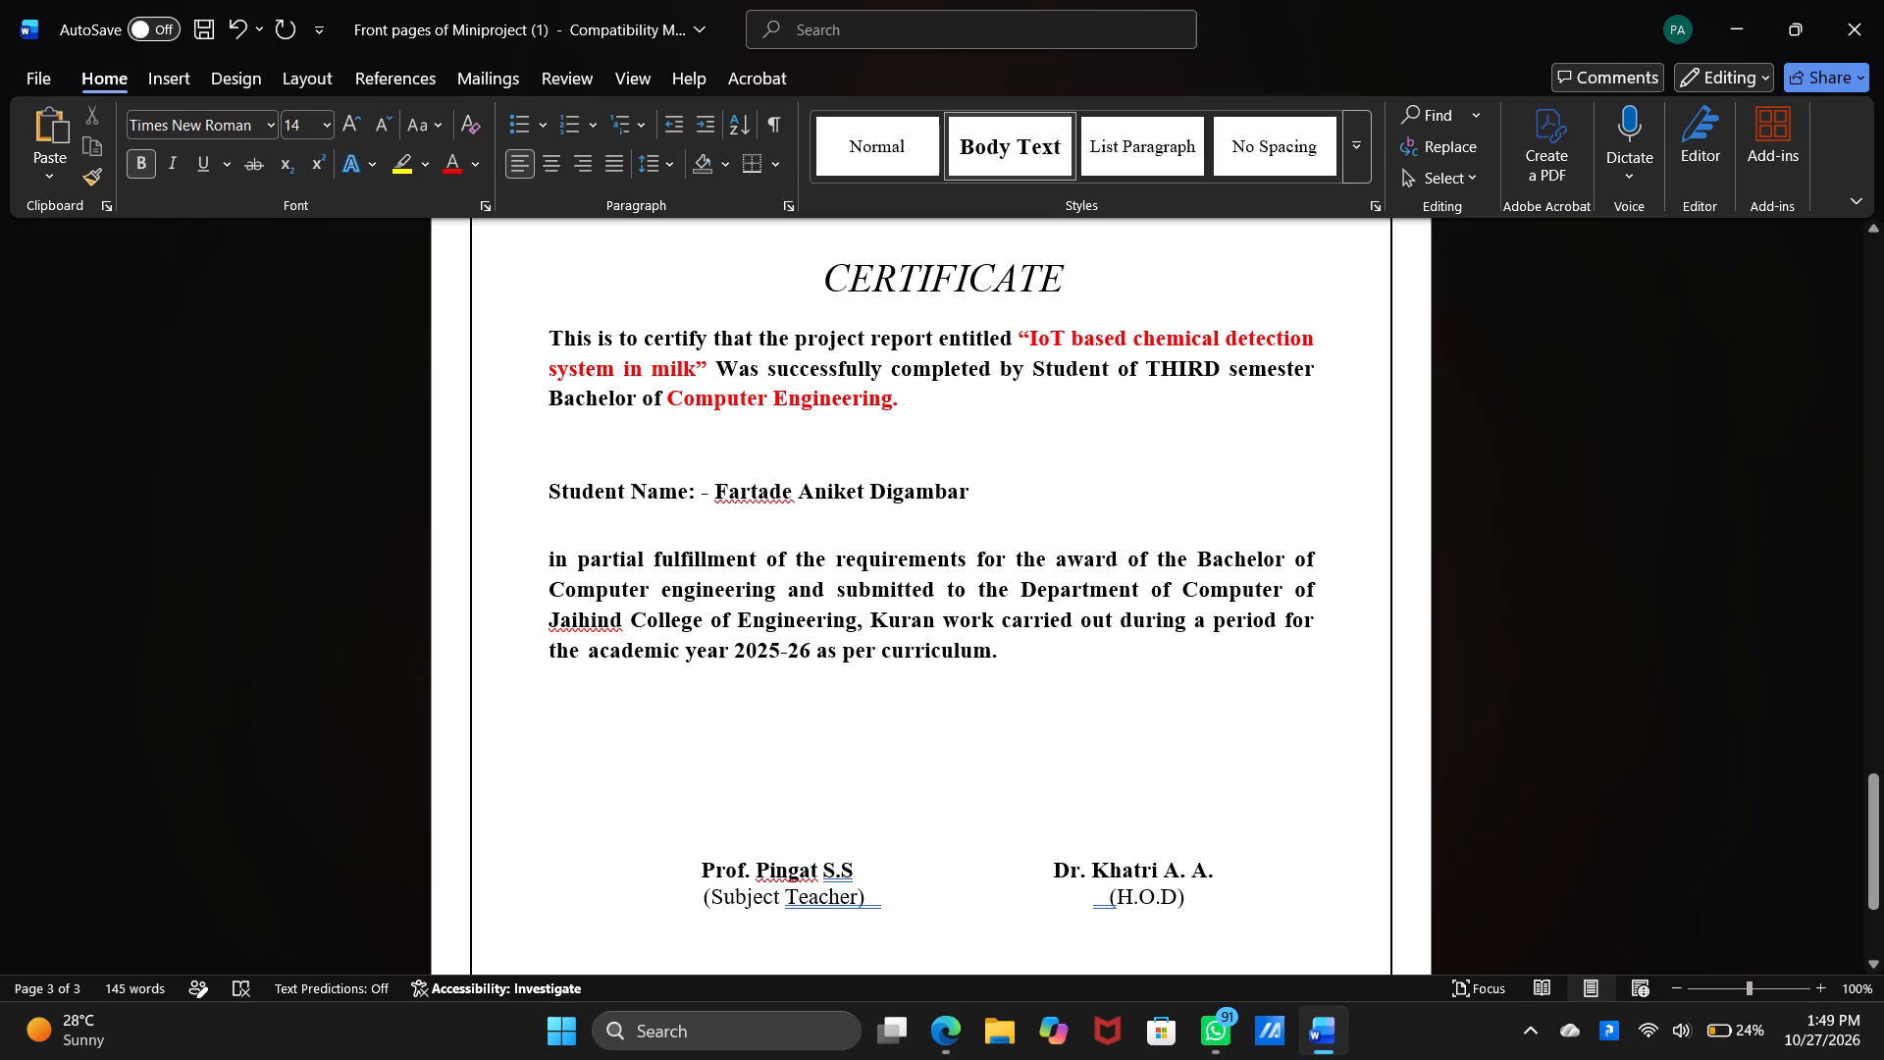
Save the completed front pages document.
{"action": "scroll", "coordinate": [936, 653], "scroll_direction": "down", "scroll_amount": 4}
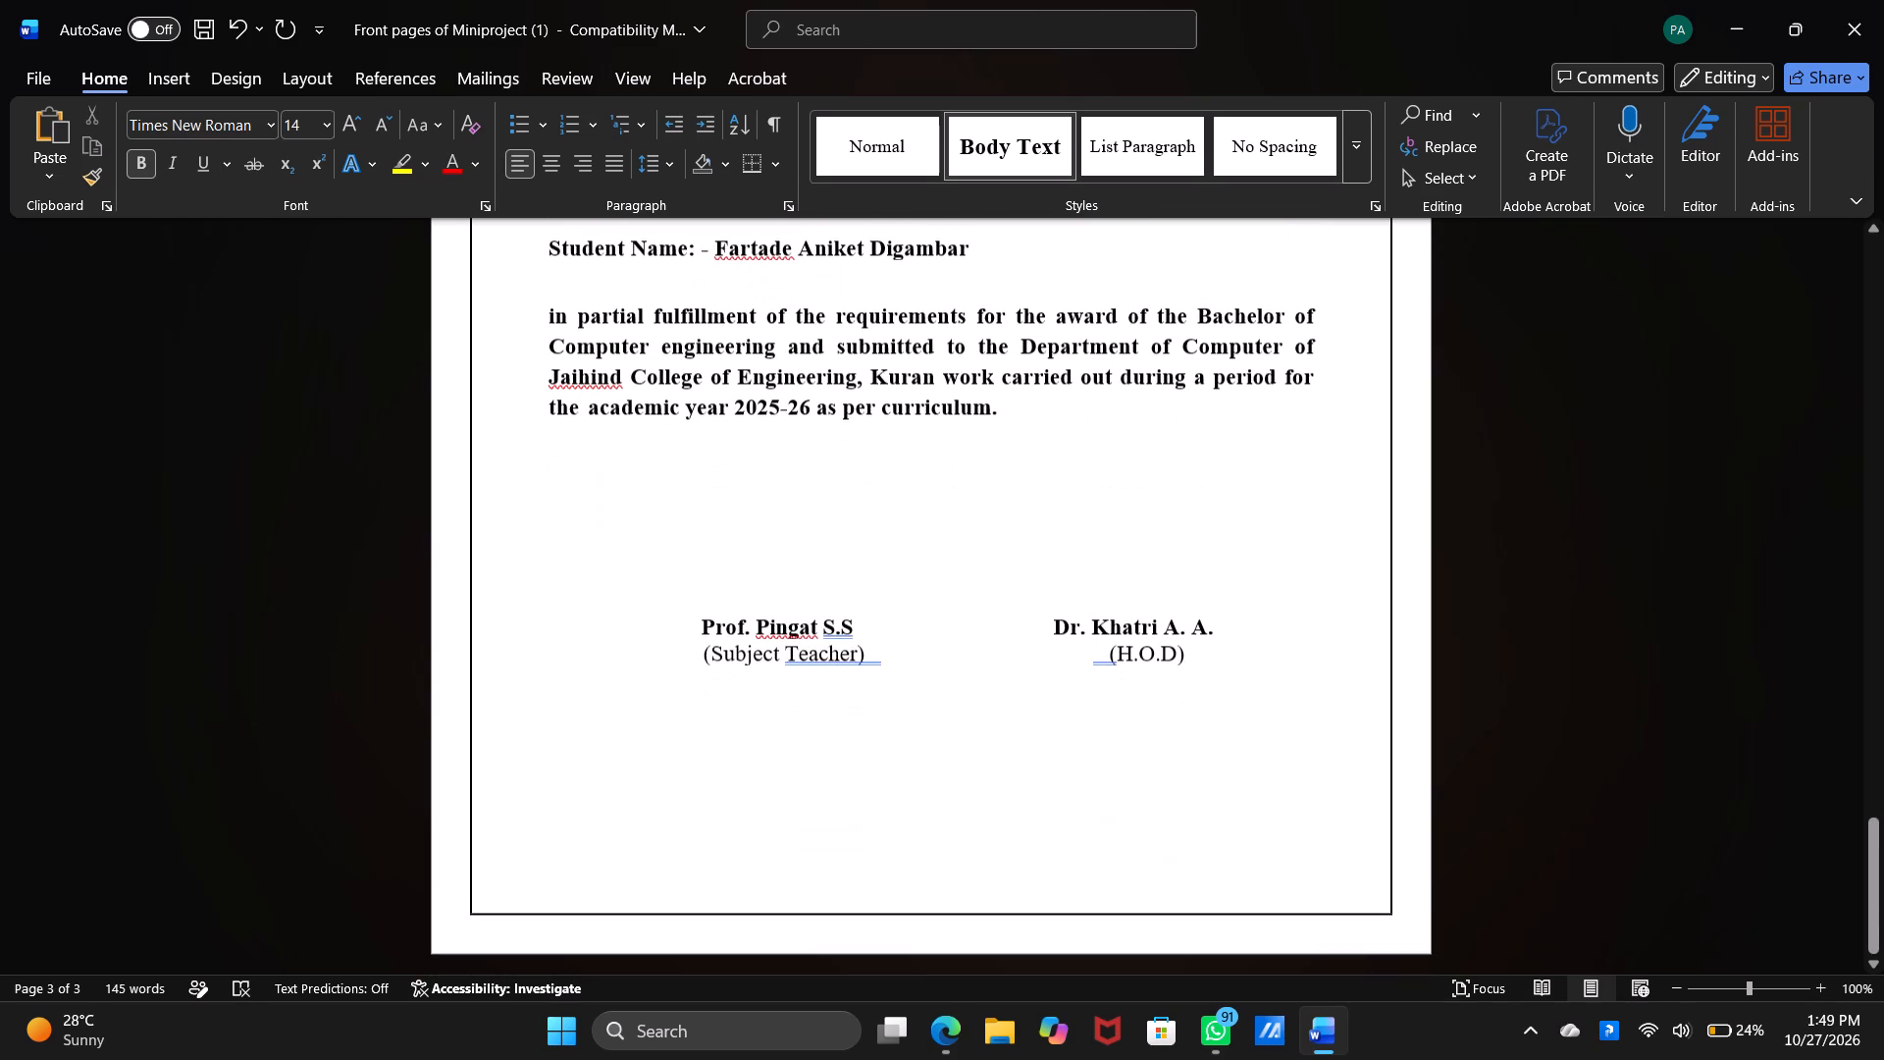
{"action": "scroll", "coordinate": [1070, 703], "scroll_direction": "down", "scroll_amount": 2}
{"action": "left_click", "coordinate": [1070, 703]}
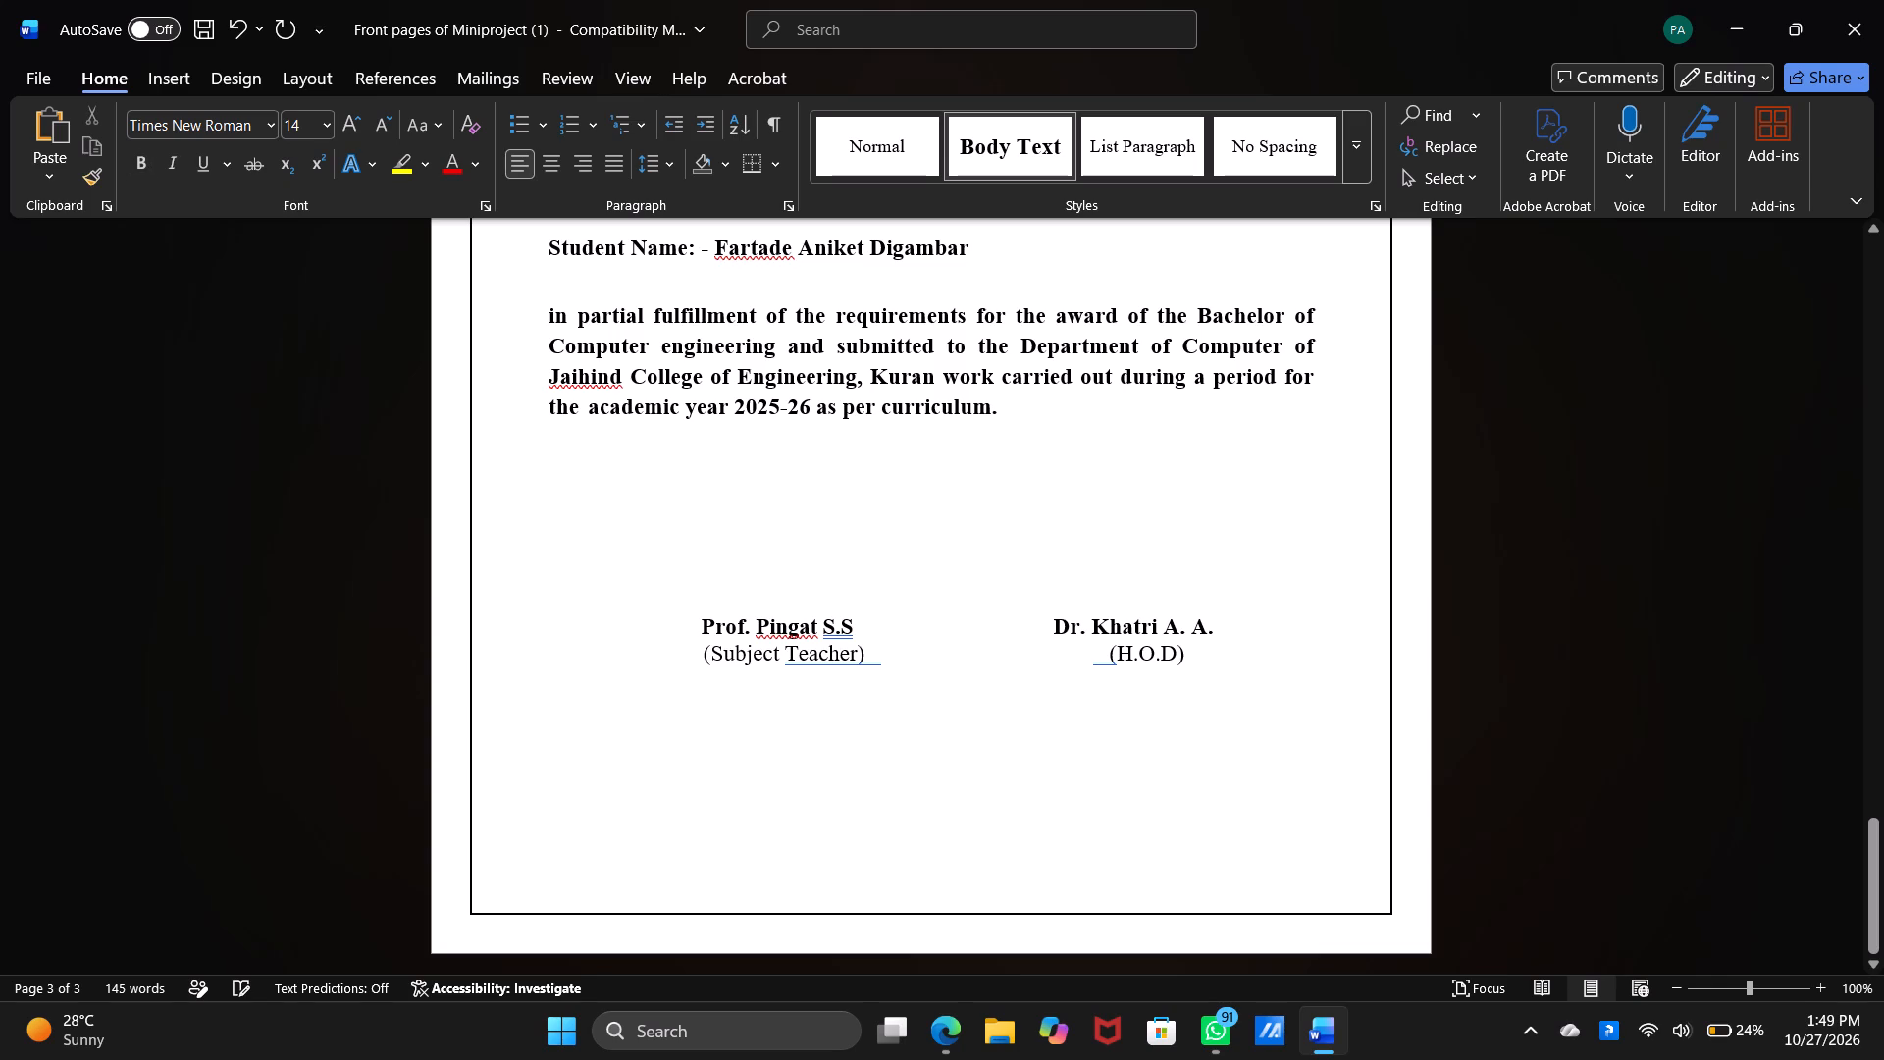
{"action": "scroll", "coordinate": [1007, 815], "scroll_direction": "down", "scroll_amount": 2}
{"action": "key", "text": "ctrl+s"}
Save a PDF copy of the document to OneDrive - Personal under the file name "Front pages of Miniproject (1)".
{"action": "left_click", "coordinate": [28, 72]}
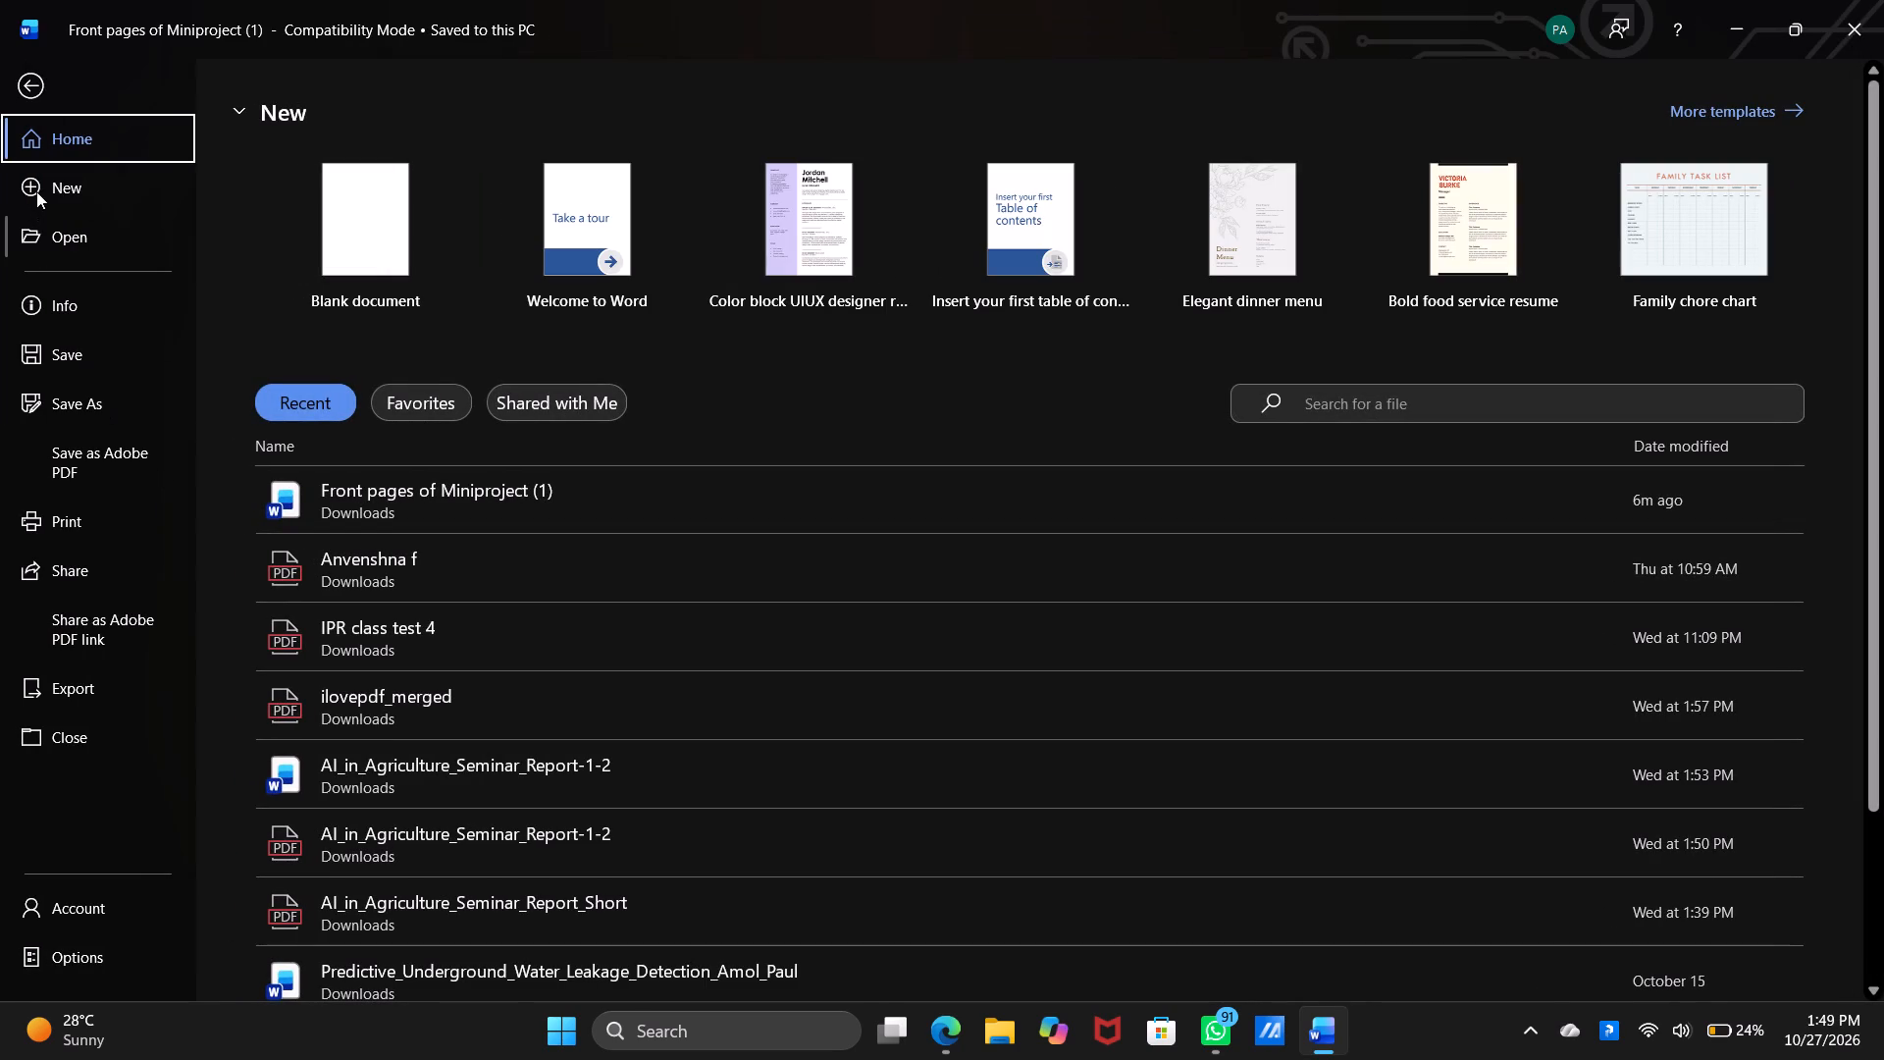
{"action": "left_click", "coordinate": [64, 401]}
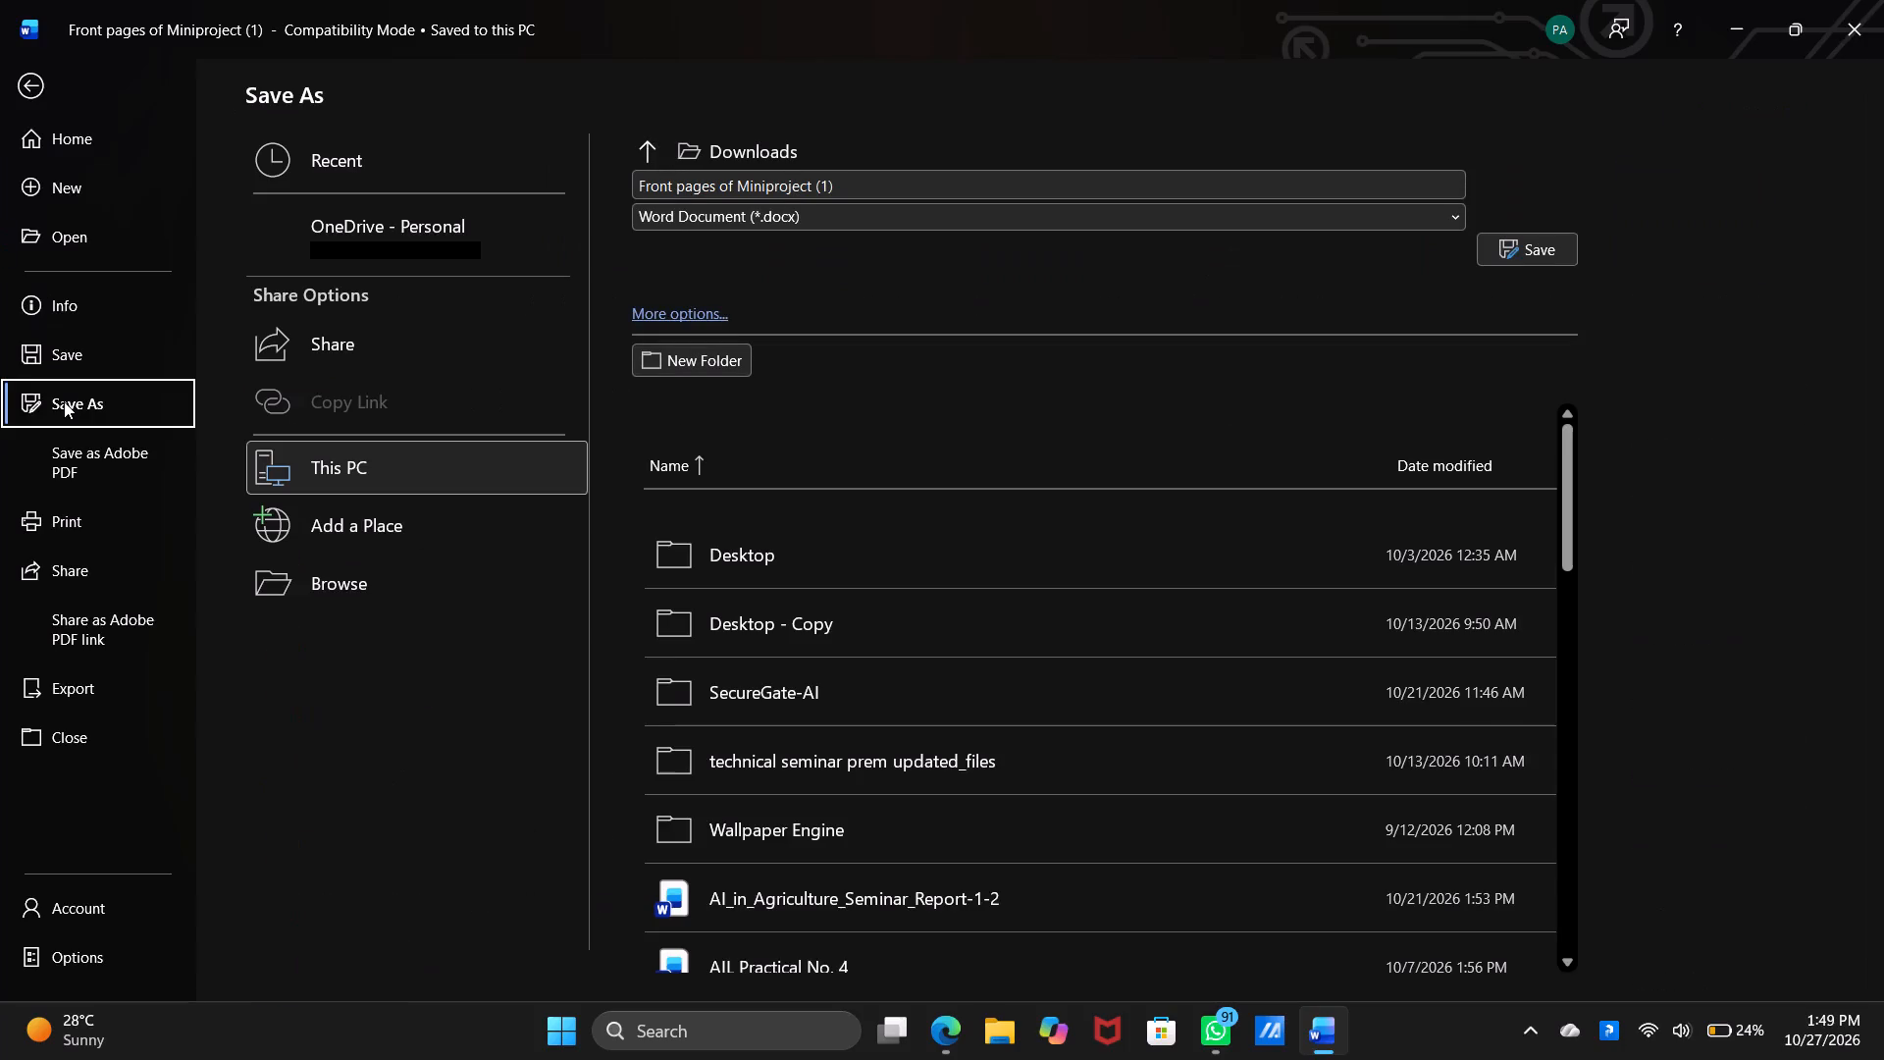
{"action": "left_click_drag", "start_coordinate": [898, 231], "coordinate": [886, 215]}
{"action": "left_click", "coordinate": [886, 215]}
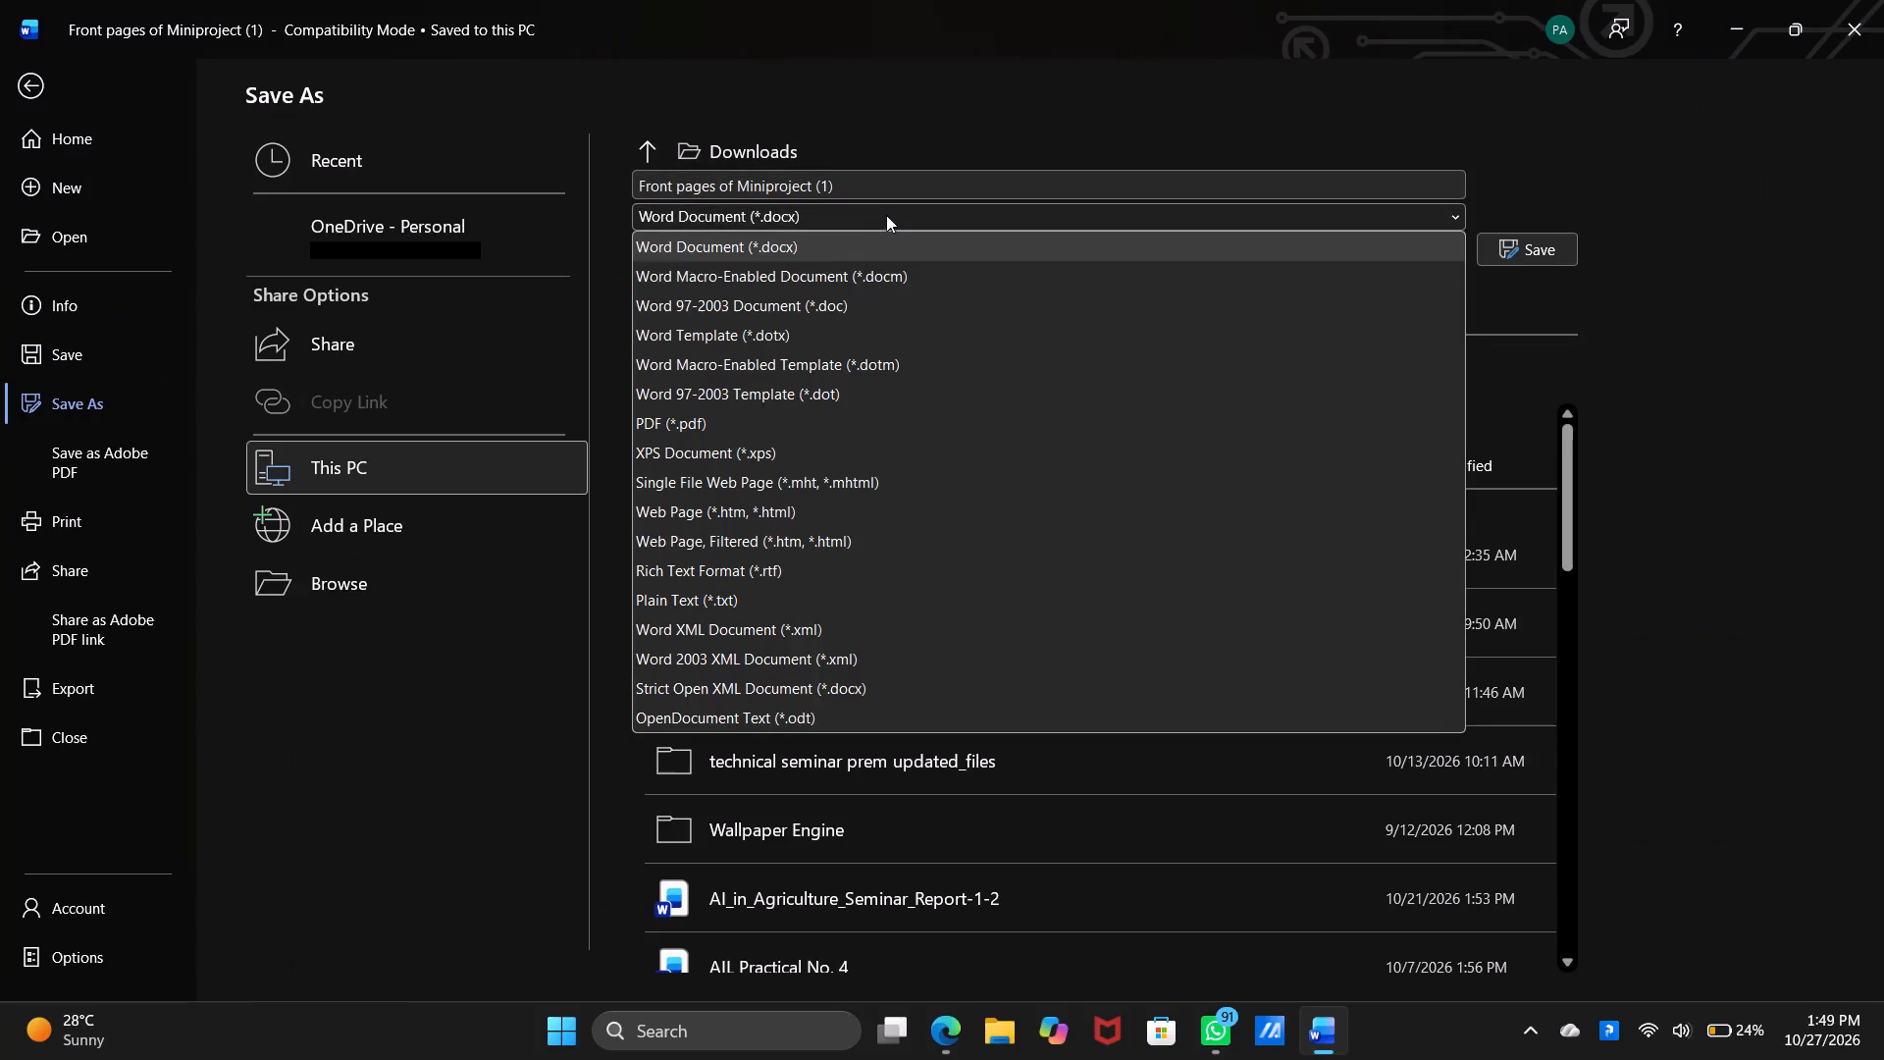
{"action": "left_click", "coordinate": [767, 414]}
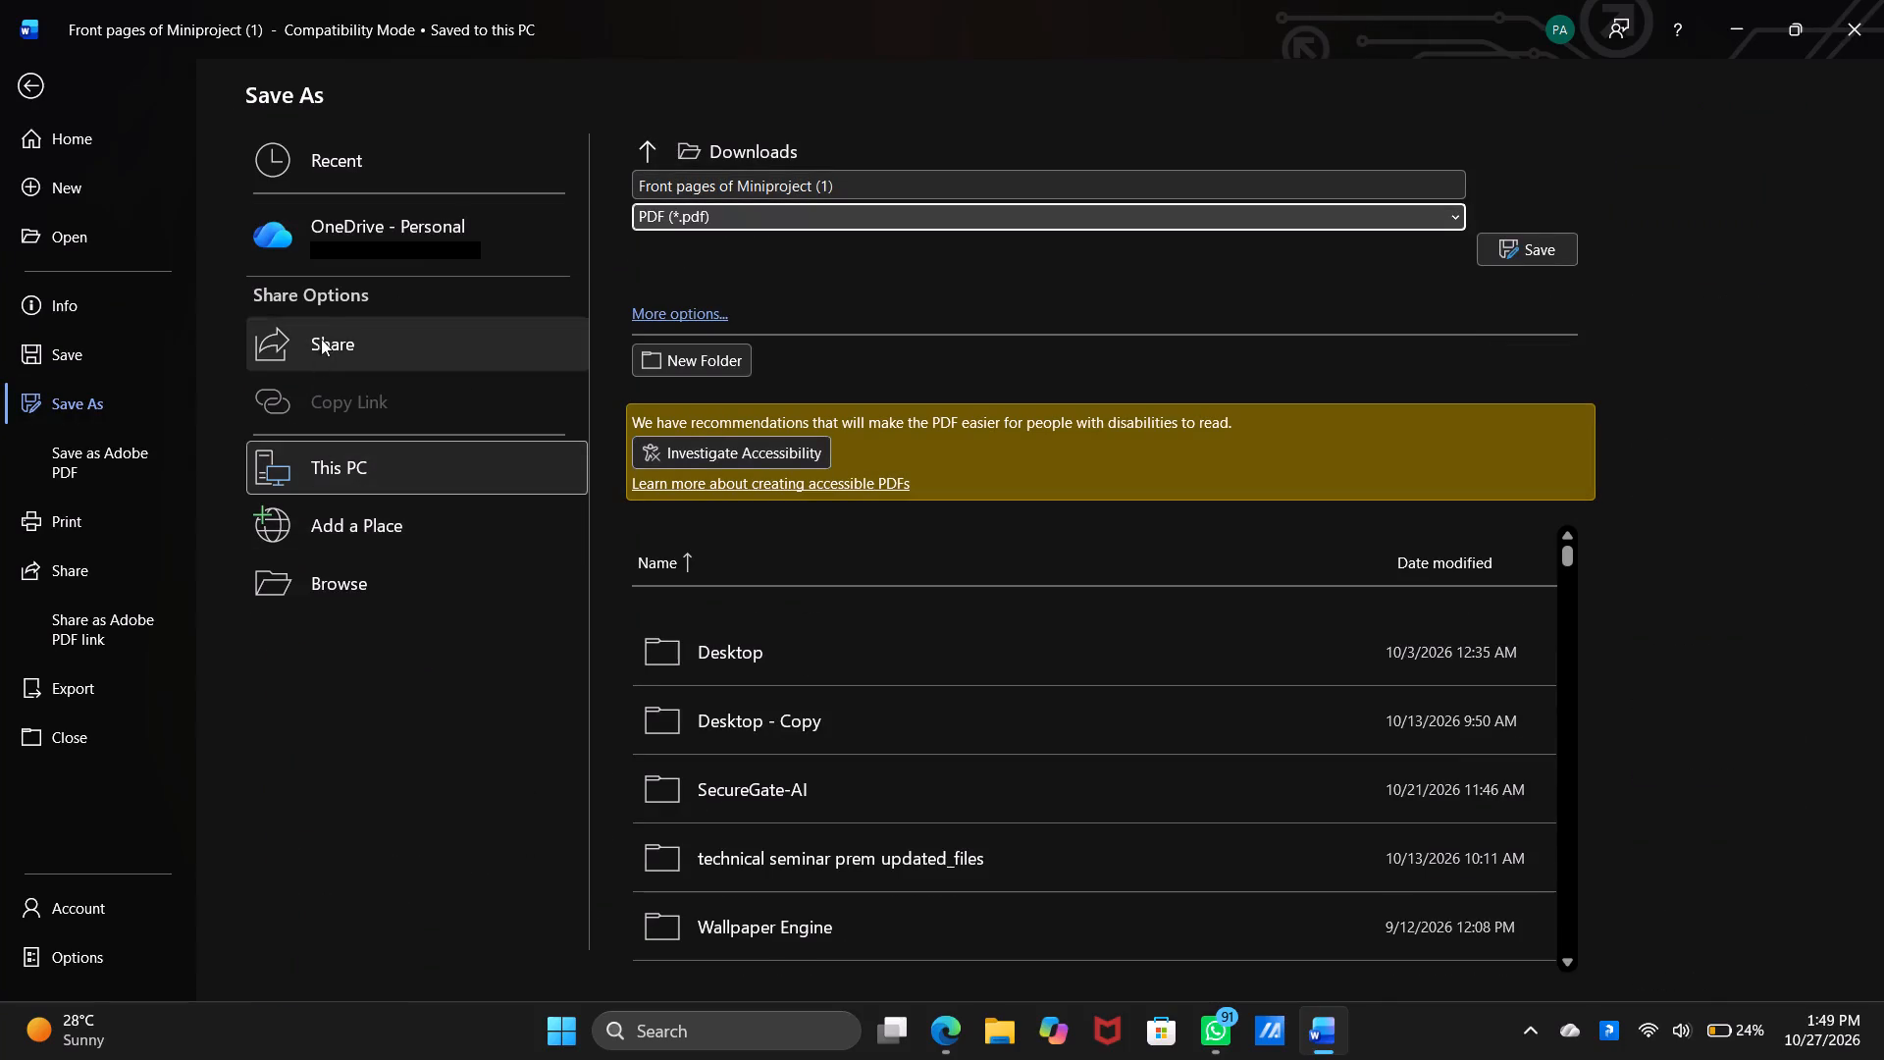
{"action": "left_click", "coordinate": [408, 219]}
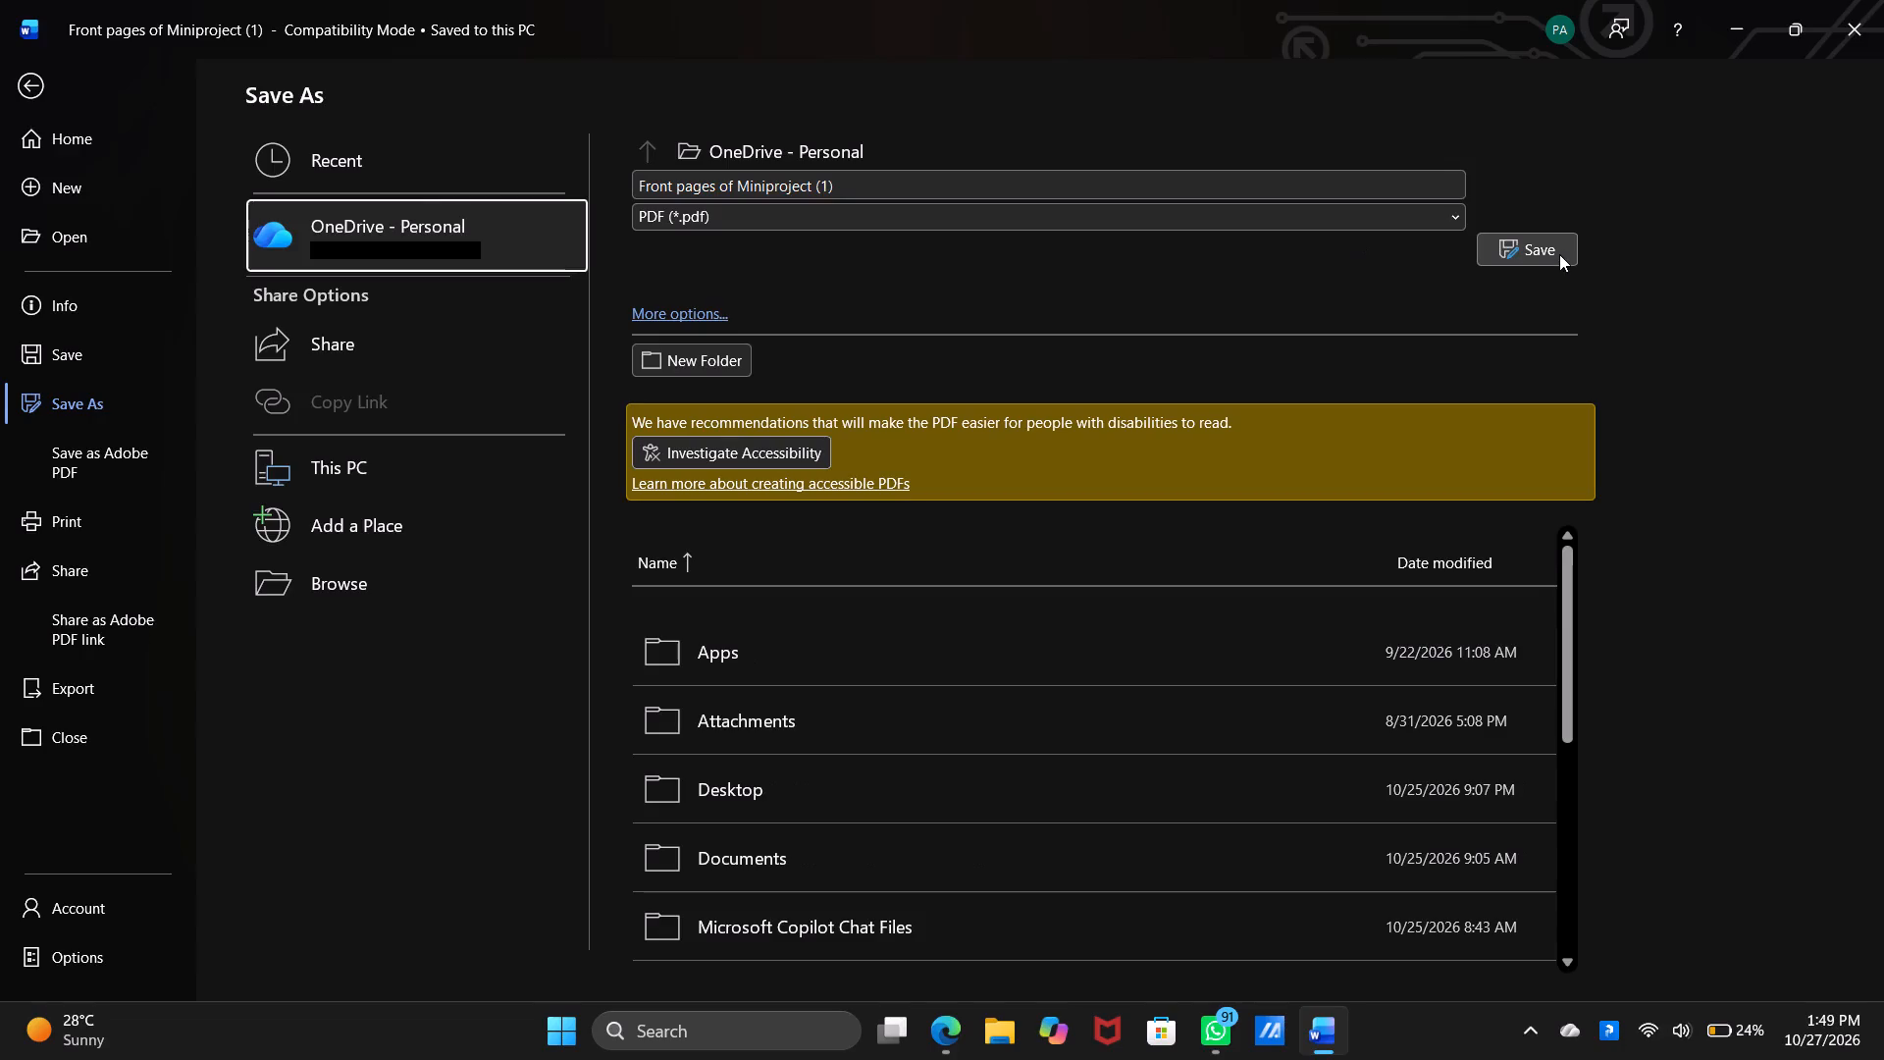
{"action": "left_click", "coordinate": [1557, 253]}
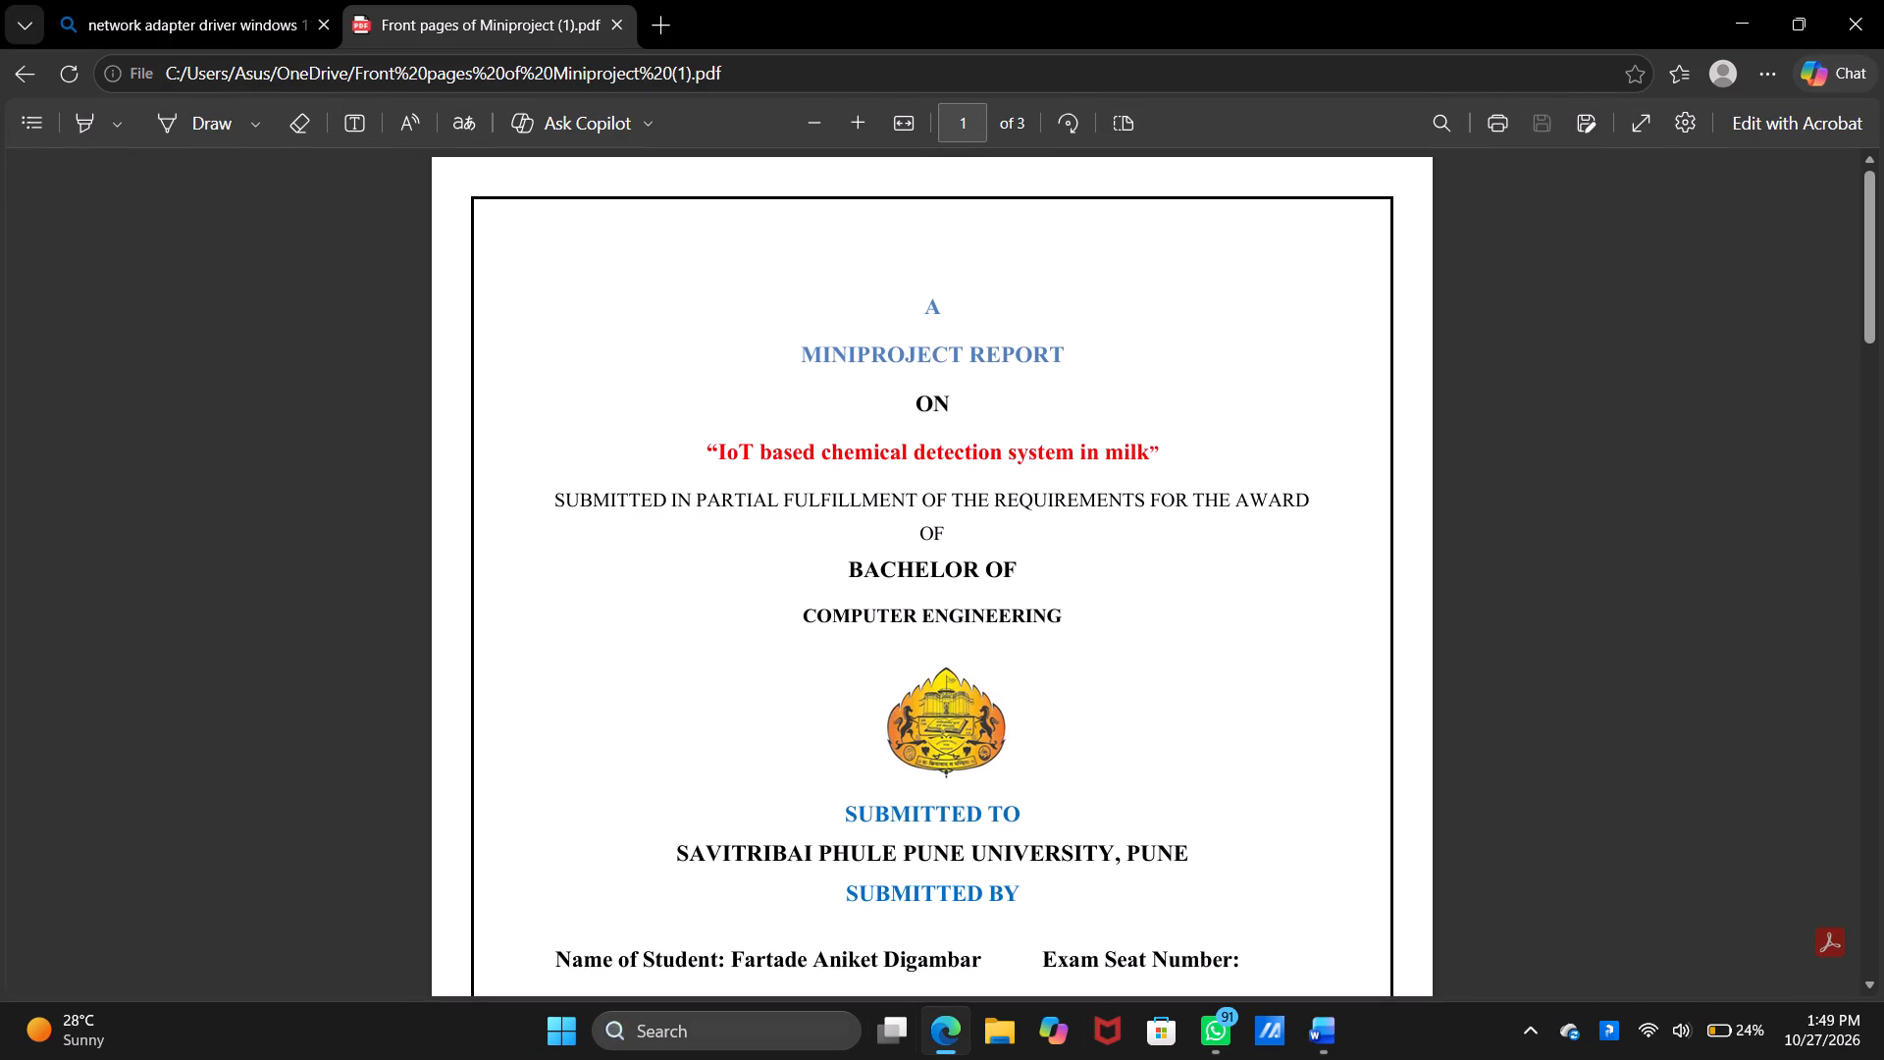
Open the "Front pages of Miniproject (1)" PDF from the personal OneDrive folder in File Explorer, review its pages and close the viewers.
{"action": "left_click", "coordinate": [987, 1046]}
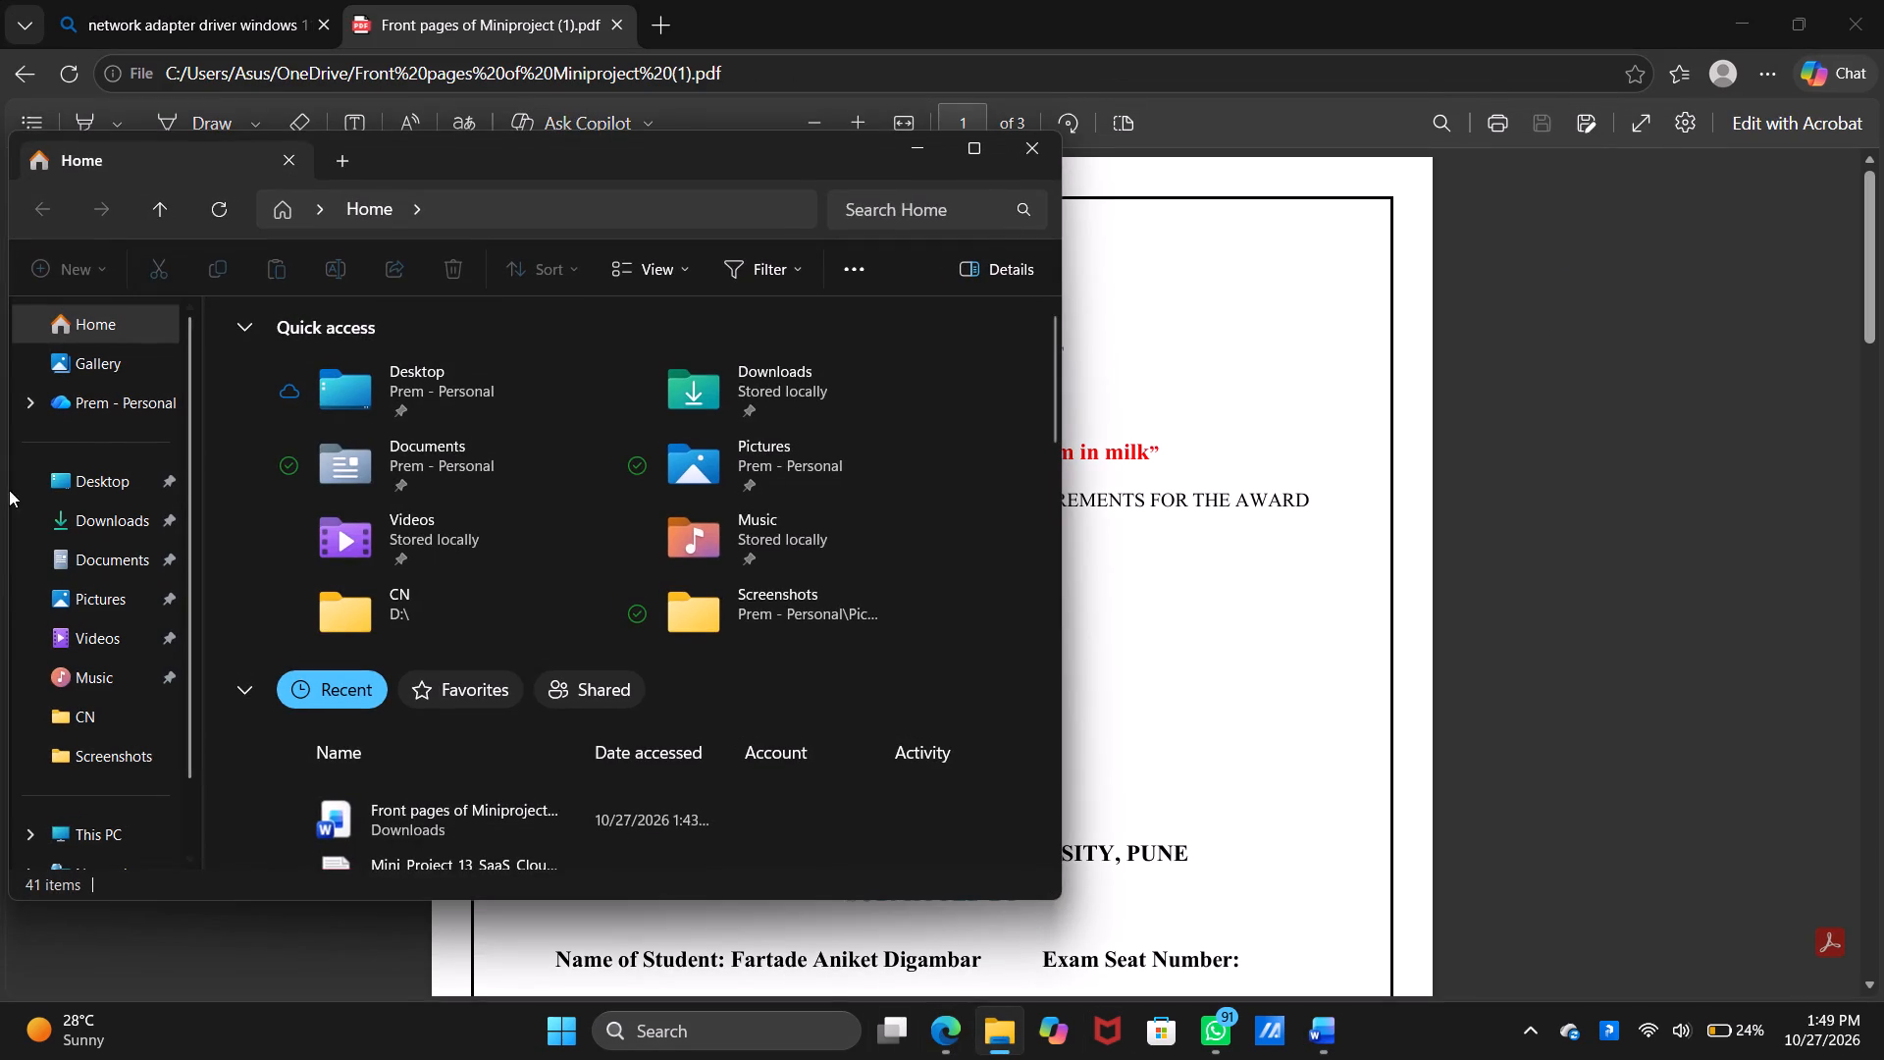
{"action": "left_click", "coordinate": [66, 408]}
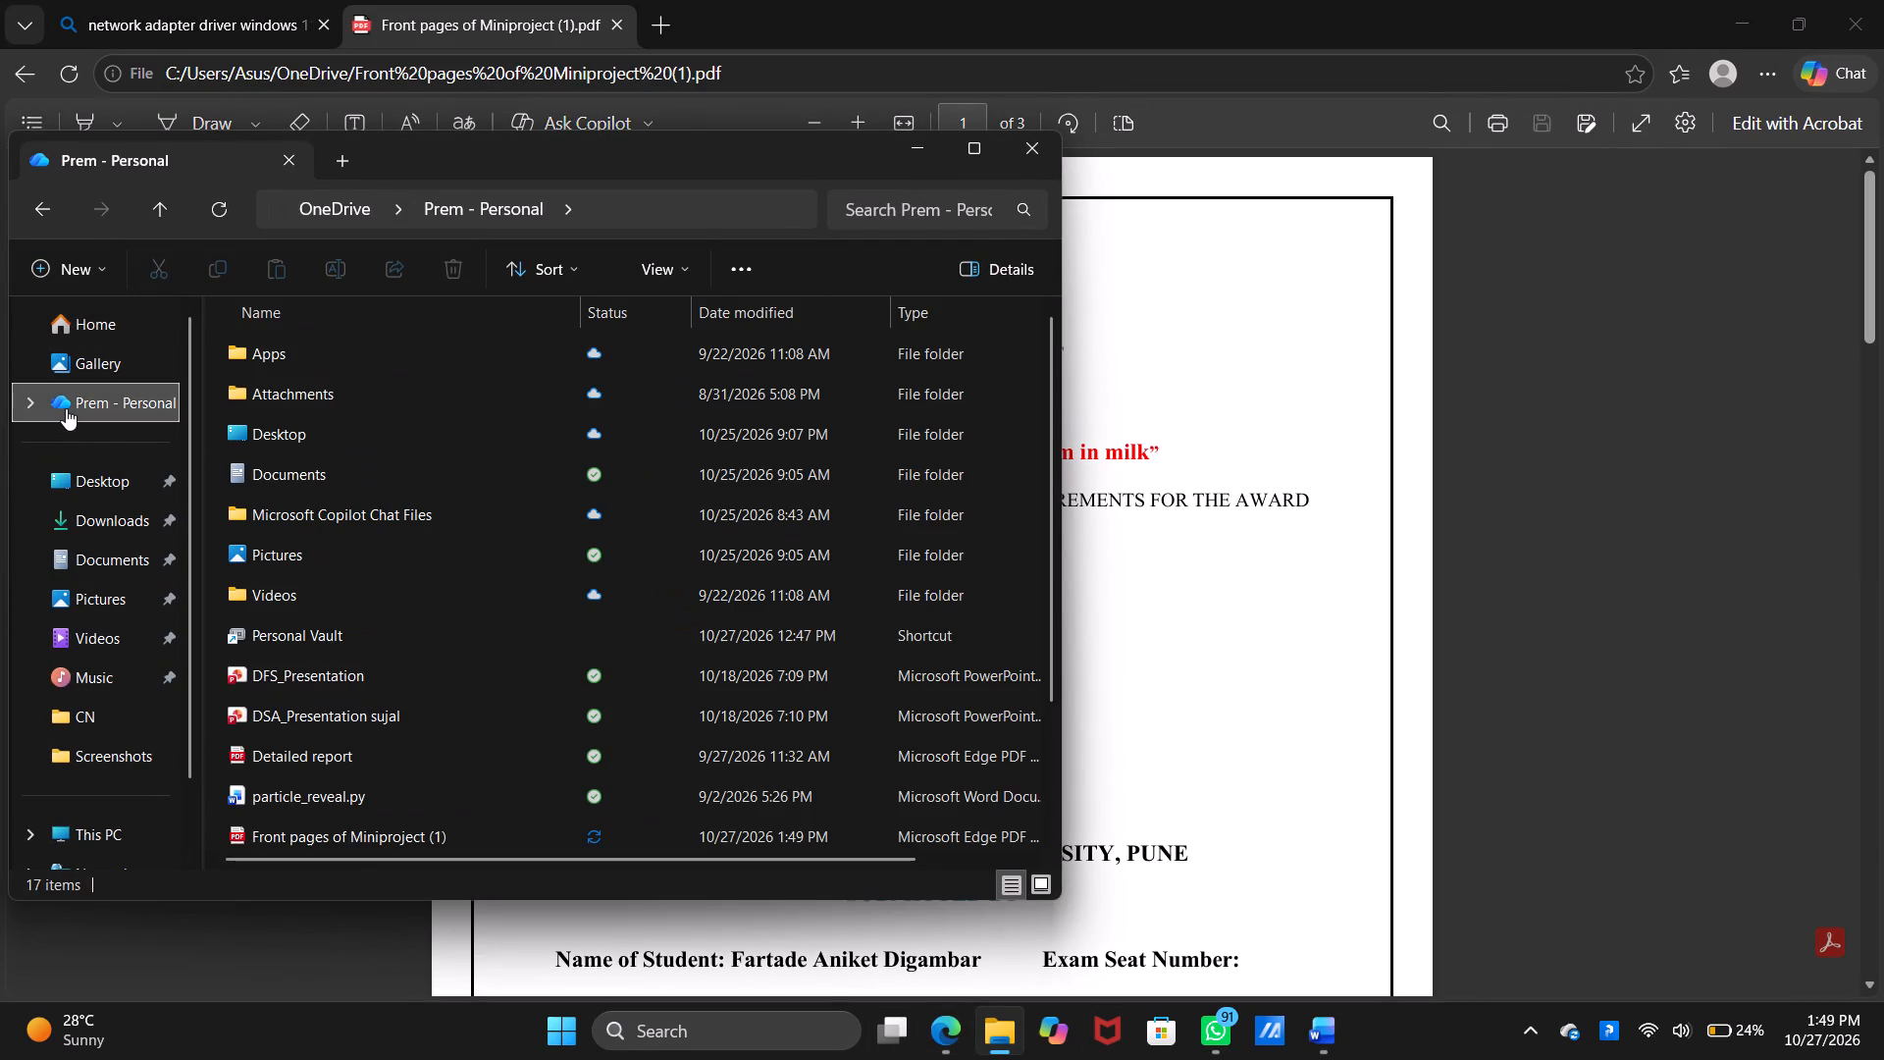
{"action": "scroll", "coordinate": [429, 717], "scroll_direction": "down", "scroll_amount": 1}
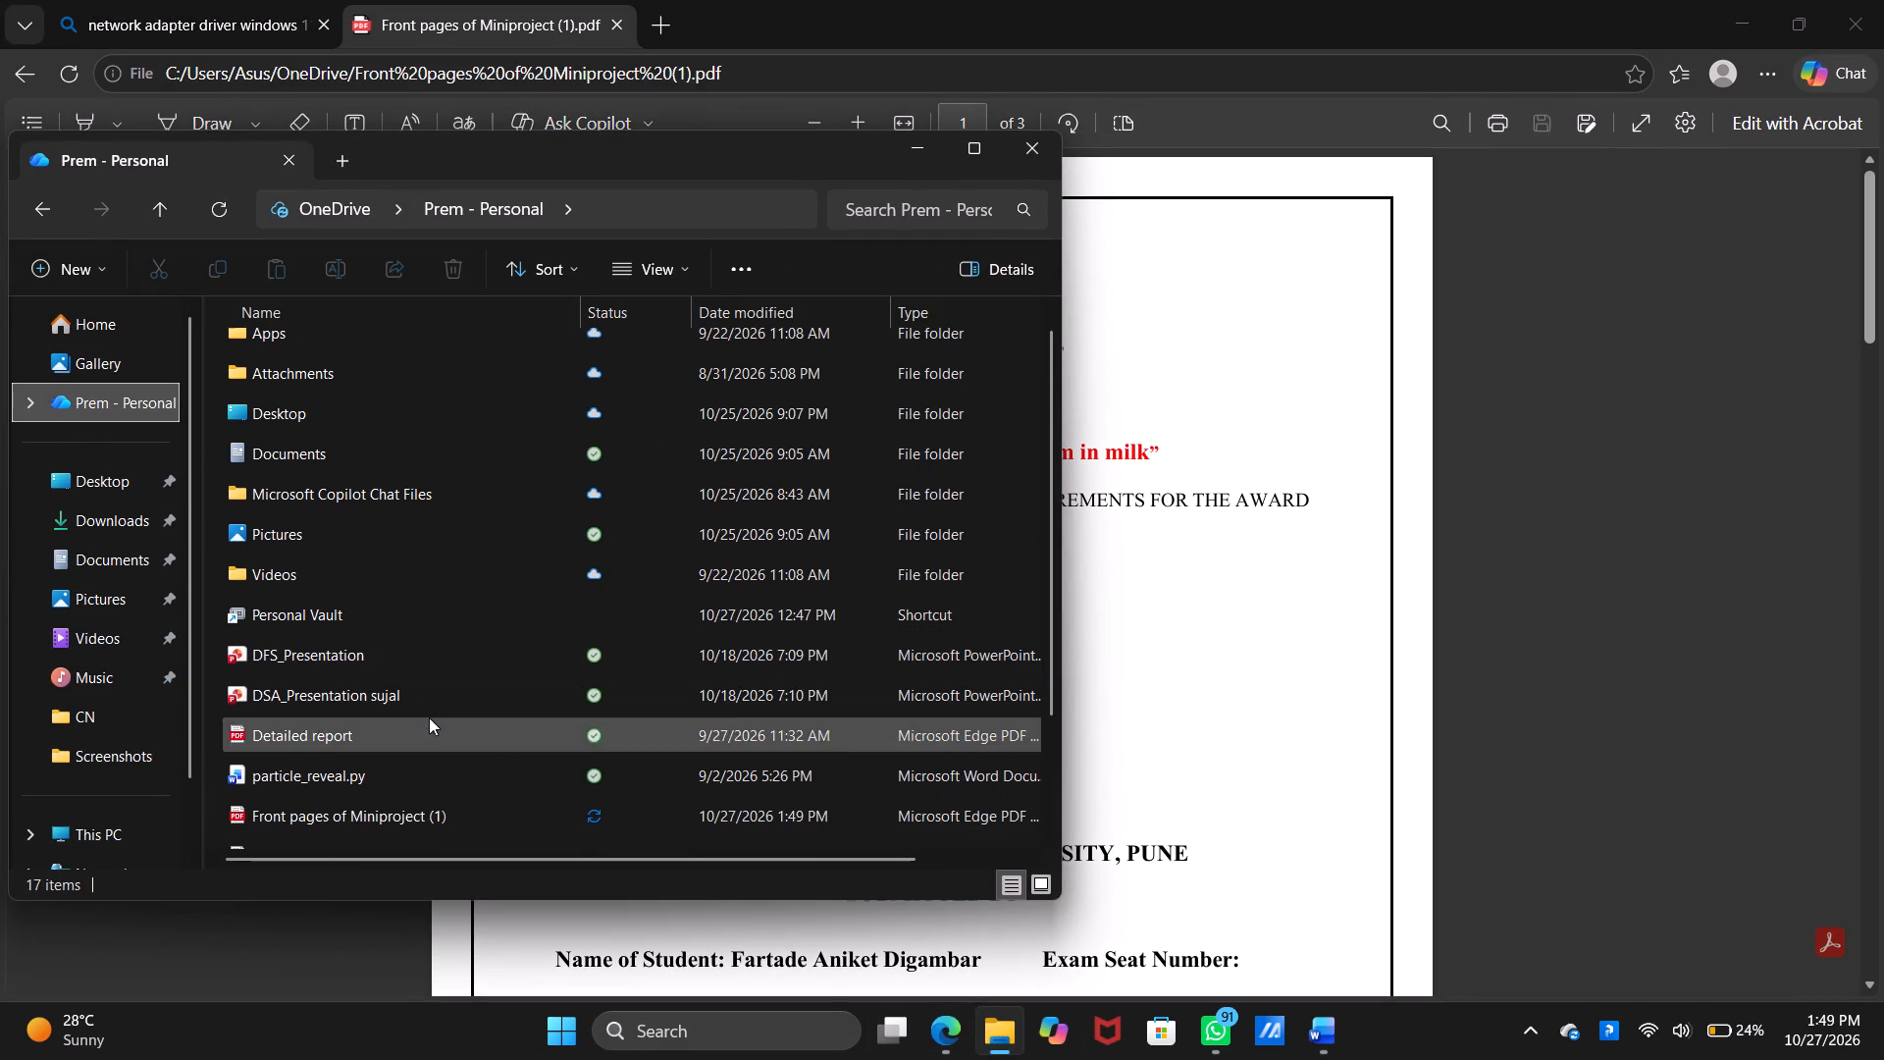
{"action": "double_click", "coordinate": [427, 810]}
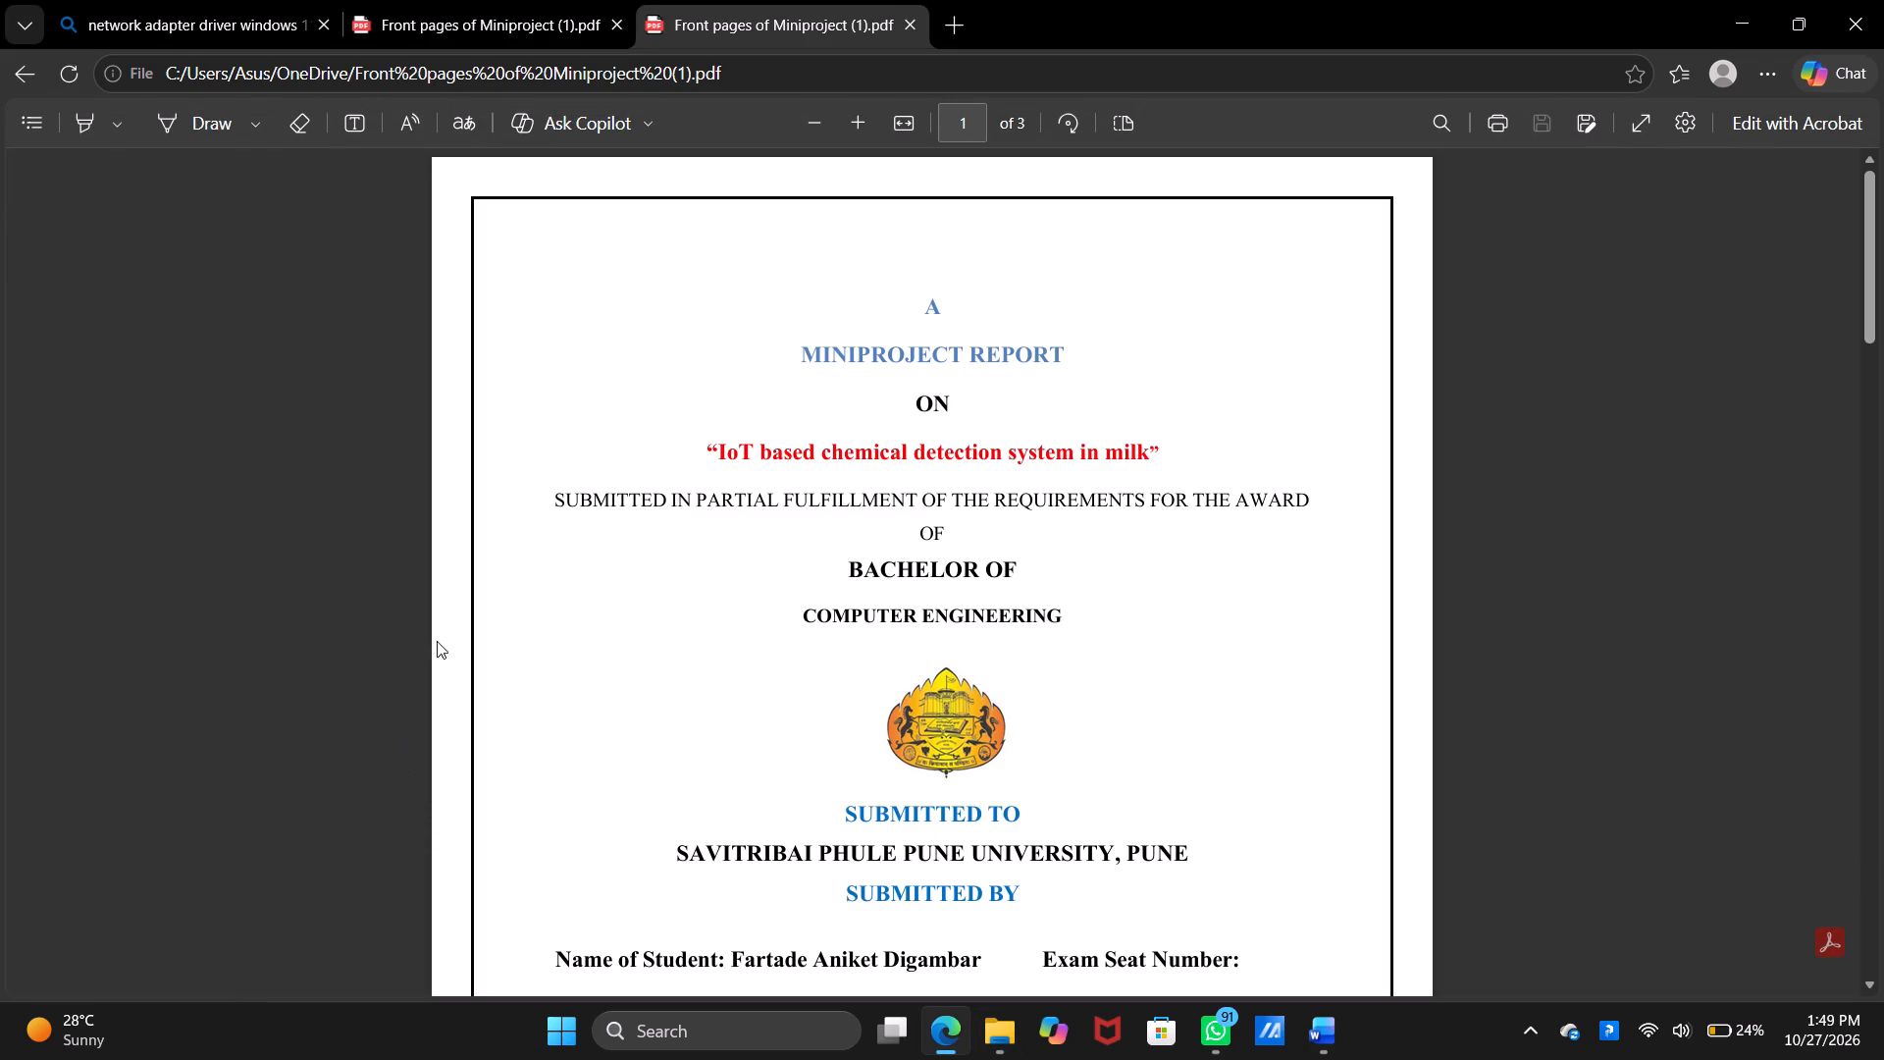
{"action": "scroll", "coordinate": [790, 687], "scroll_direction": "down", "scroll_amount": 6}
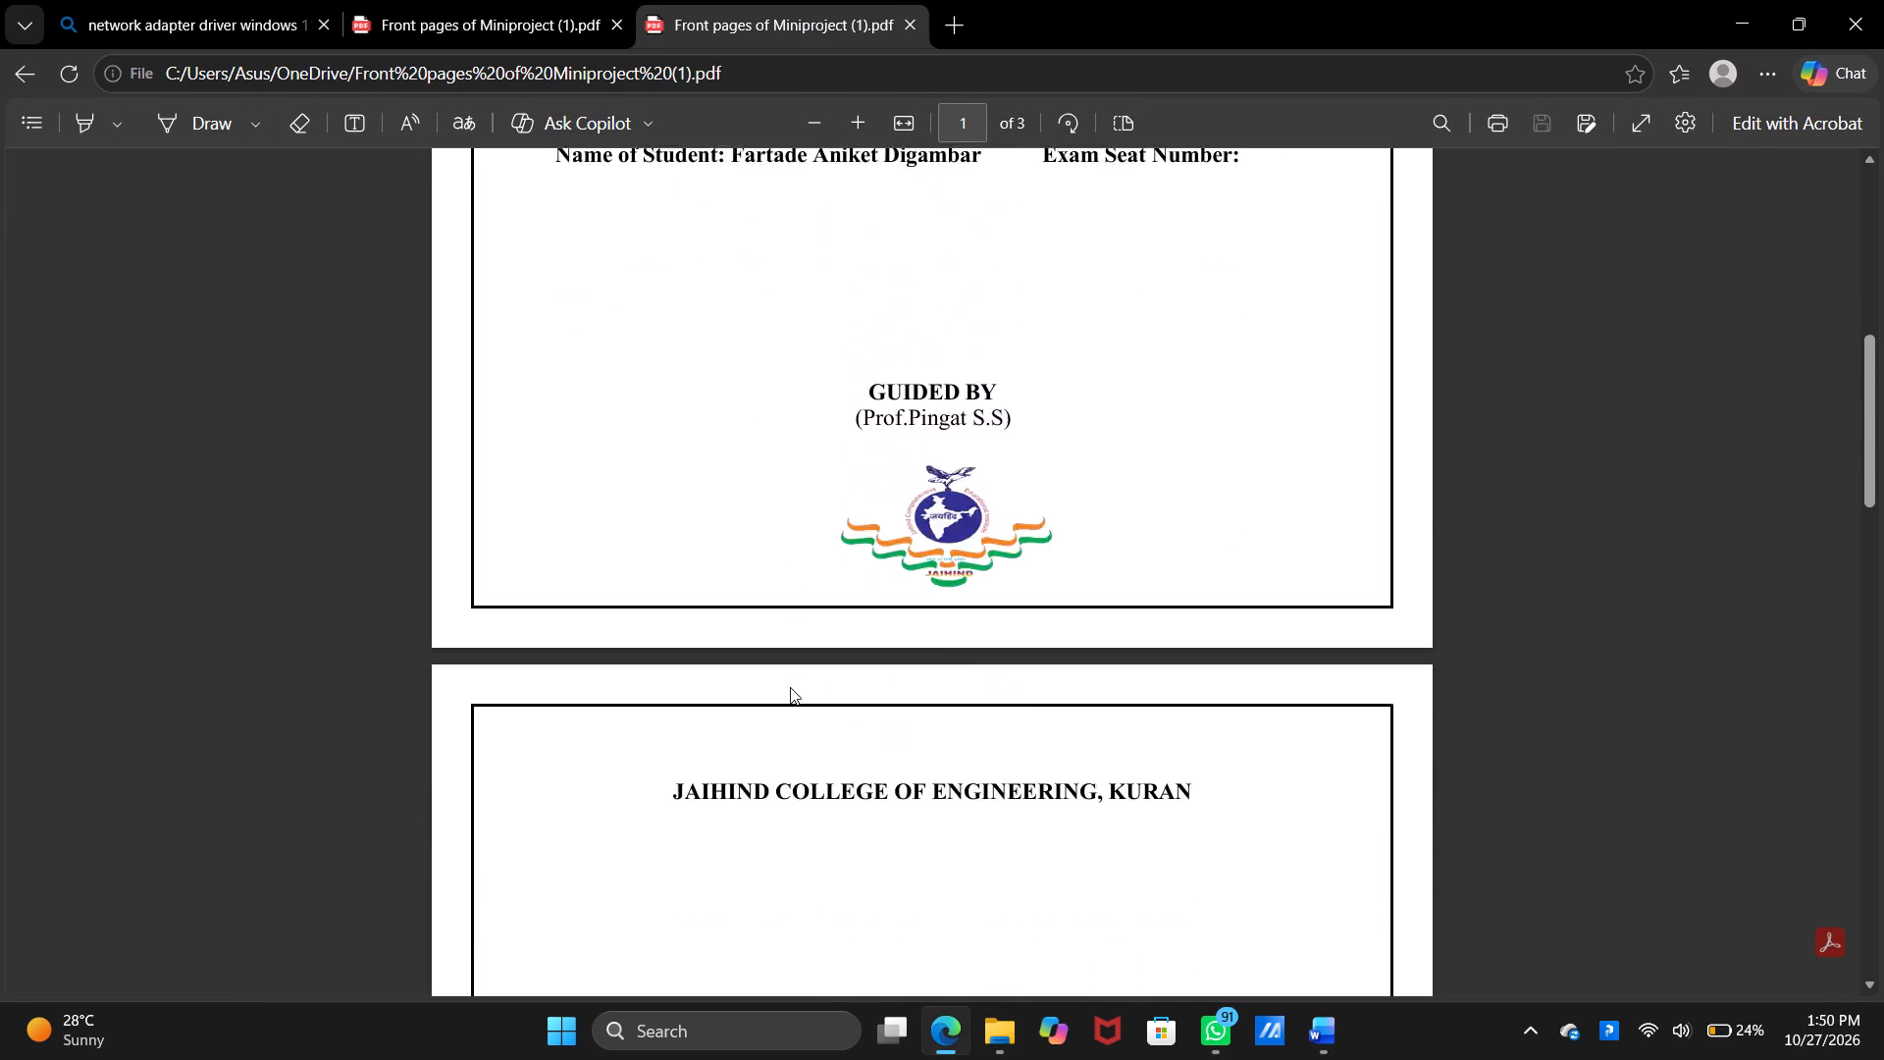
{"action": "scroll", "coordinate": [790, 687], "scroll_direction": "down", "scroll_amount": 2}
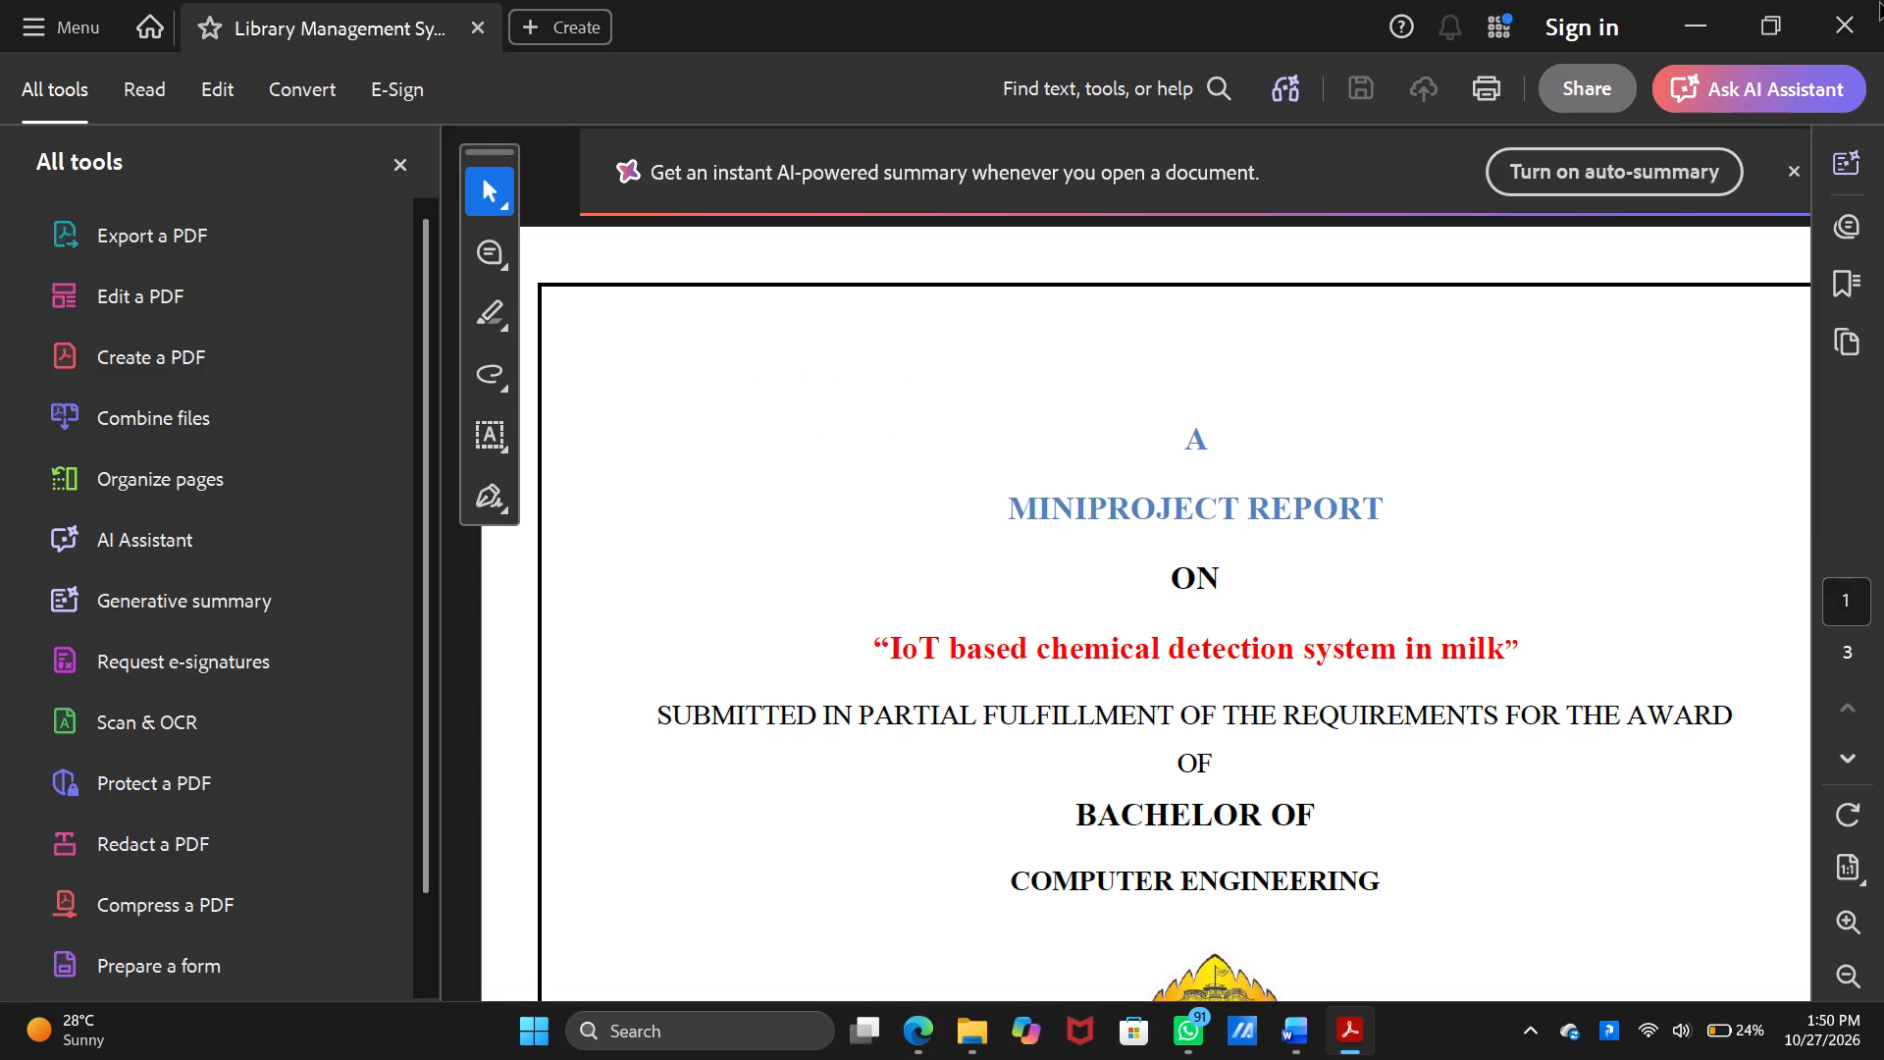
{"action": "left_click", "coordinate": [1880, 4]}
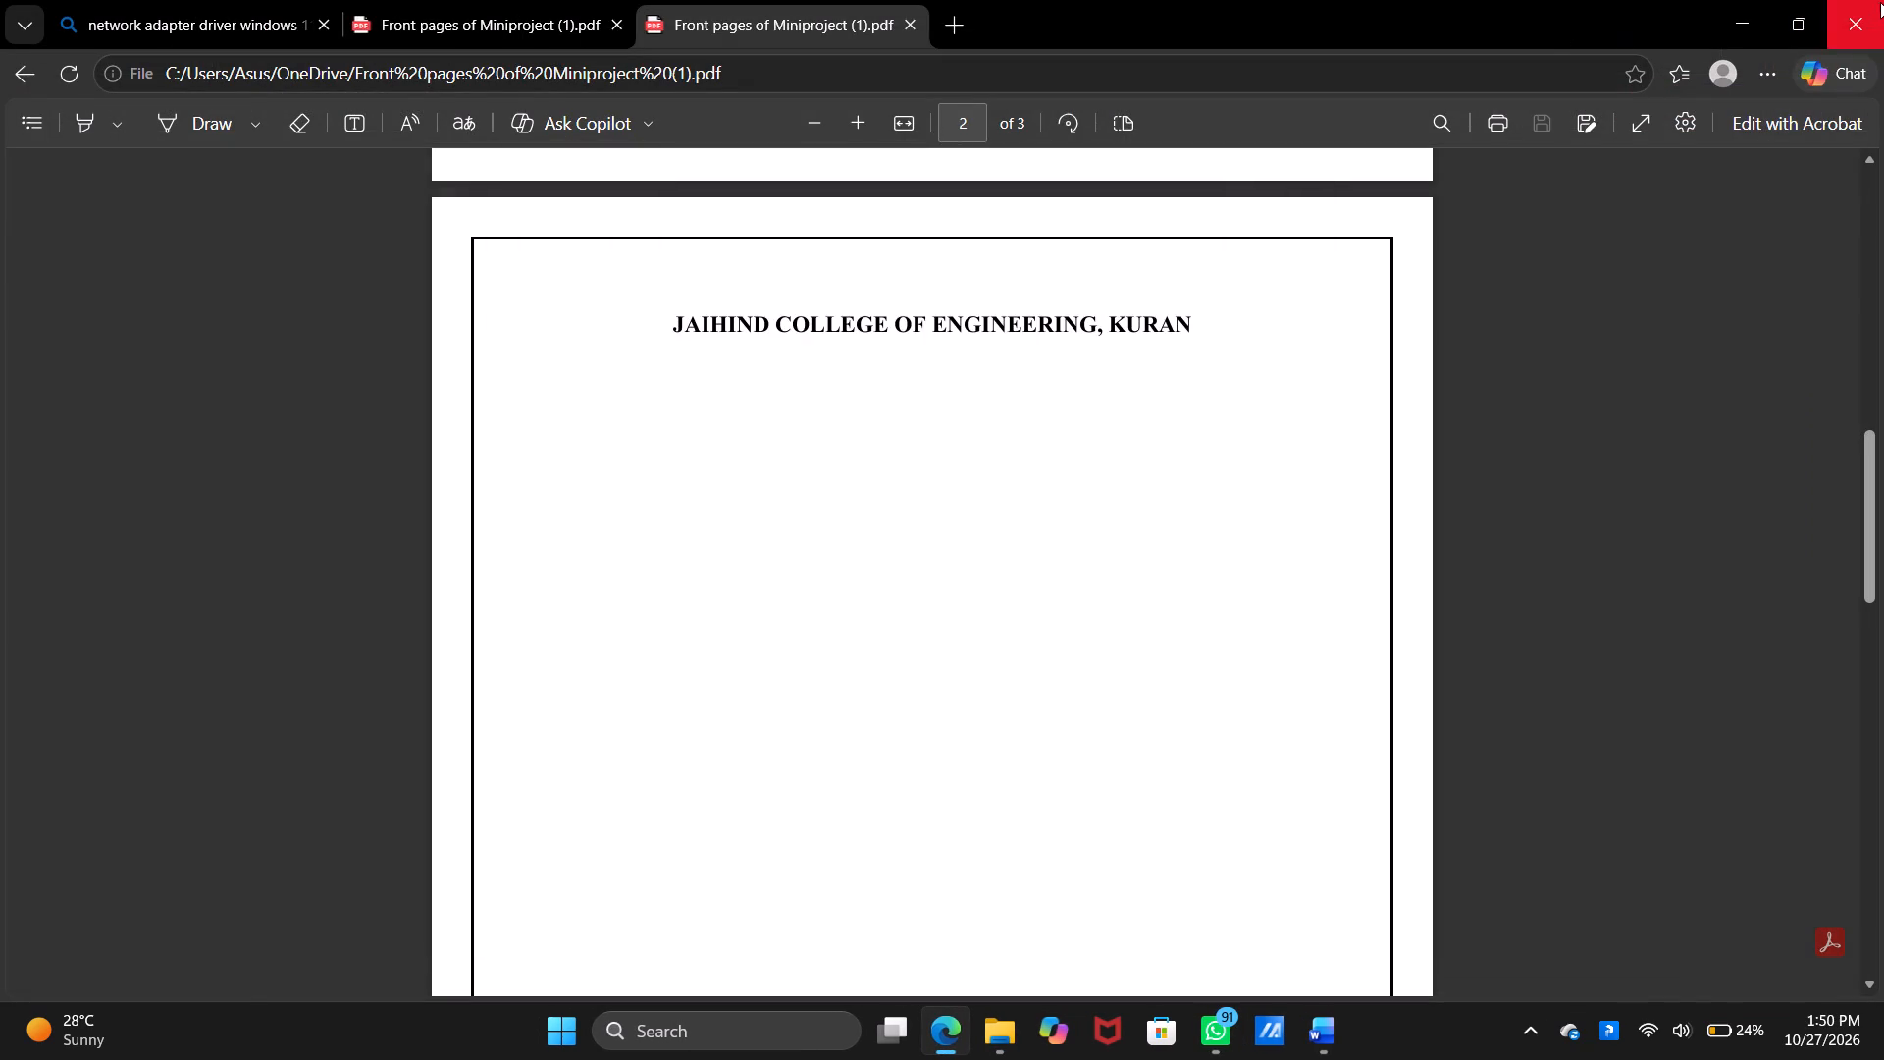
{"action": "left_click", "coordinate": [1871, 10]}
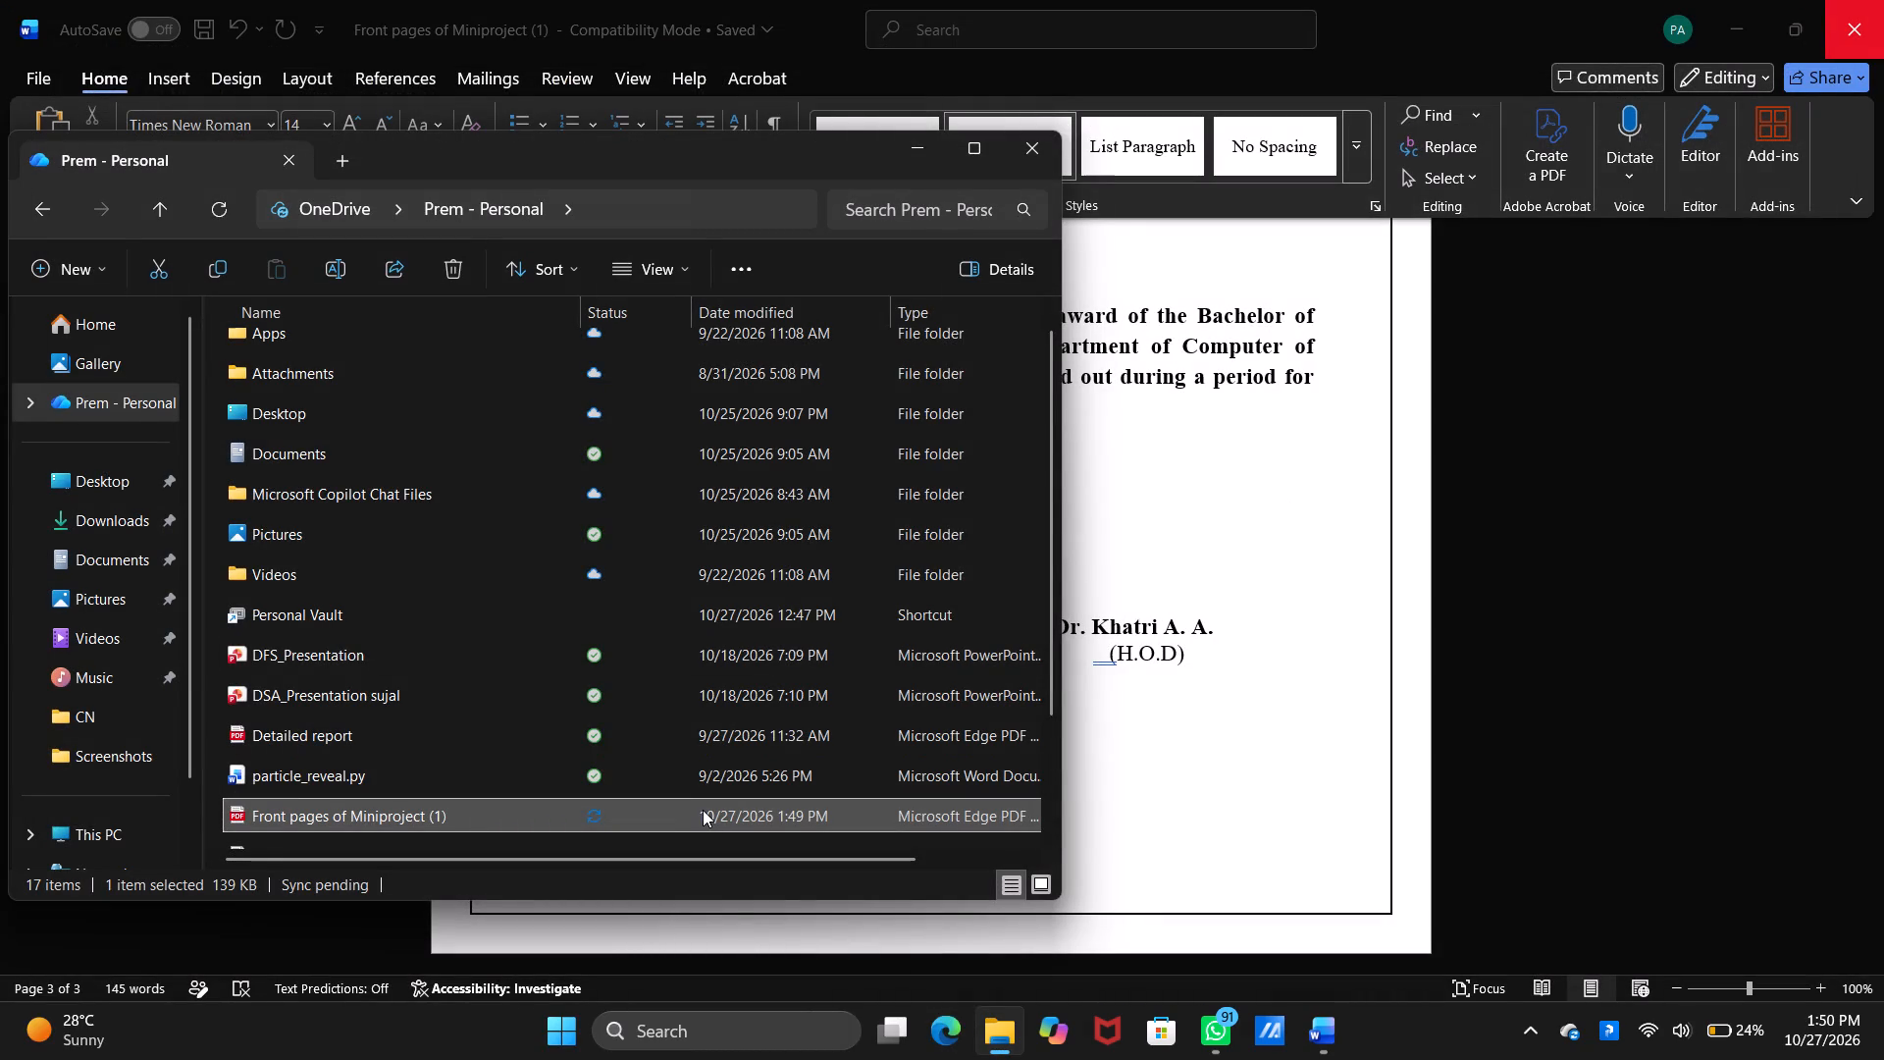
Copy the "Front pages of Miniproject (1)" PDF file from the personal OneDrive folder in File Explorer.
{"action": "right_click", "coordinate": [703, 810]}
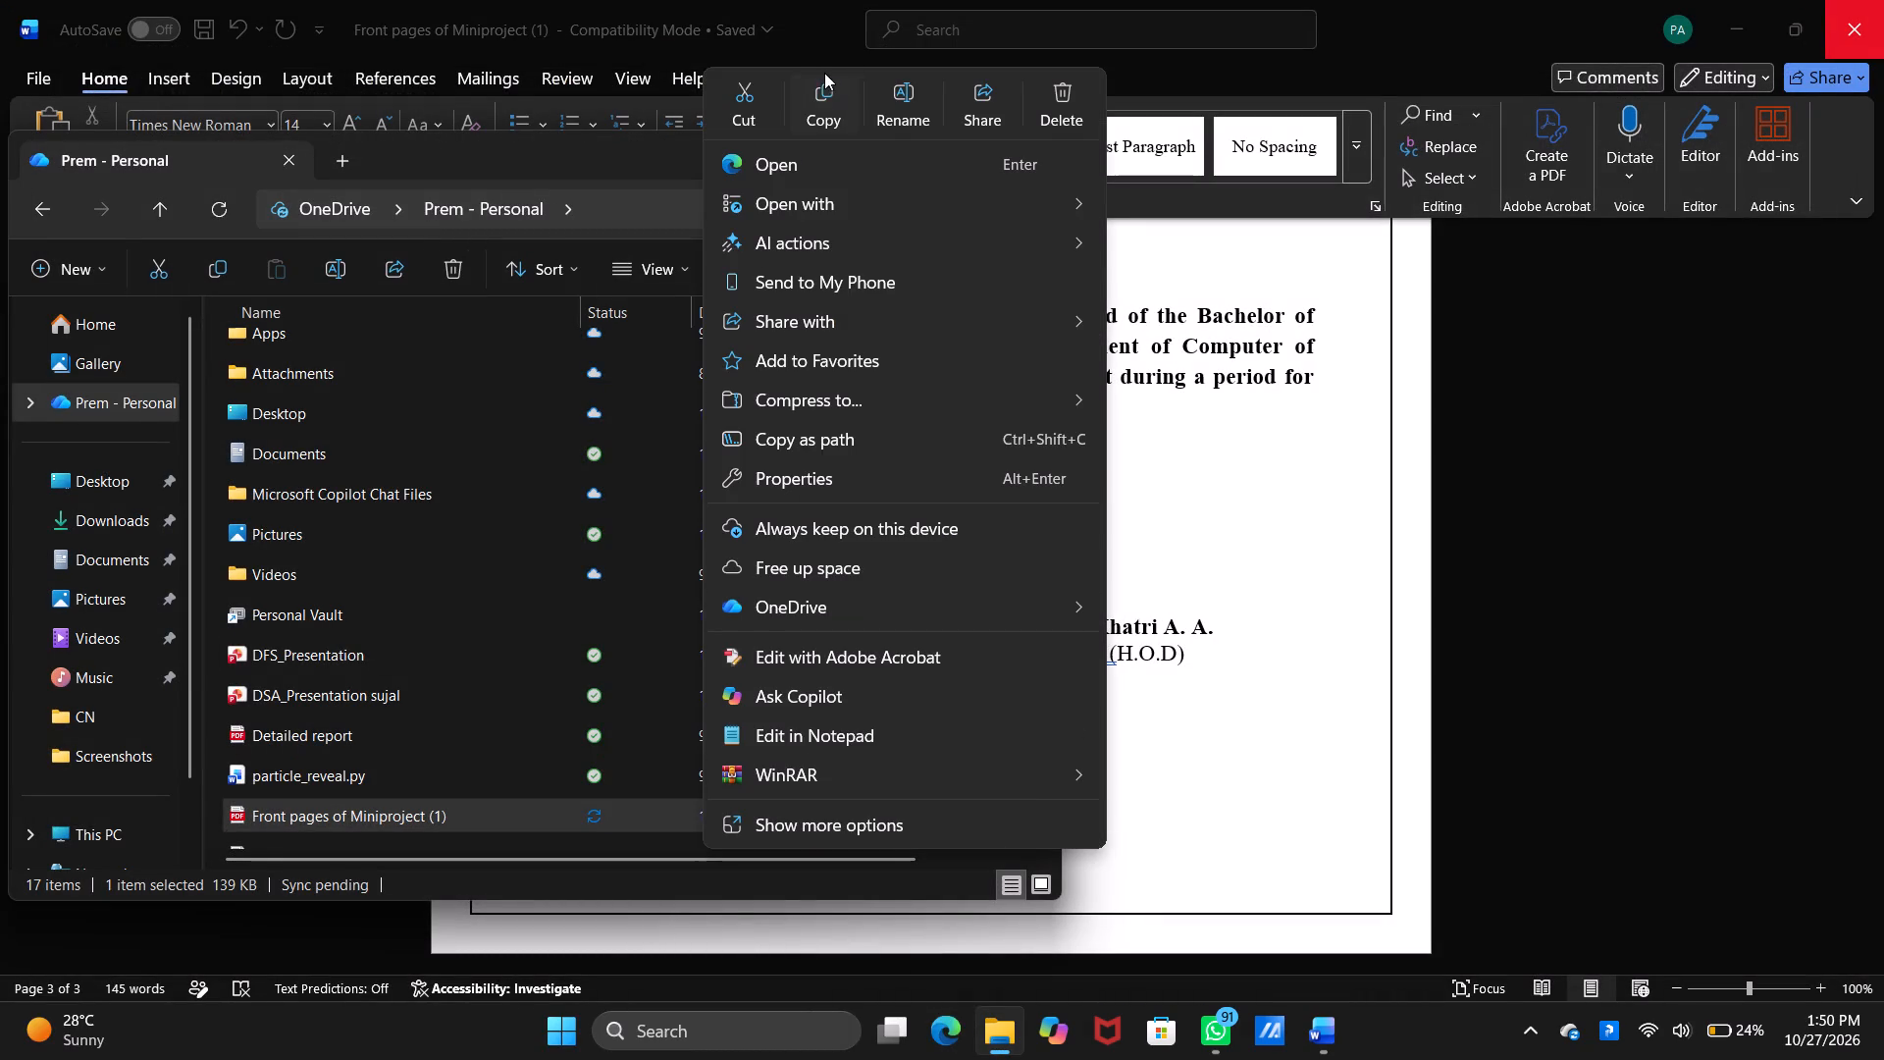
{"action": "left_click", "coordinate": [818, 108]}
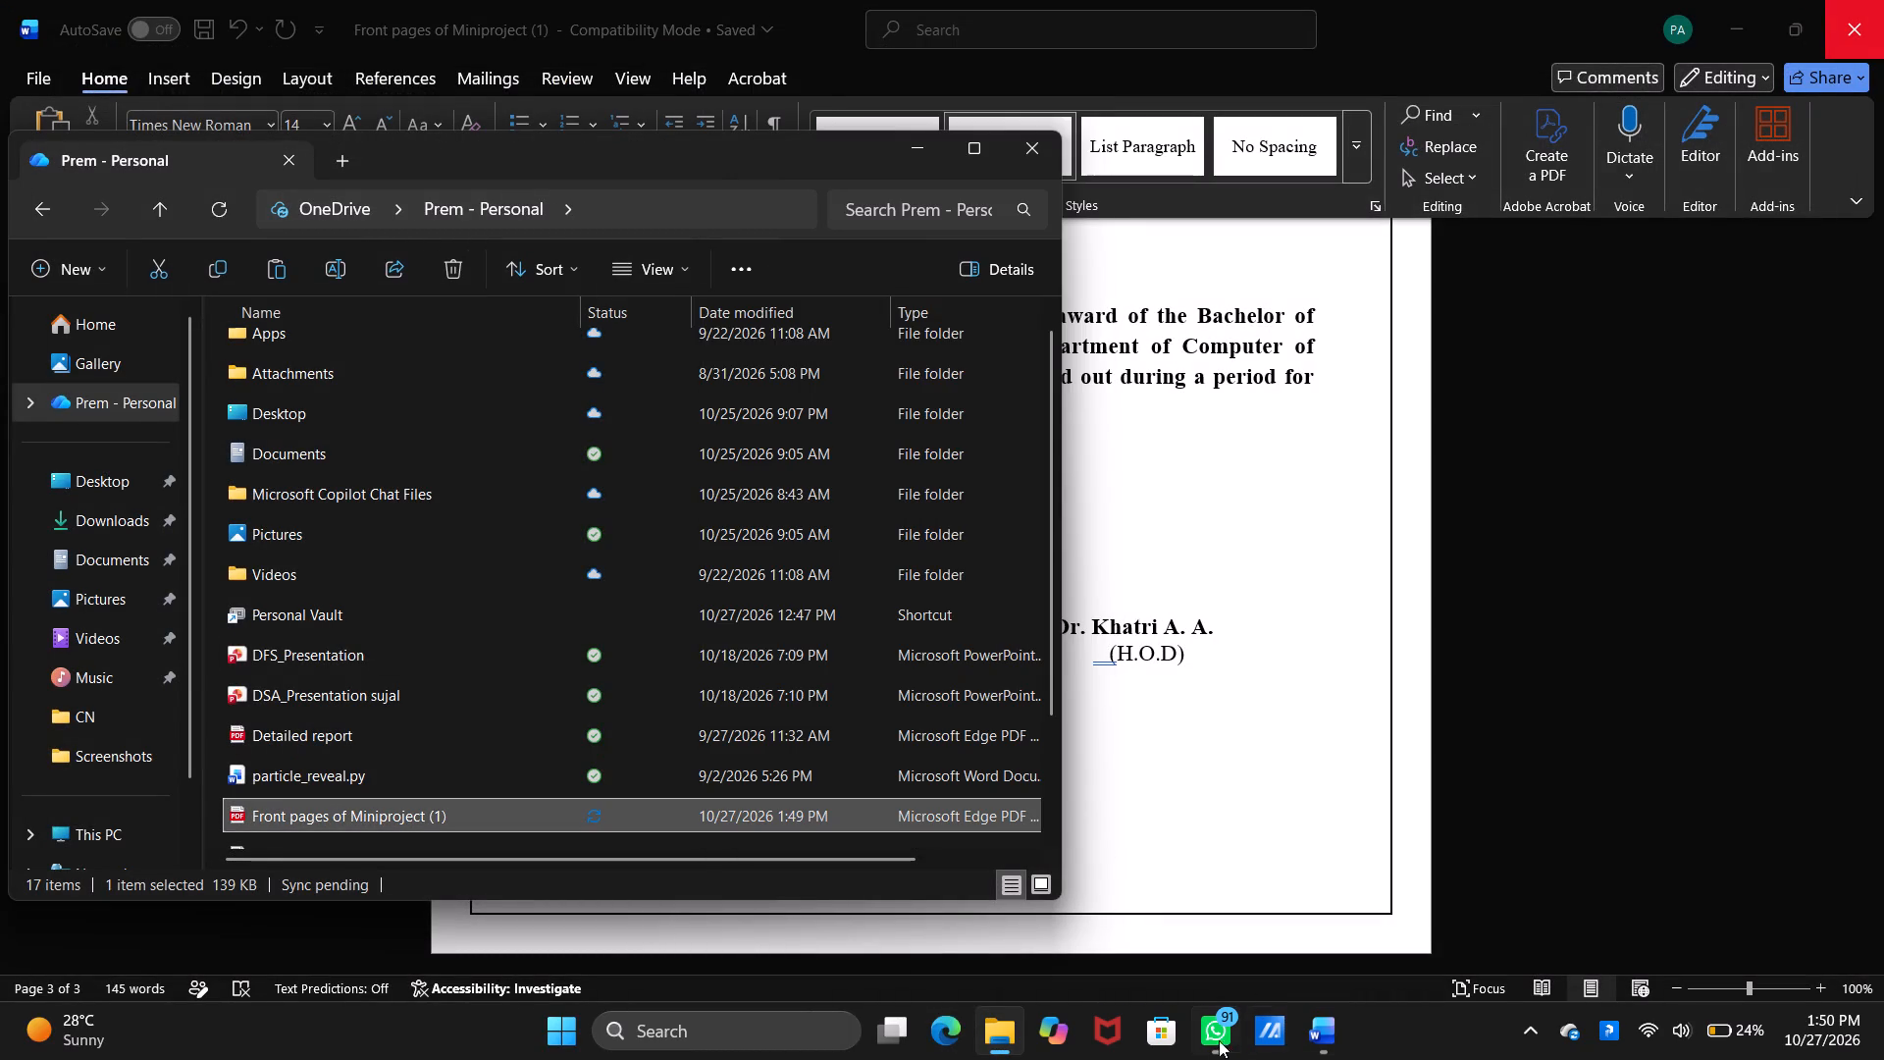
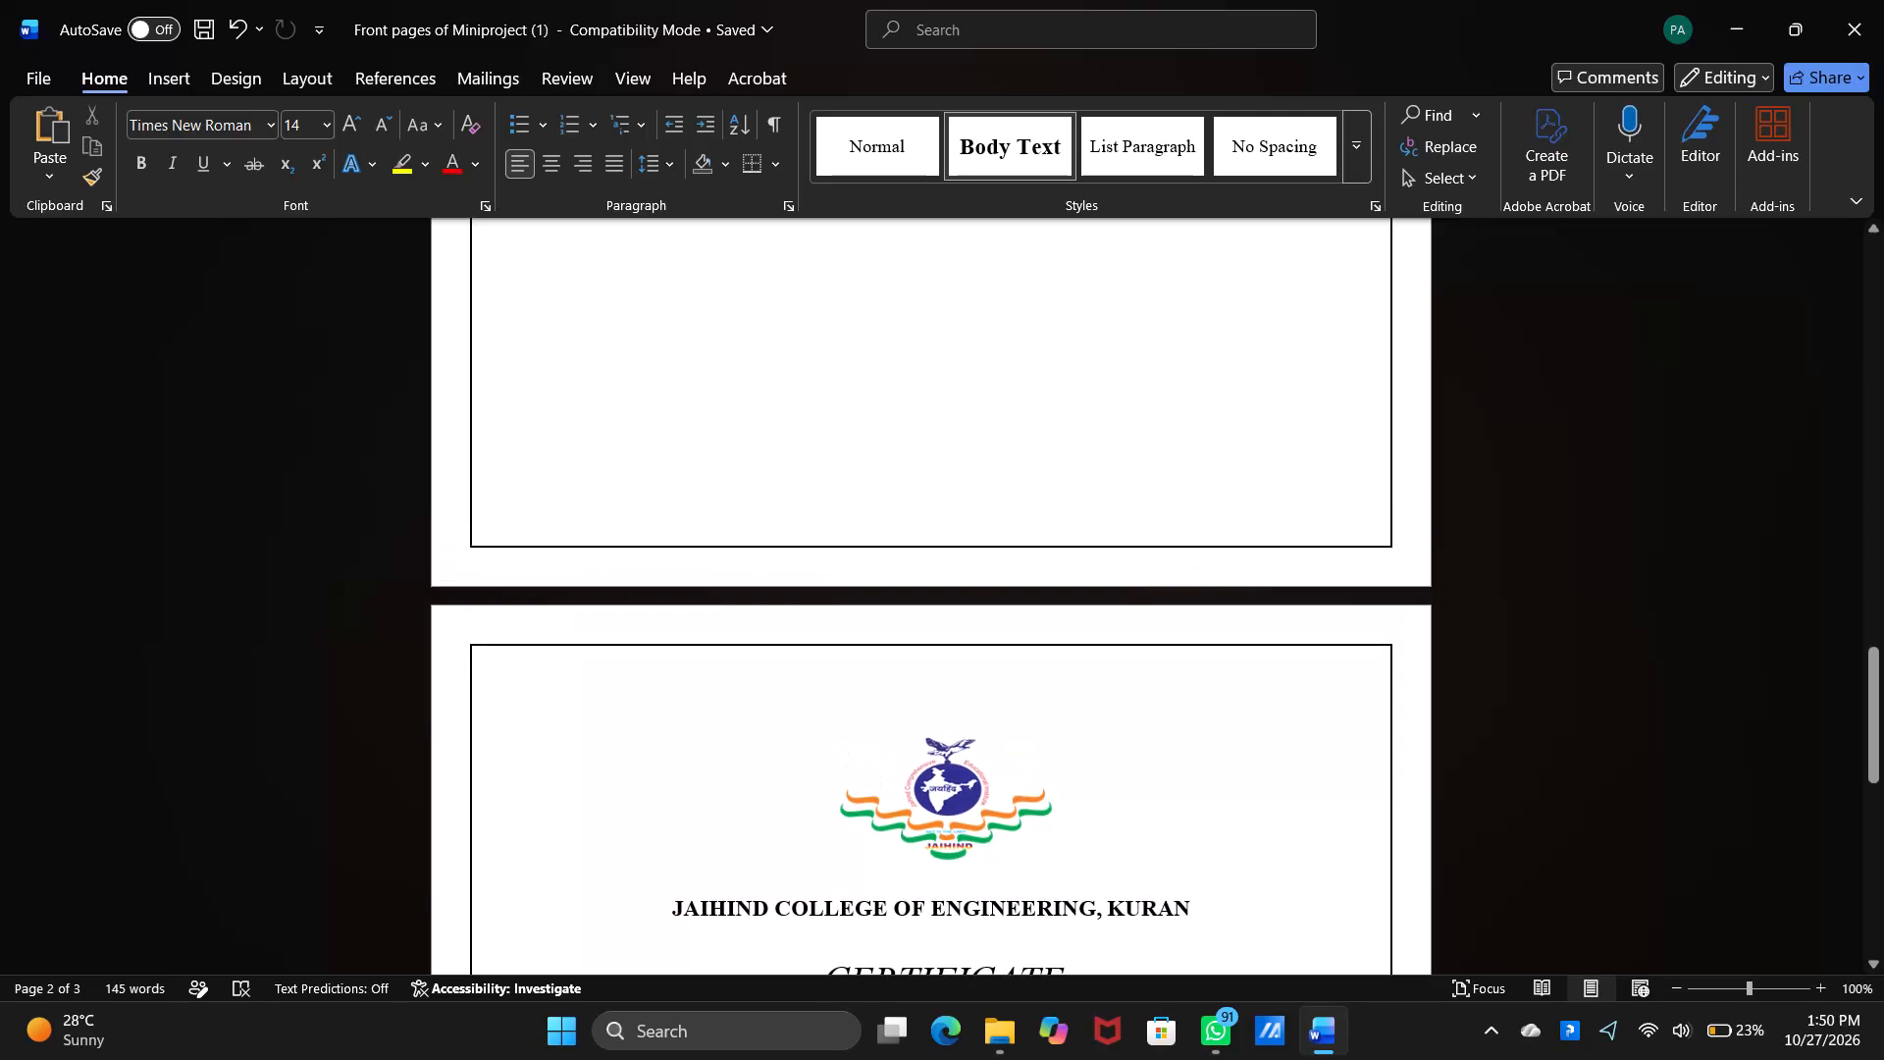
Replace the student's full name after "Name of Student:" on the title page with the second student's full name.
{"action": "scroll", "coordinate": [1004, 745], "scroll_direction": "up", "scroll_amount": 4}
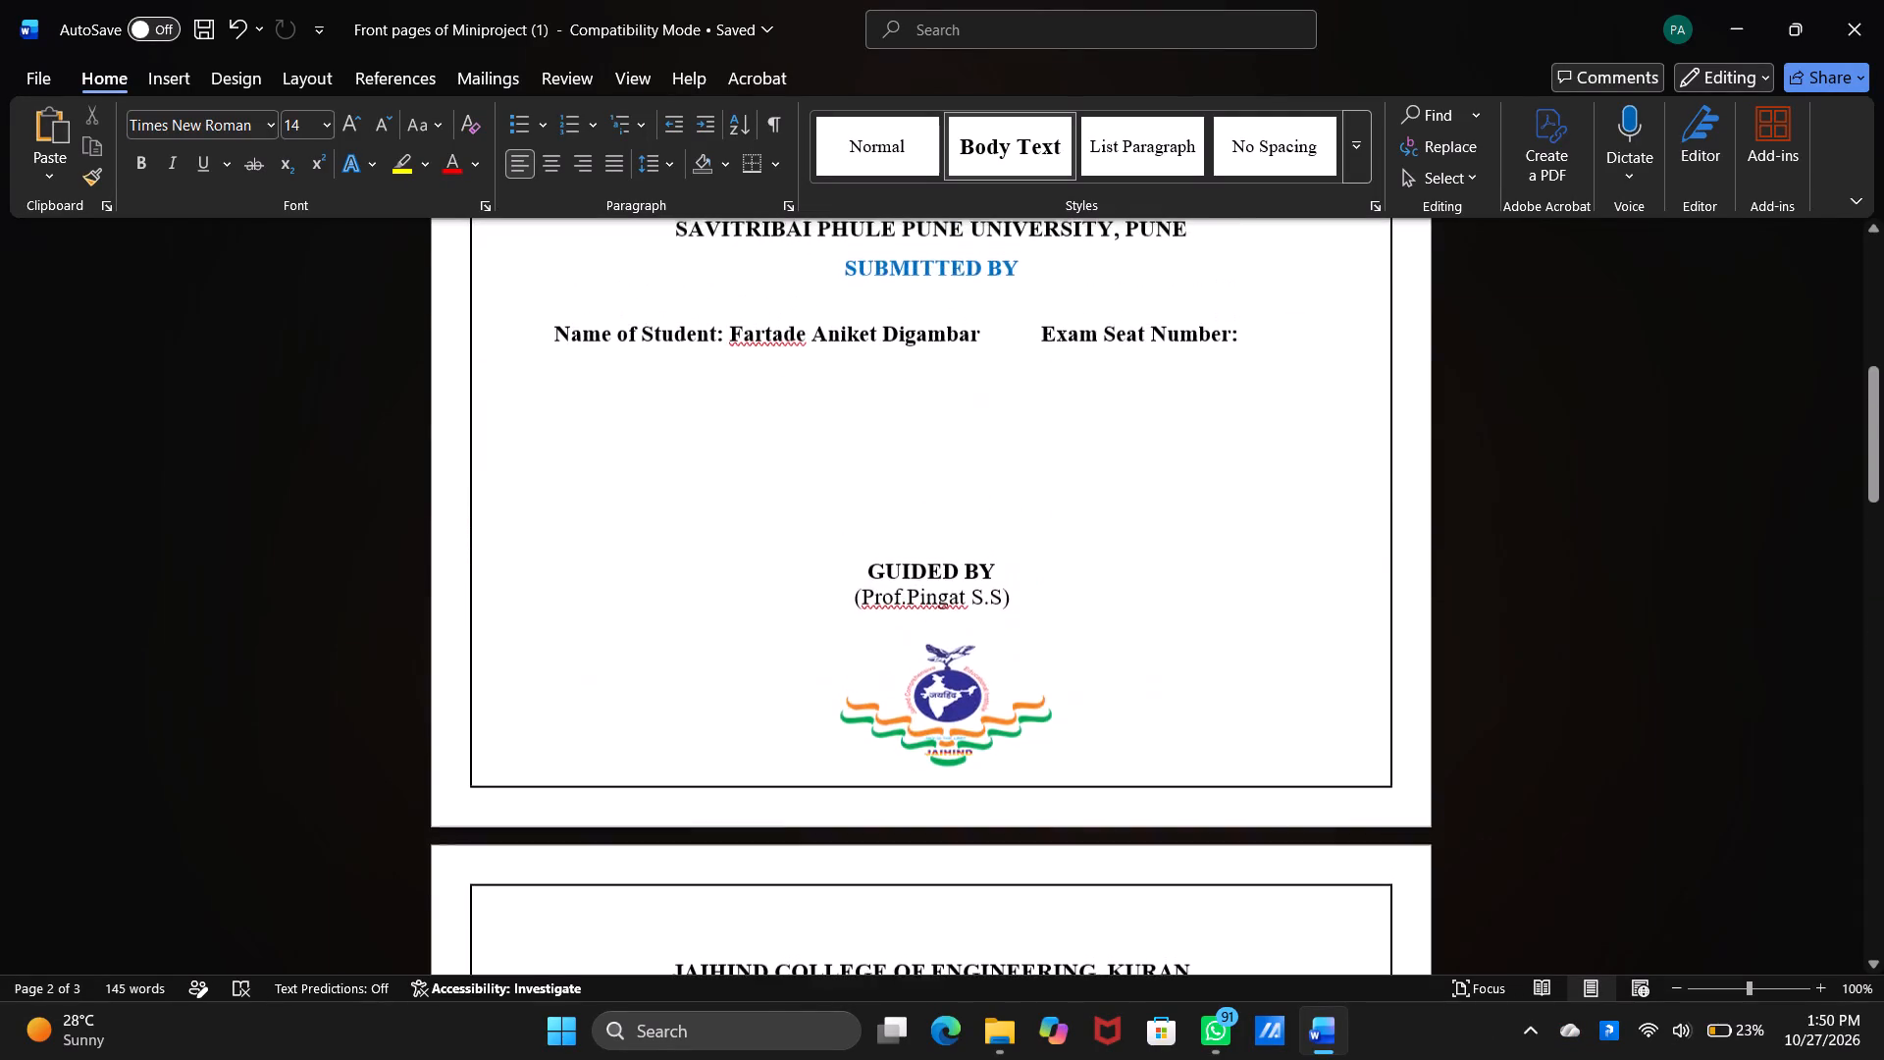
{"action": "scroll", "coordinate": [1004, 745], "scroll_direction": "up", "scroll_amount": 1}
{"action": "left_click", "coordinate": [988, 636]}
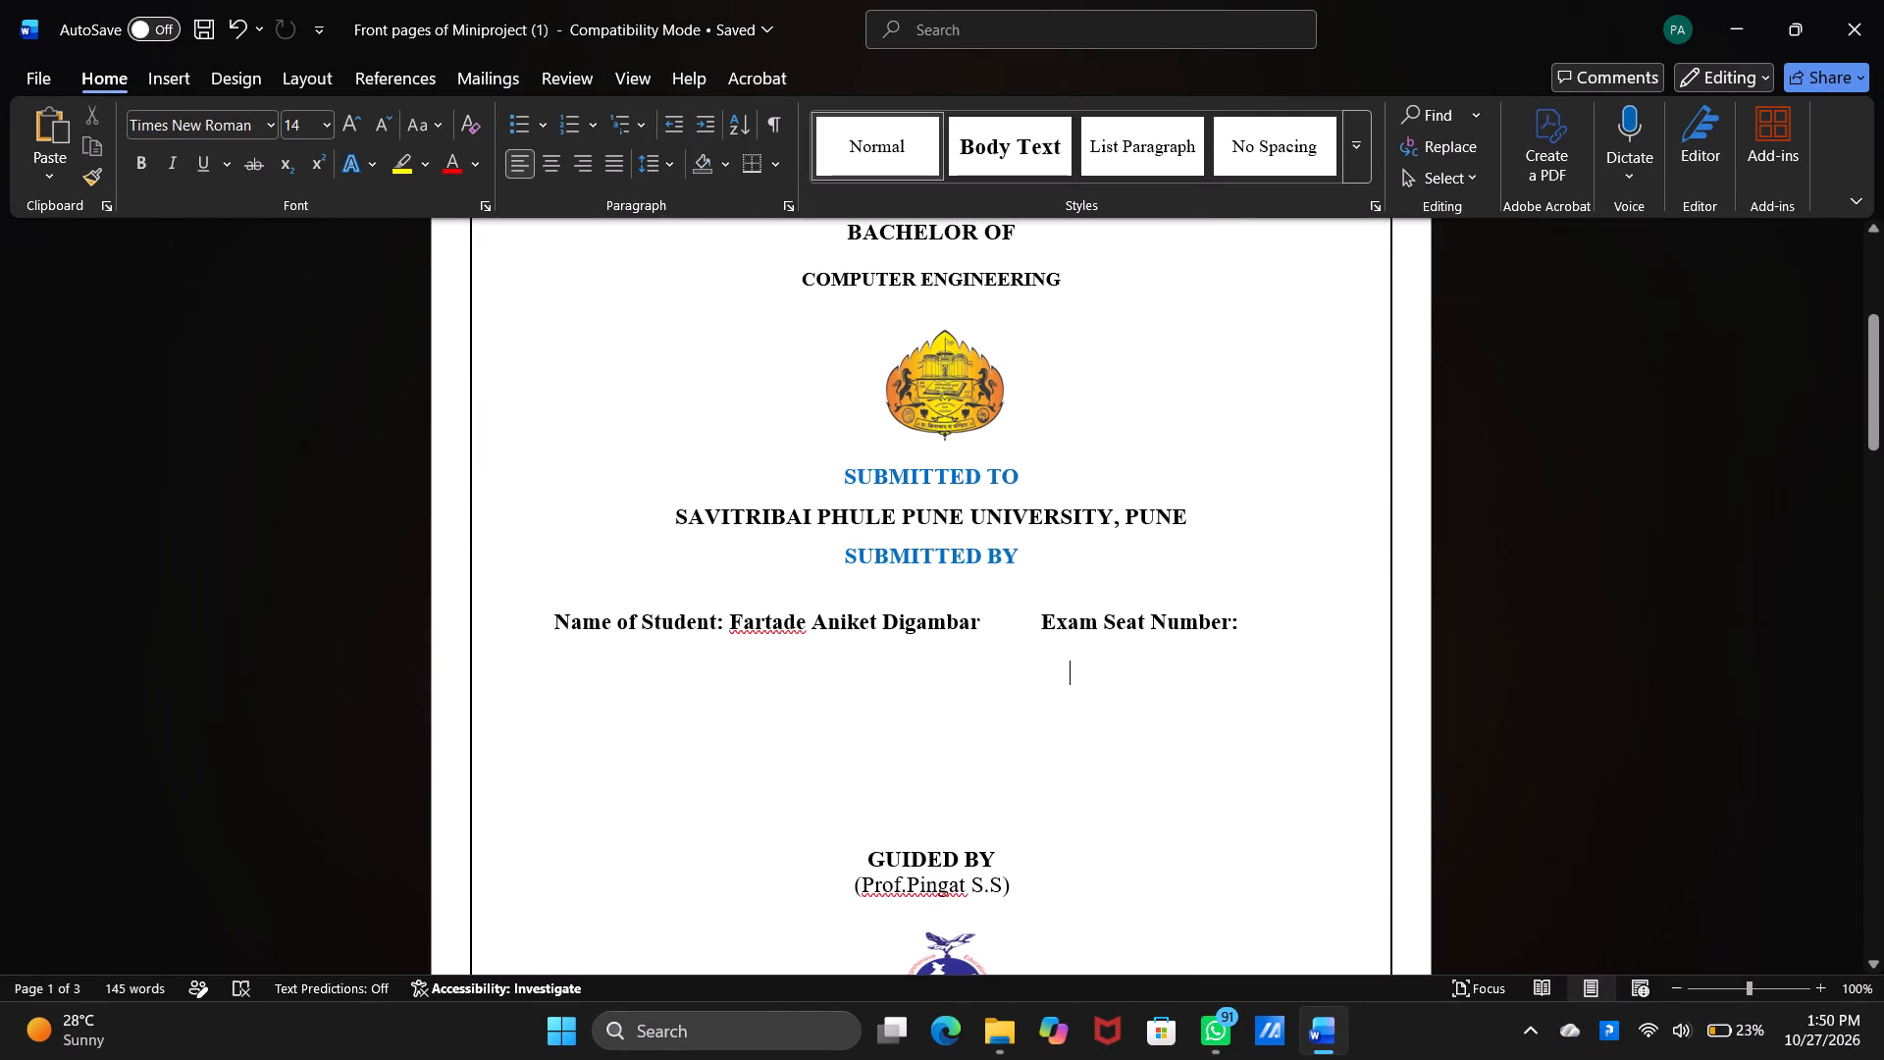
{"action": "left_click", "coordinate": [977, 625]}
{"action": "key", "text": "ctrl+BackSpace"}
{"action": "key", "text": "ctrl+BackSpace"}
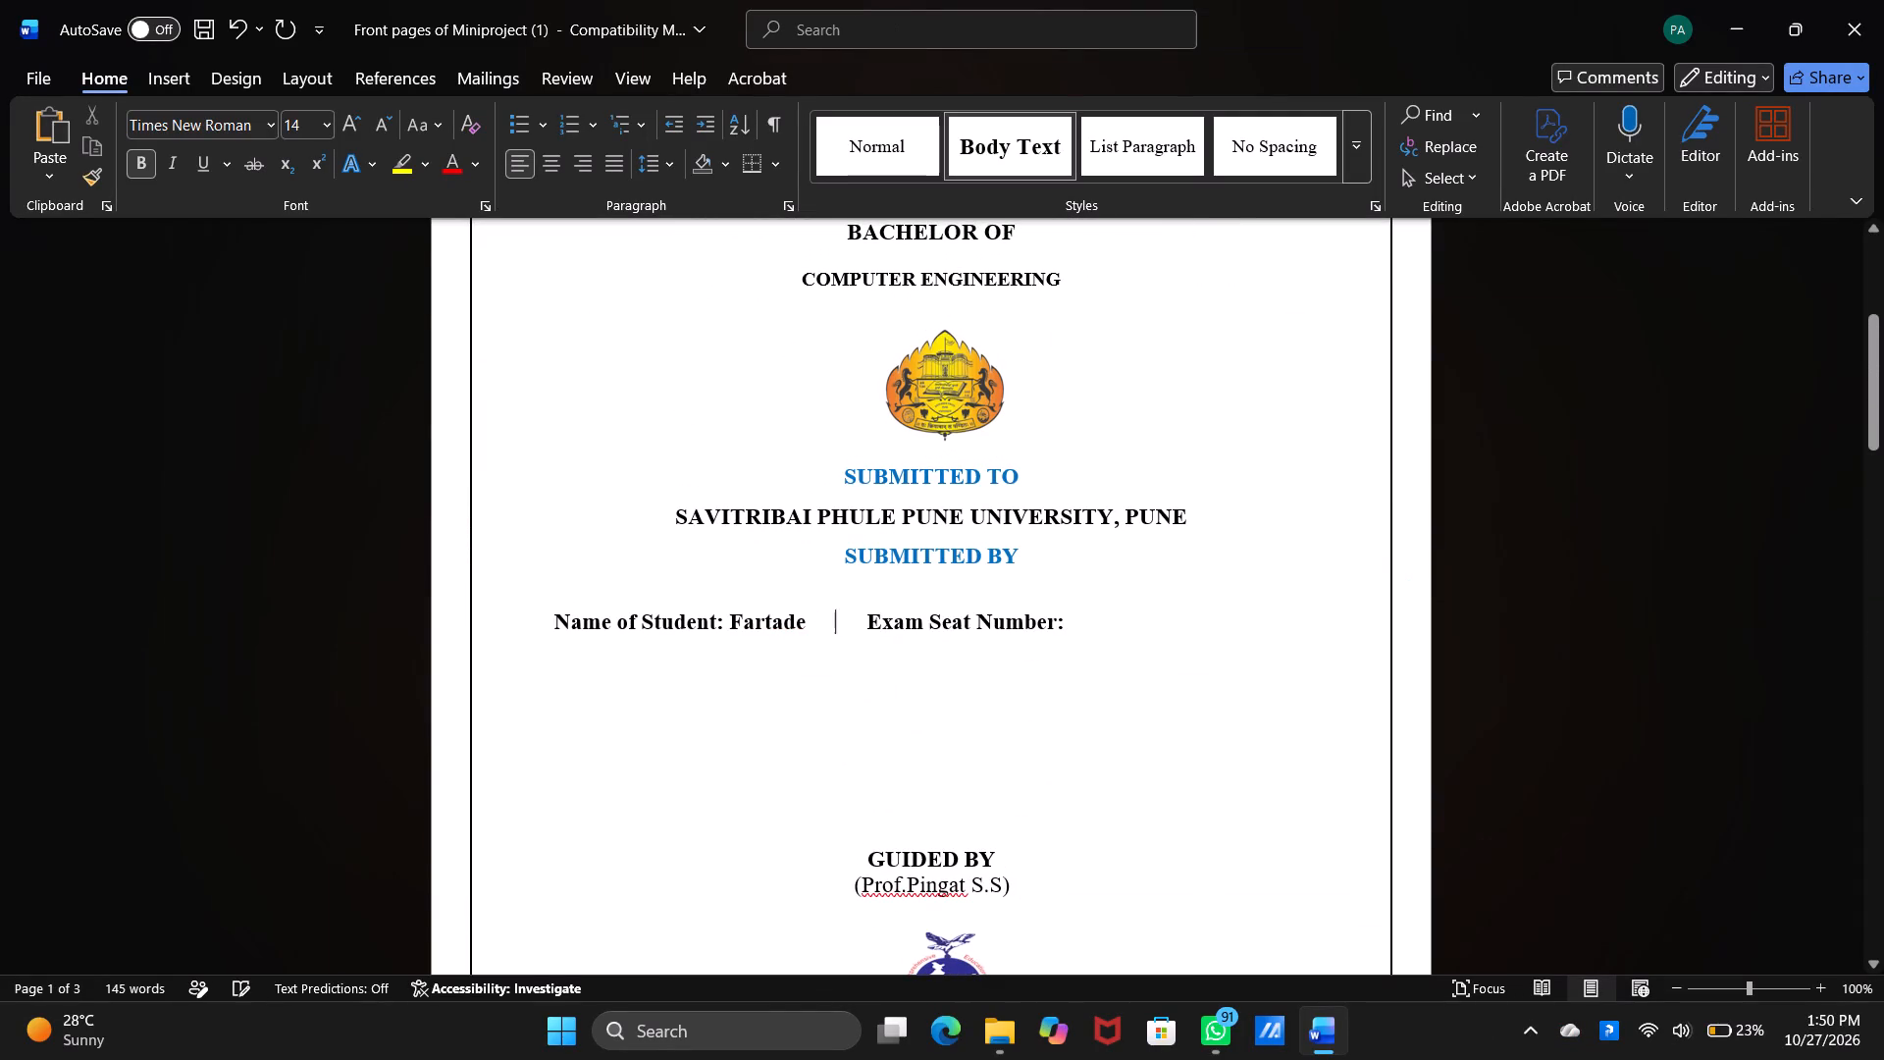
{"action": "key", "text": "ctrl+BackSpace"}
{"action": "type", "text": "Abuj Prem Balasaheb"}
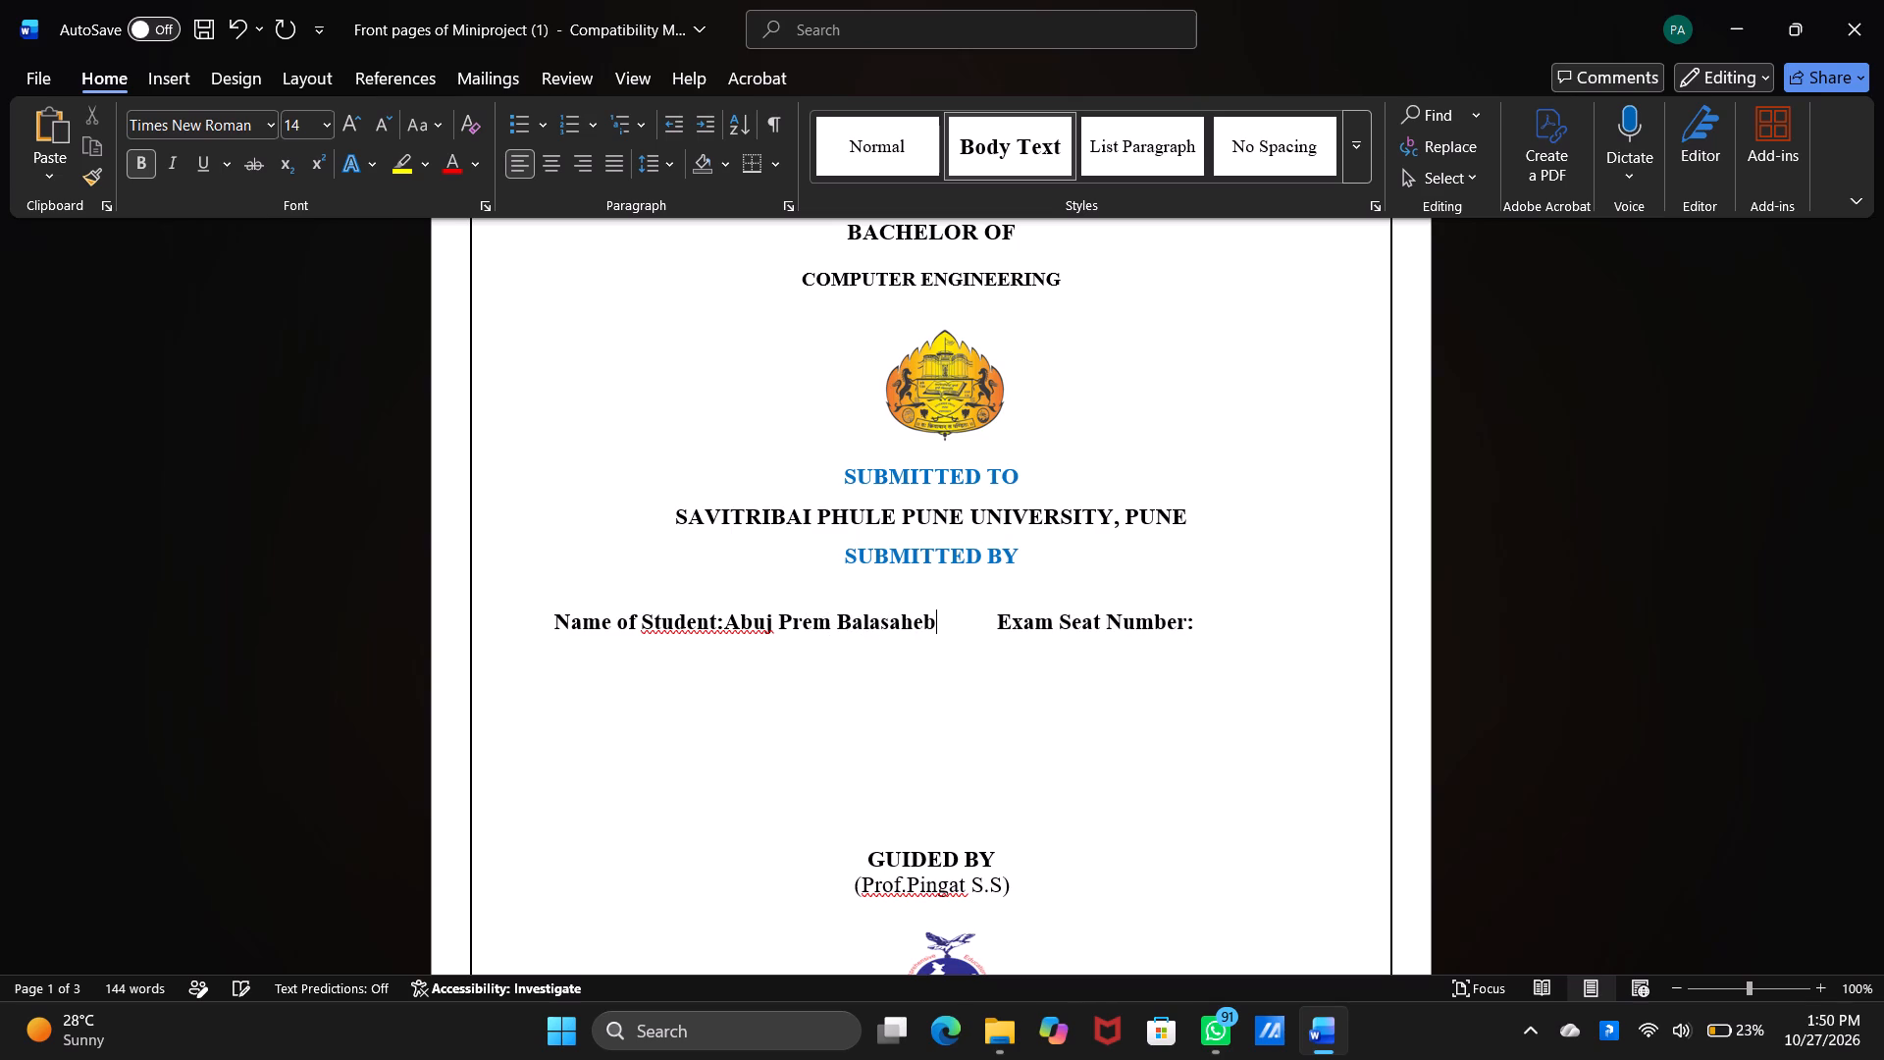
{"action": "left_click", "coordinate": [1220, 638]}
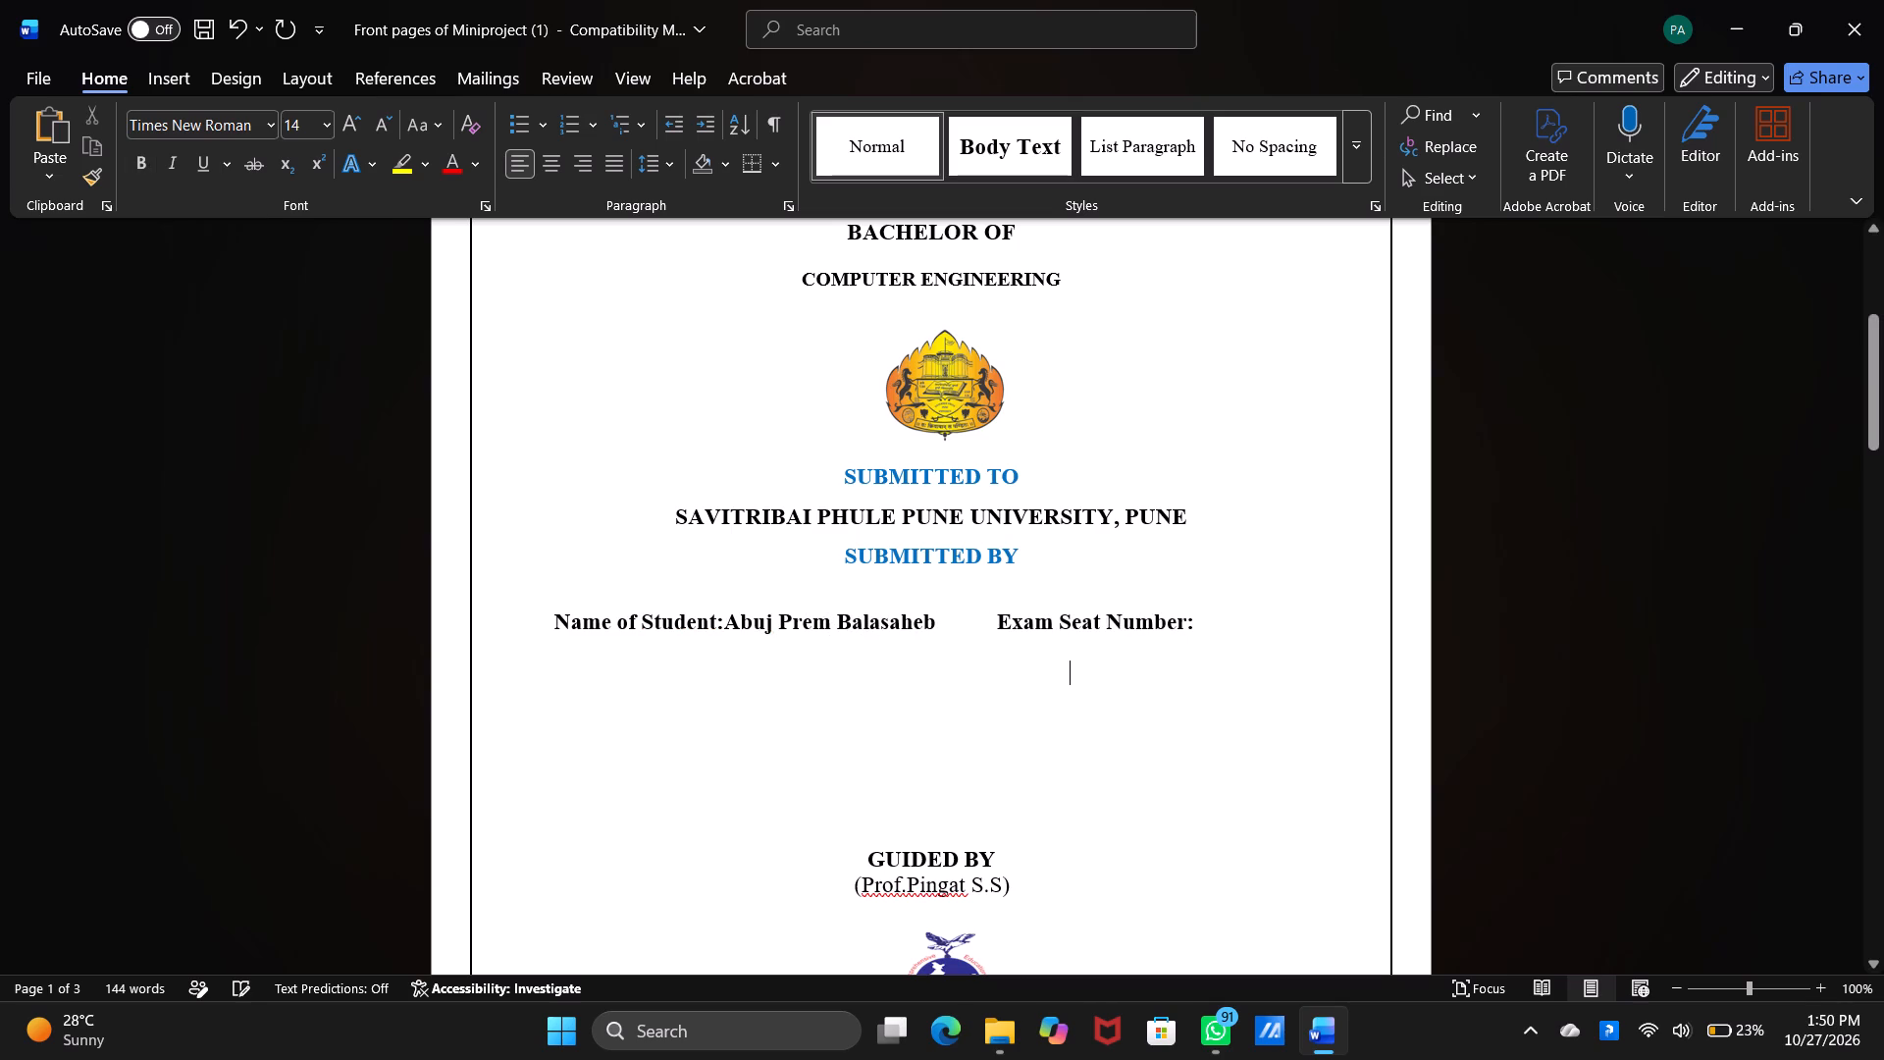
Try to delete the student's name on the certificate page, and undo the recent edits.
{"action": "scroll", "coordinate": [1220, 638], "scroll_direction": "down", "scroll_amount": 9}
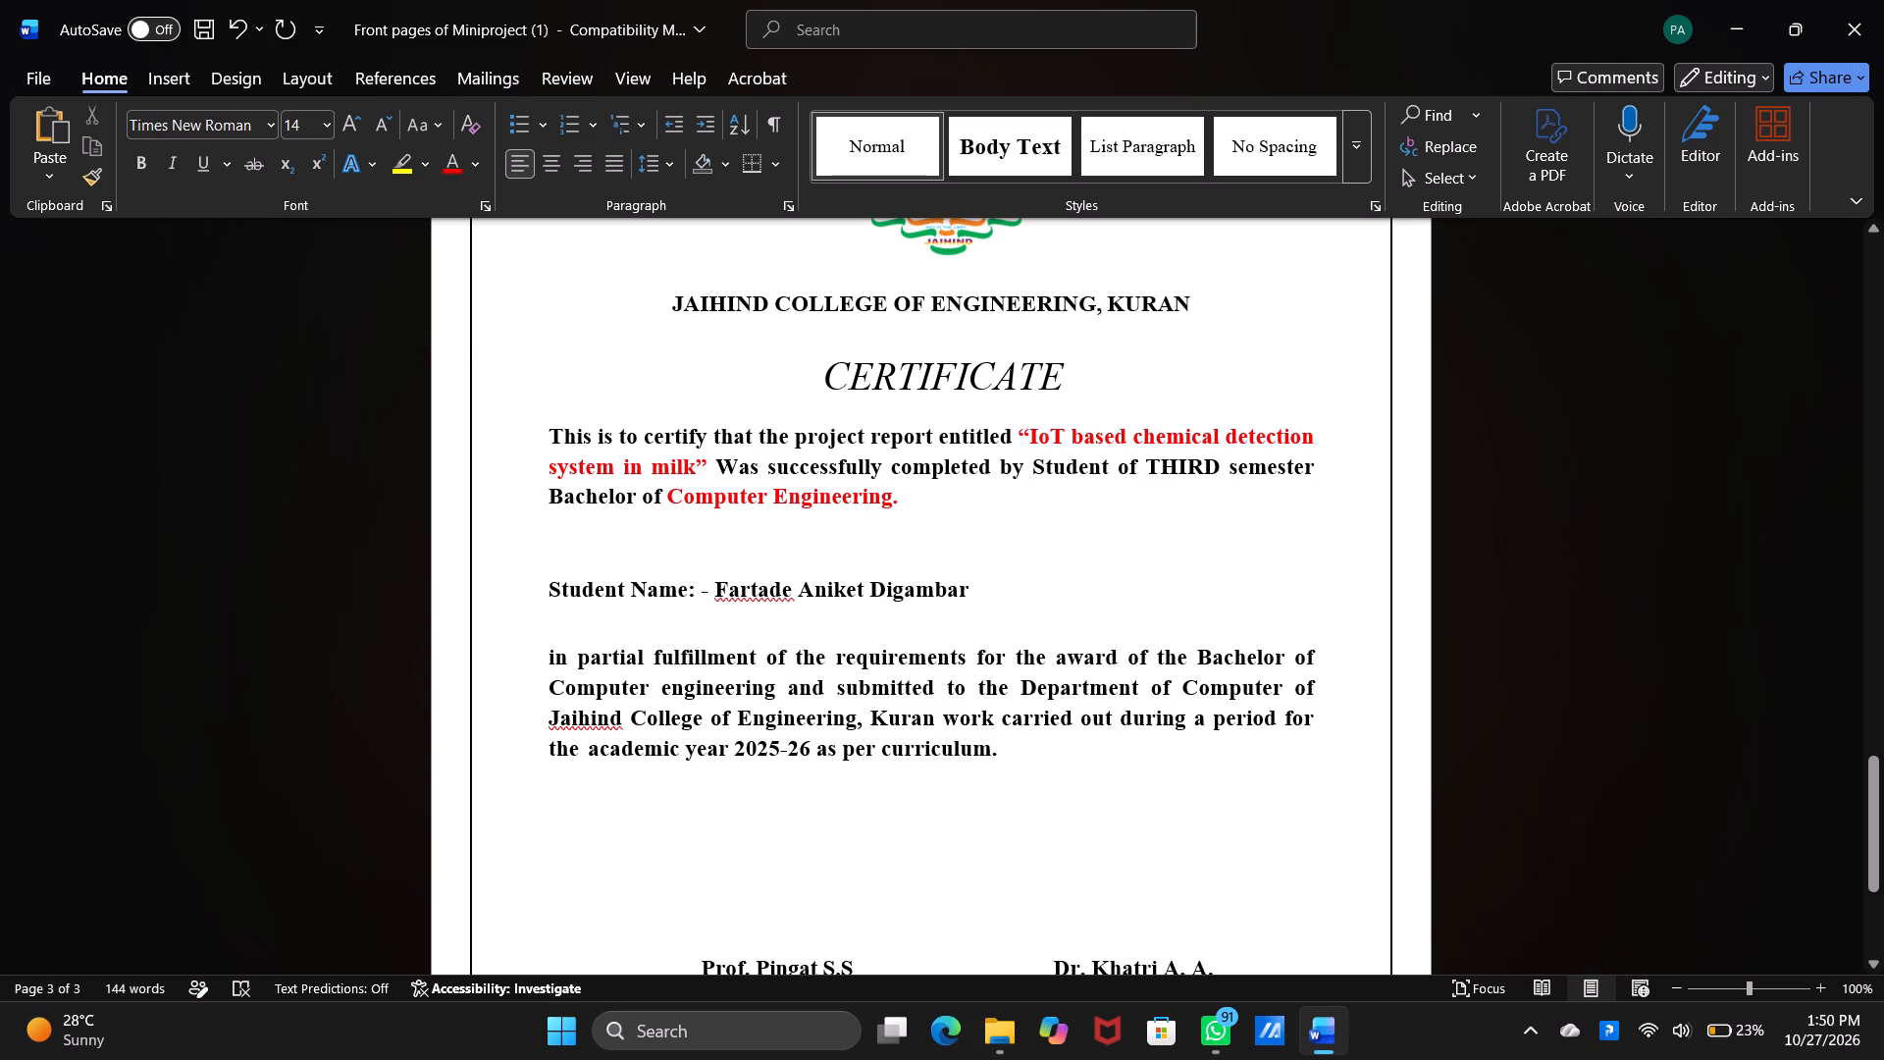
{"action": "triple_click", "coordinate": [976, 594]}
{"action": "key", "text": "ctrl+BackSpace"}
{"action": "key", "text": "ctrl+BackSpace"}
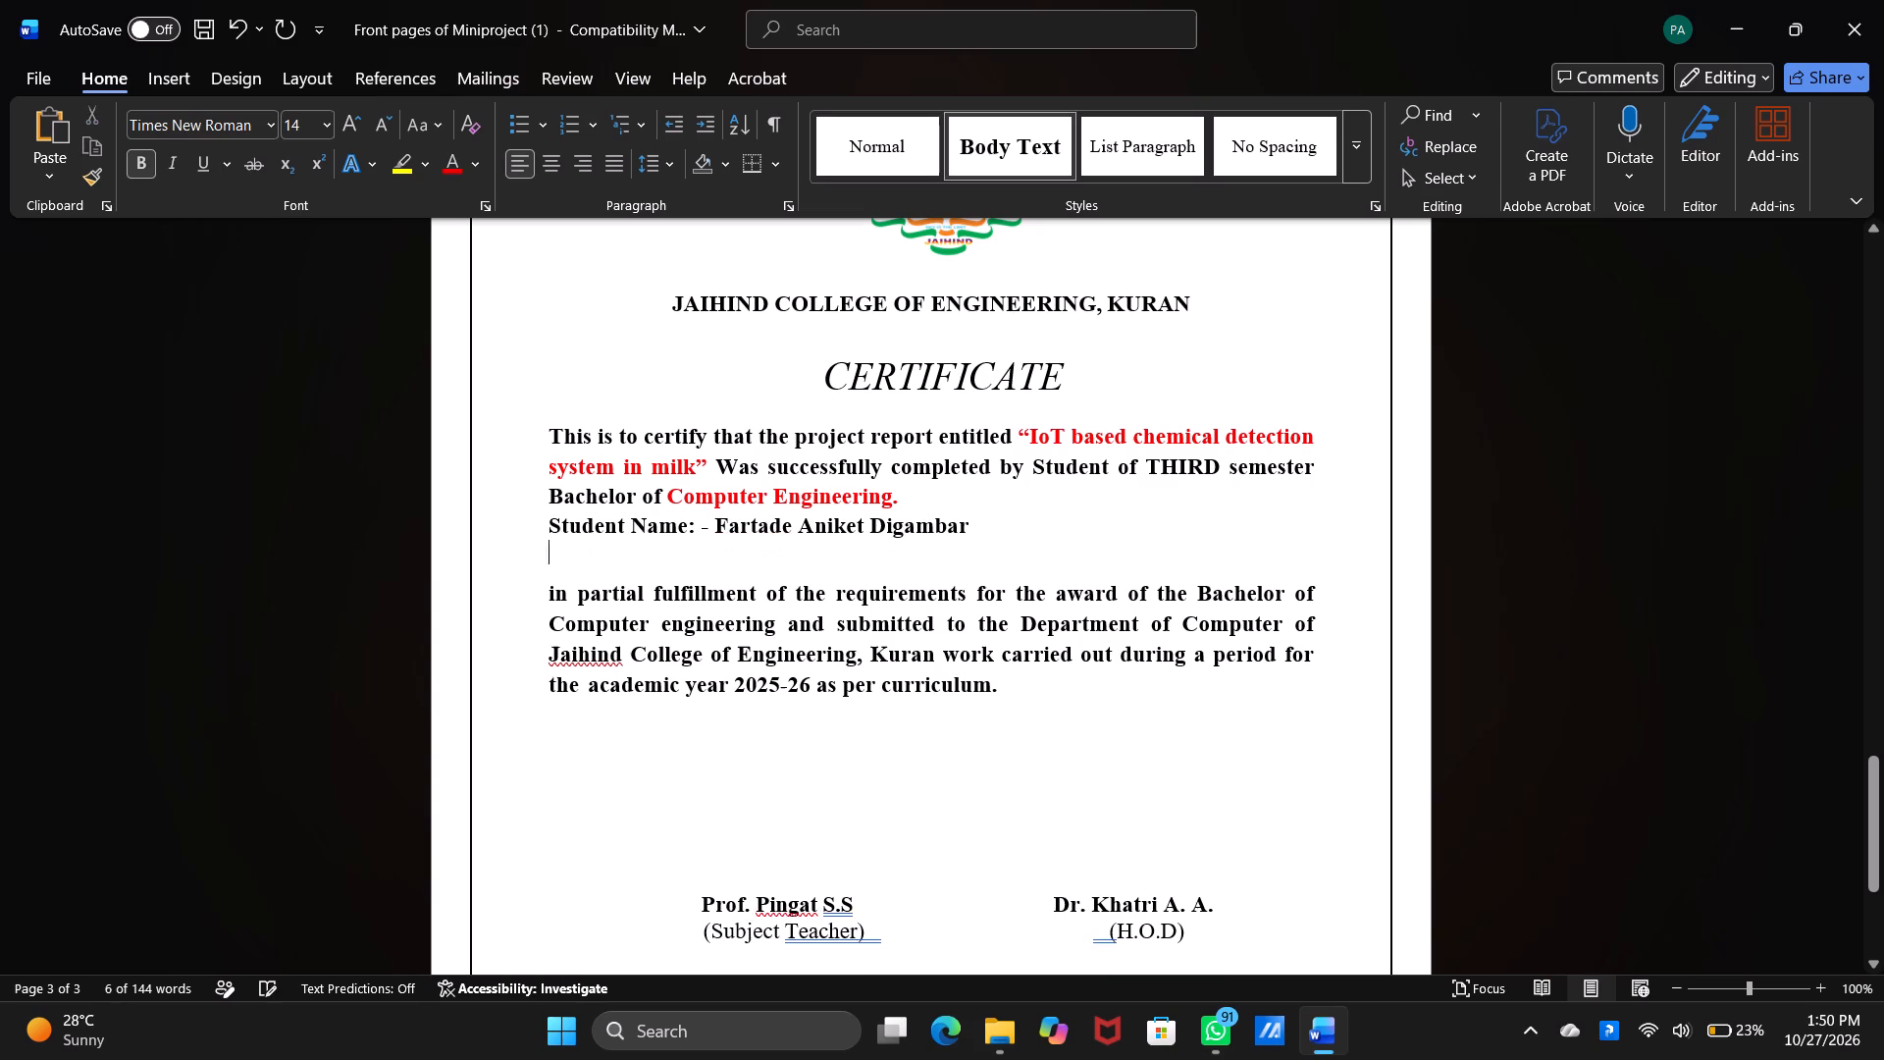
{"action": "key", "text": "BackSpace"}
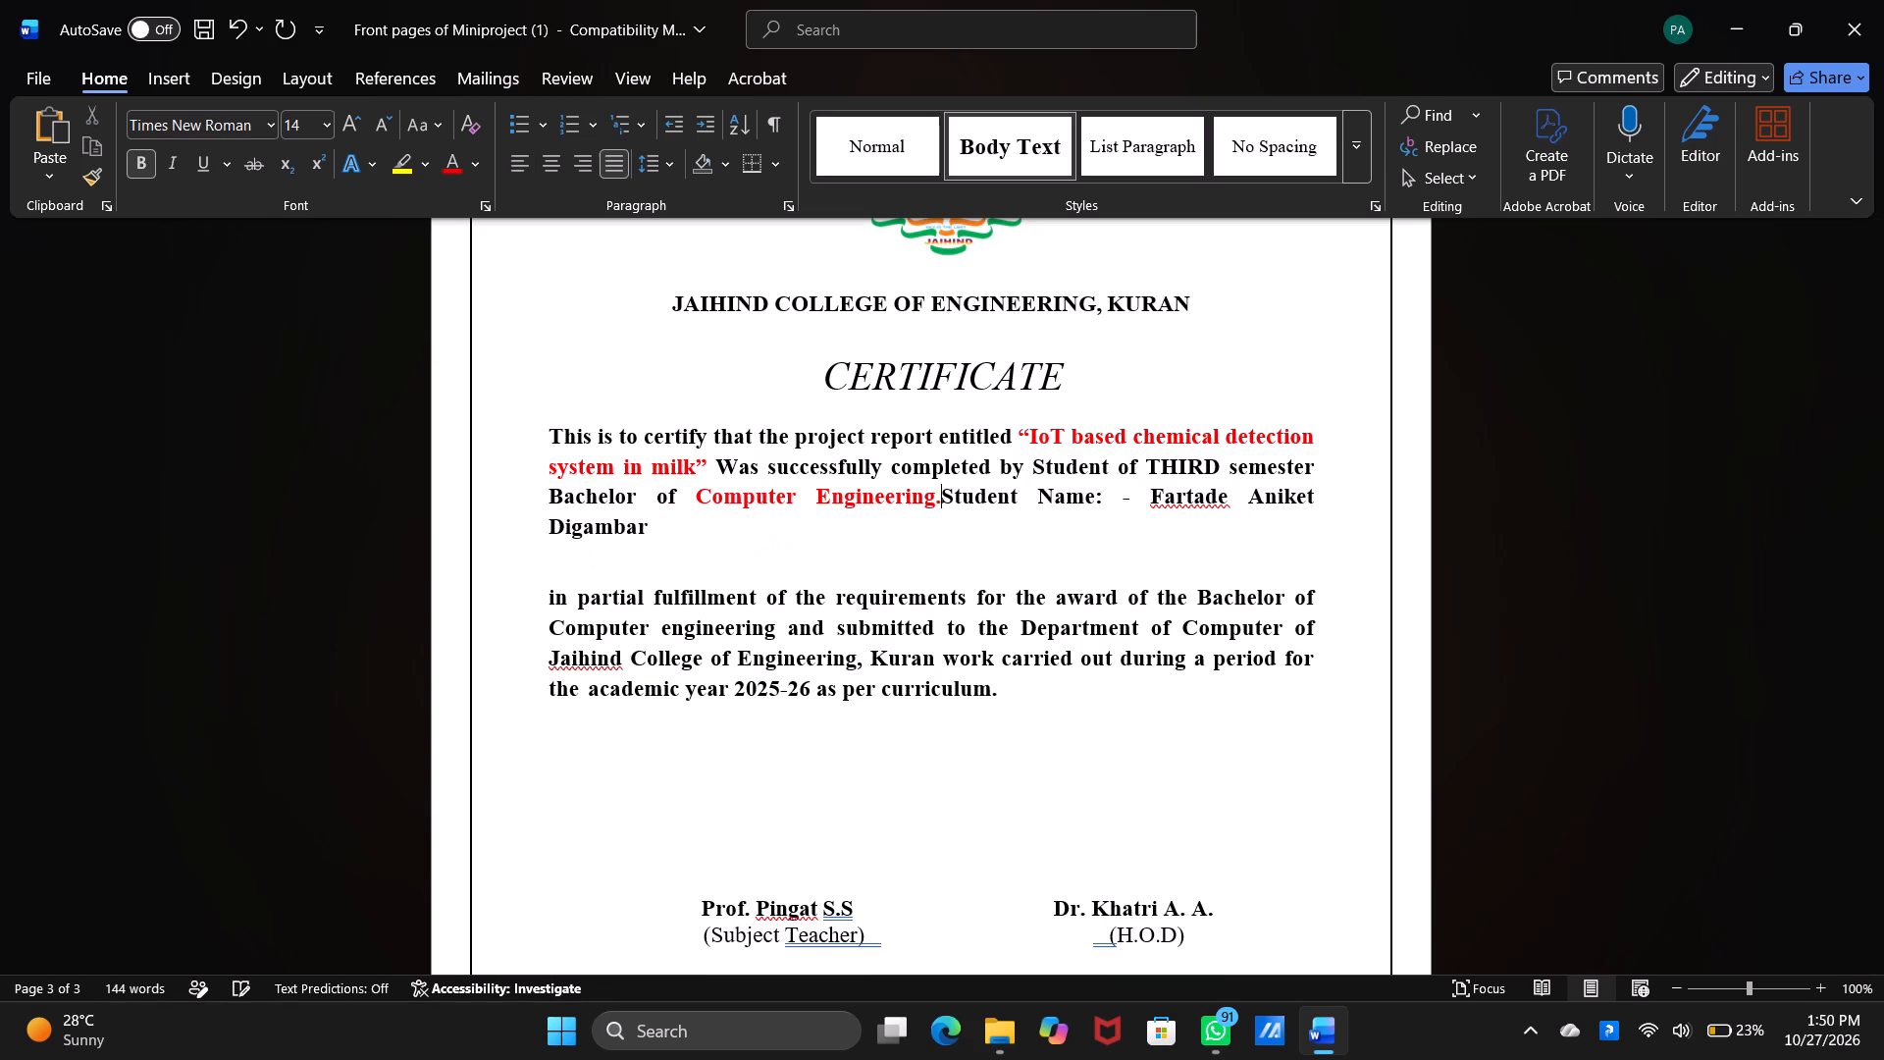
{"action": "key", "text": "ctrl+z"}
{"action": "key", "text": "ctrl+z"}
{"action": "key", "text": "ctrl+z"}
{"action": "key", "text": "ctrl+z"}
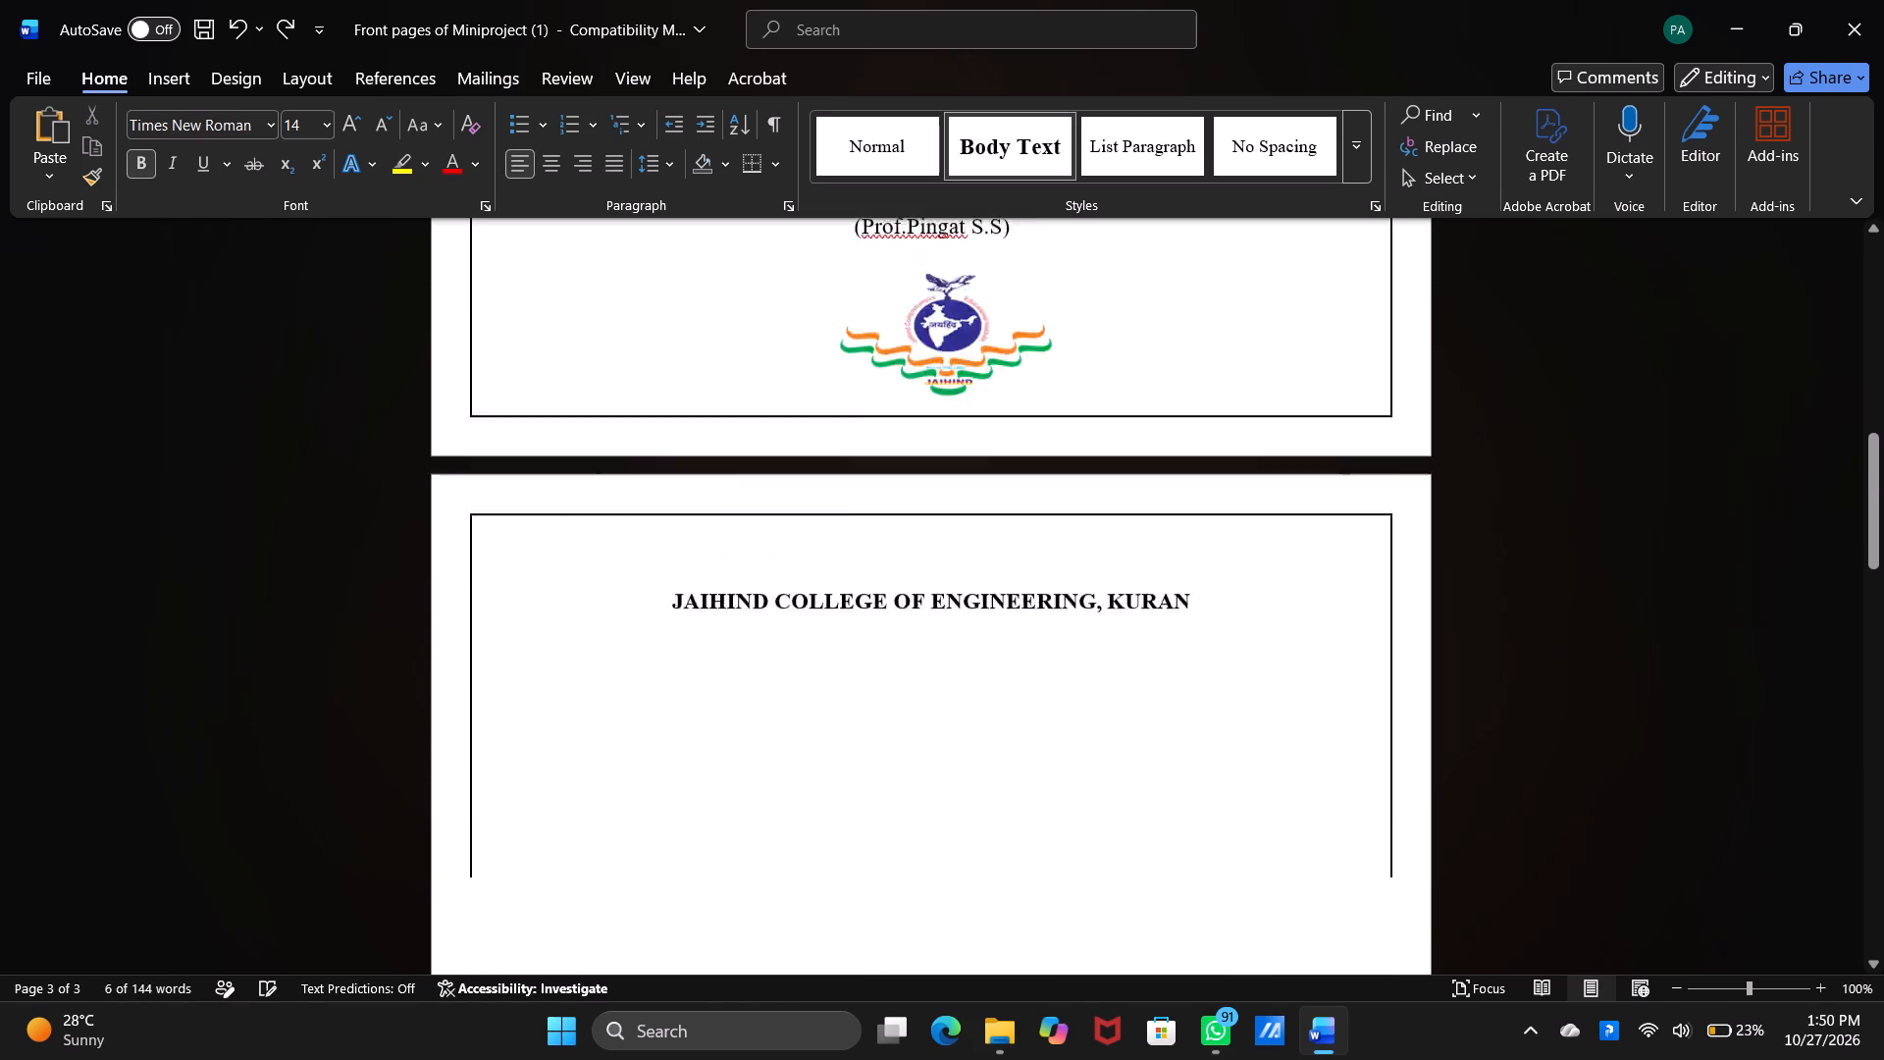
Replace the full name after "Student Name: -" on the certificate page with the second student's full name.
{"action": "scroll", "coordinate": [976, 594], "scroll_direction": "down", "scroll_amount": 1}
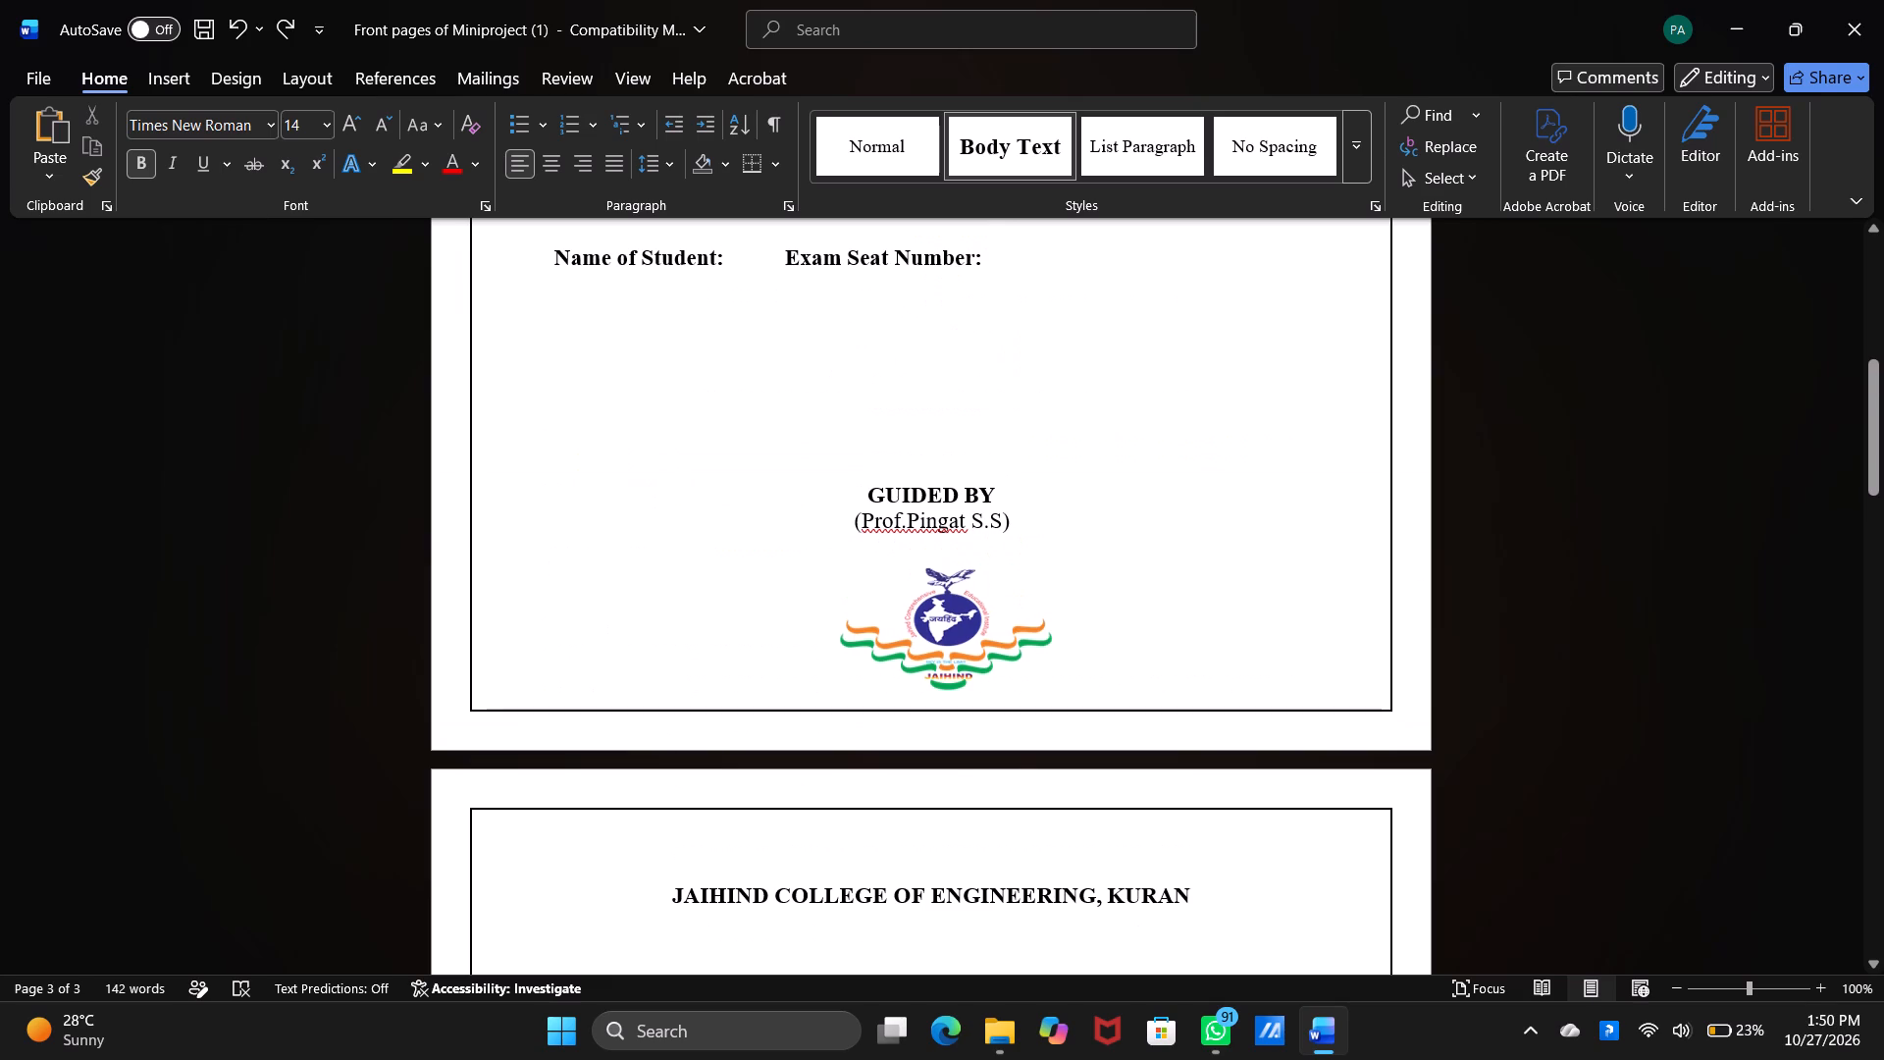
{"action": "scroll", "coordinate": [976, 594], "scroll_direction": "down", "scroll_amount": 2}
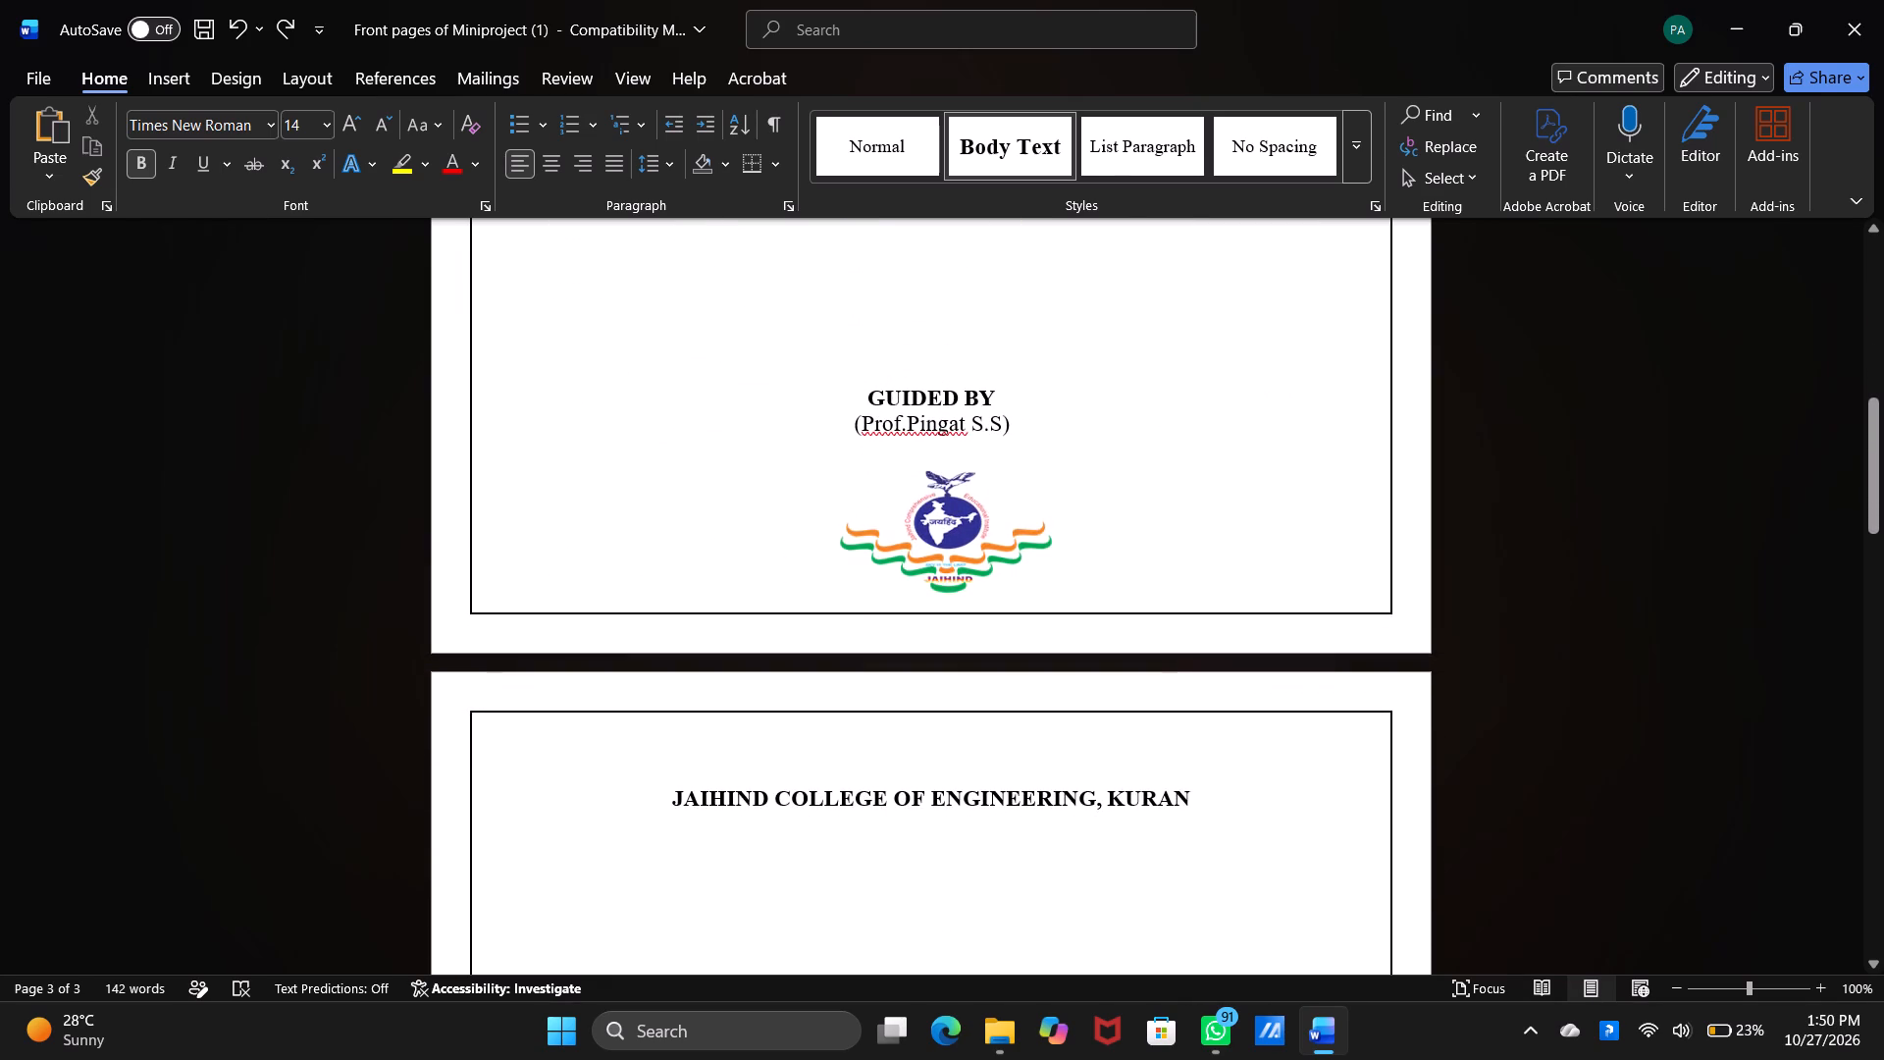
{"action": "scroll", "coordinate": [976, 594], "scroll_direction": "down", "scroll_amount": 2}
{"action": "scroll", "coordinate": [976, 594], "scroll_direction": "up", "scroll_amount": 1}
{"action": "scroll", "coordinate": [976, 594], "scroll_direction": "down", "scroll_amount": 1}
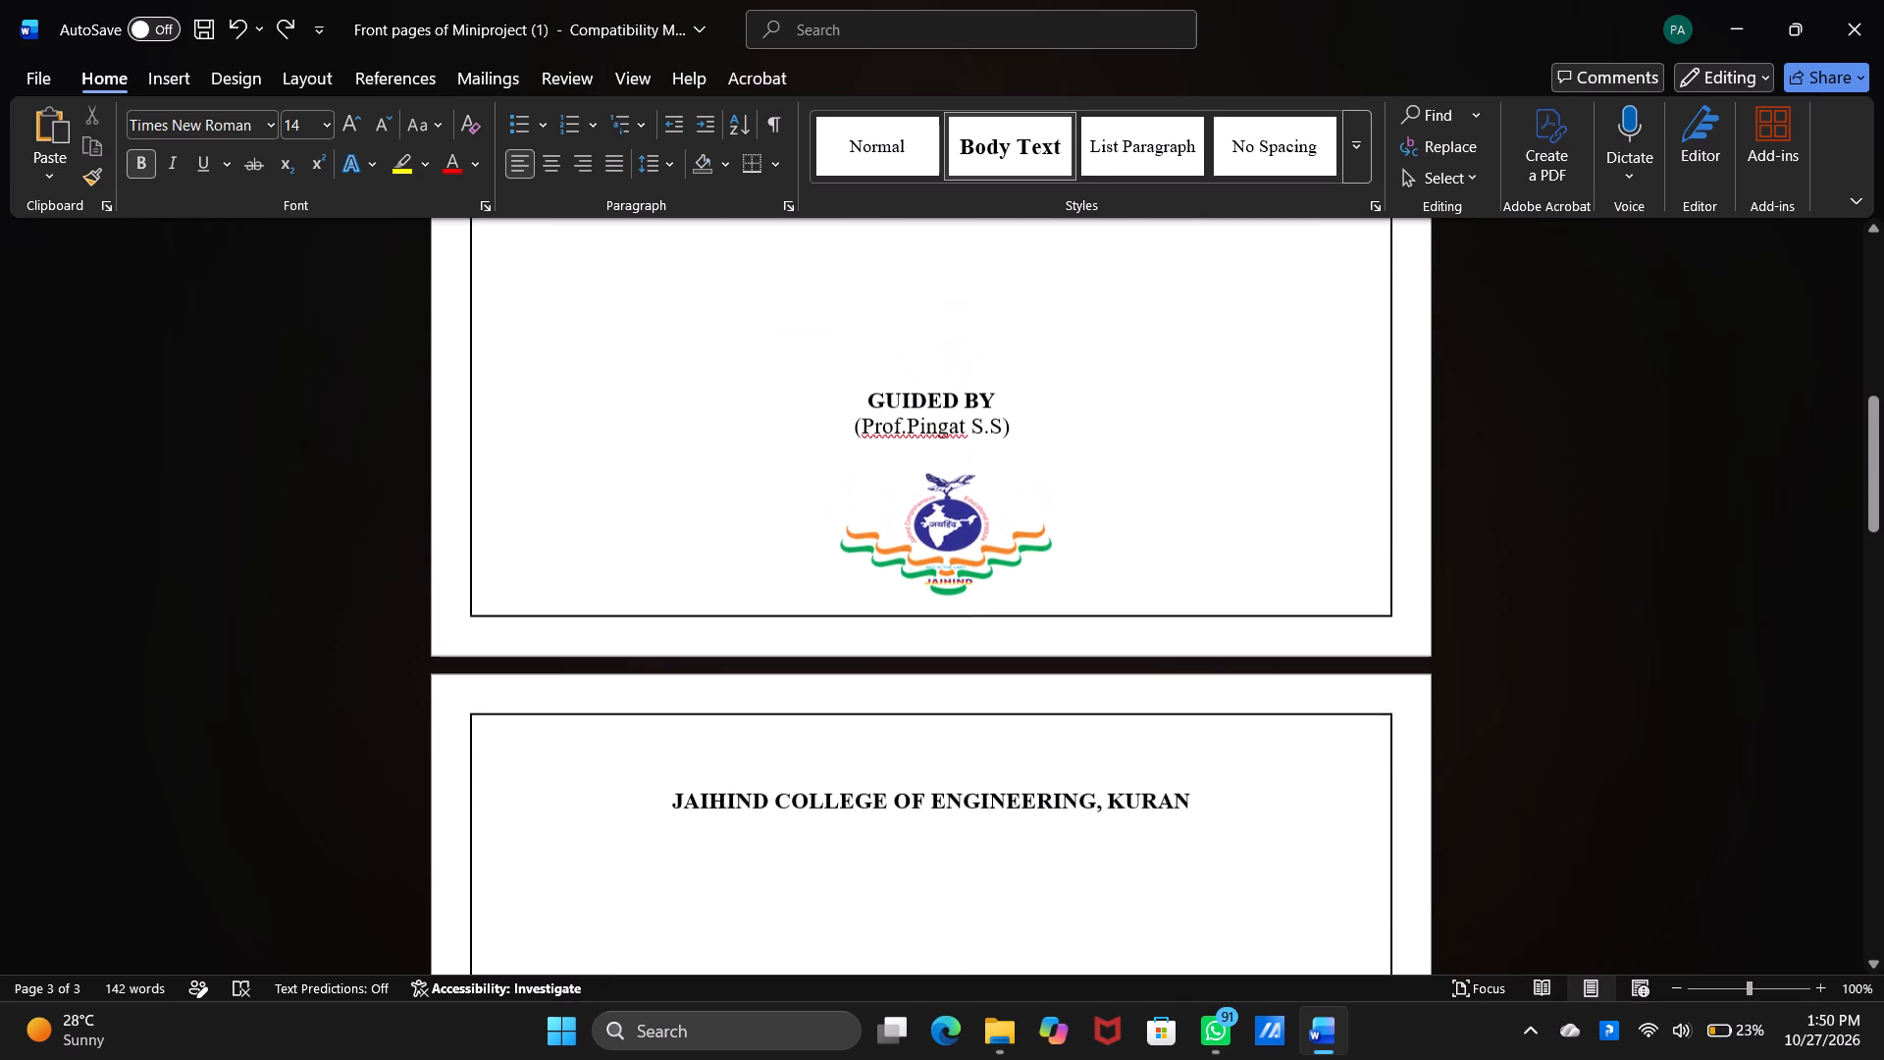
{"action": "scroll", "coordinate": [976, 594], "scroll_direction": "down", "scroll_amount": 5}
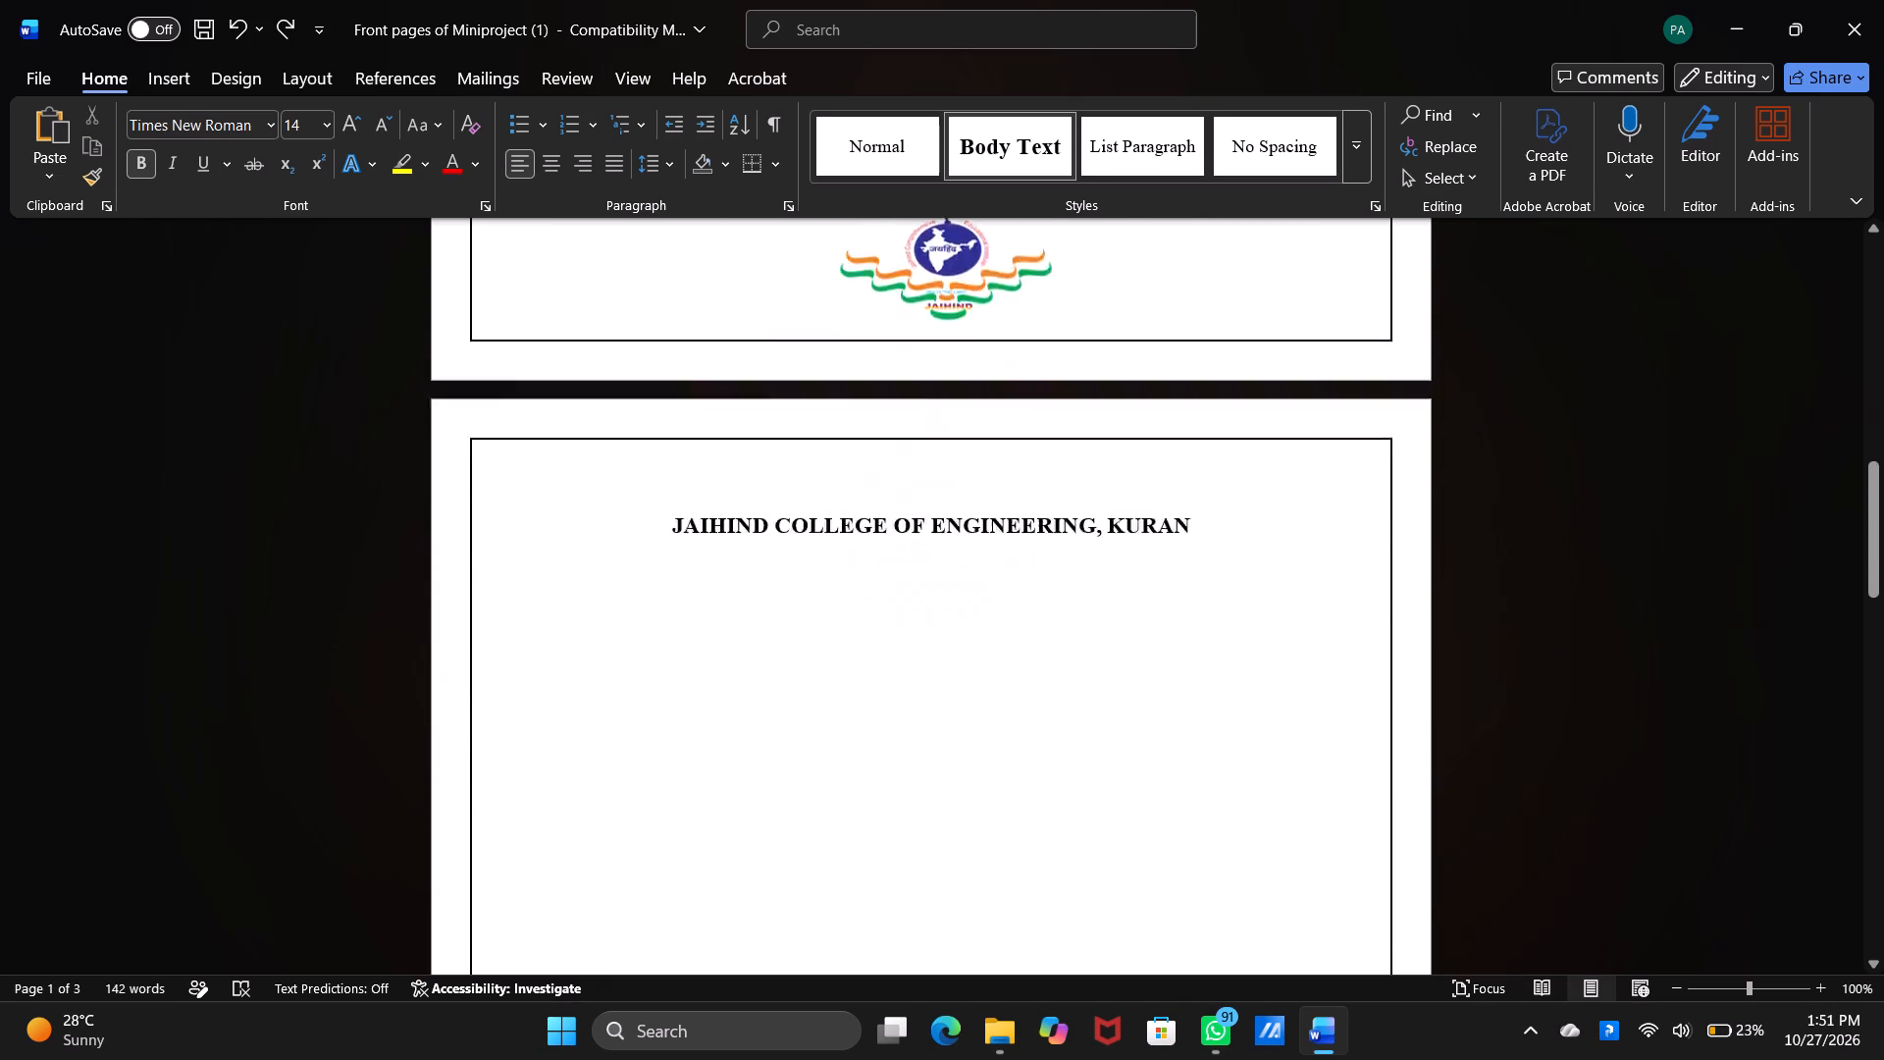
{"action": "scroll", "coordinate": [976, 594], "scroll_direction": "down", "scroll_amount": 3}
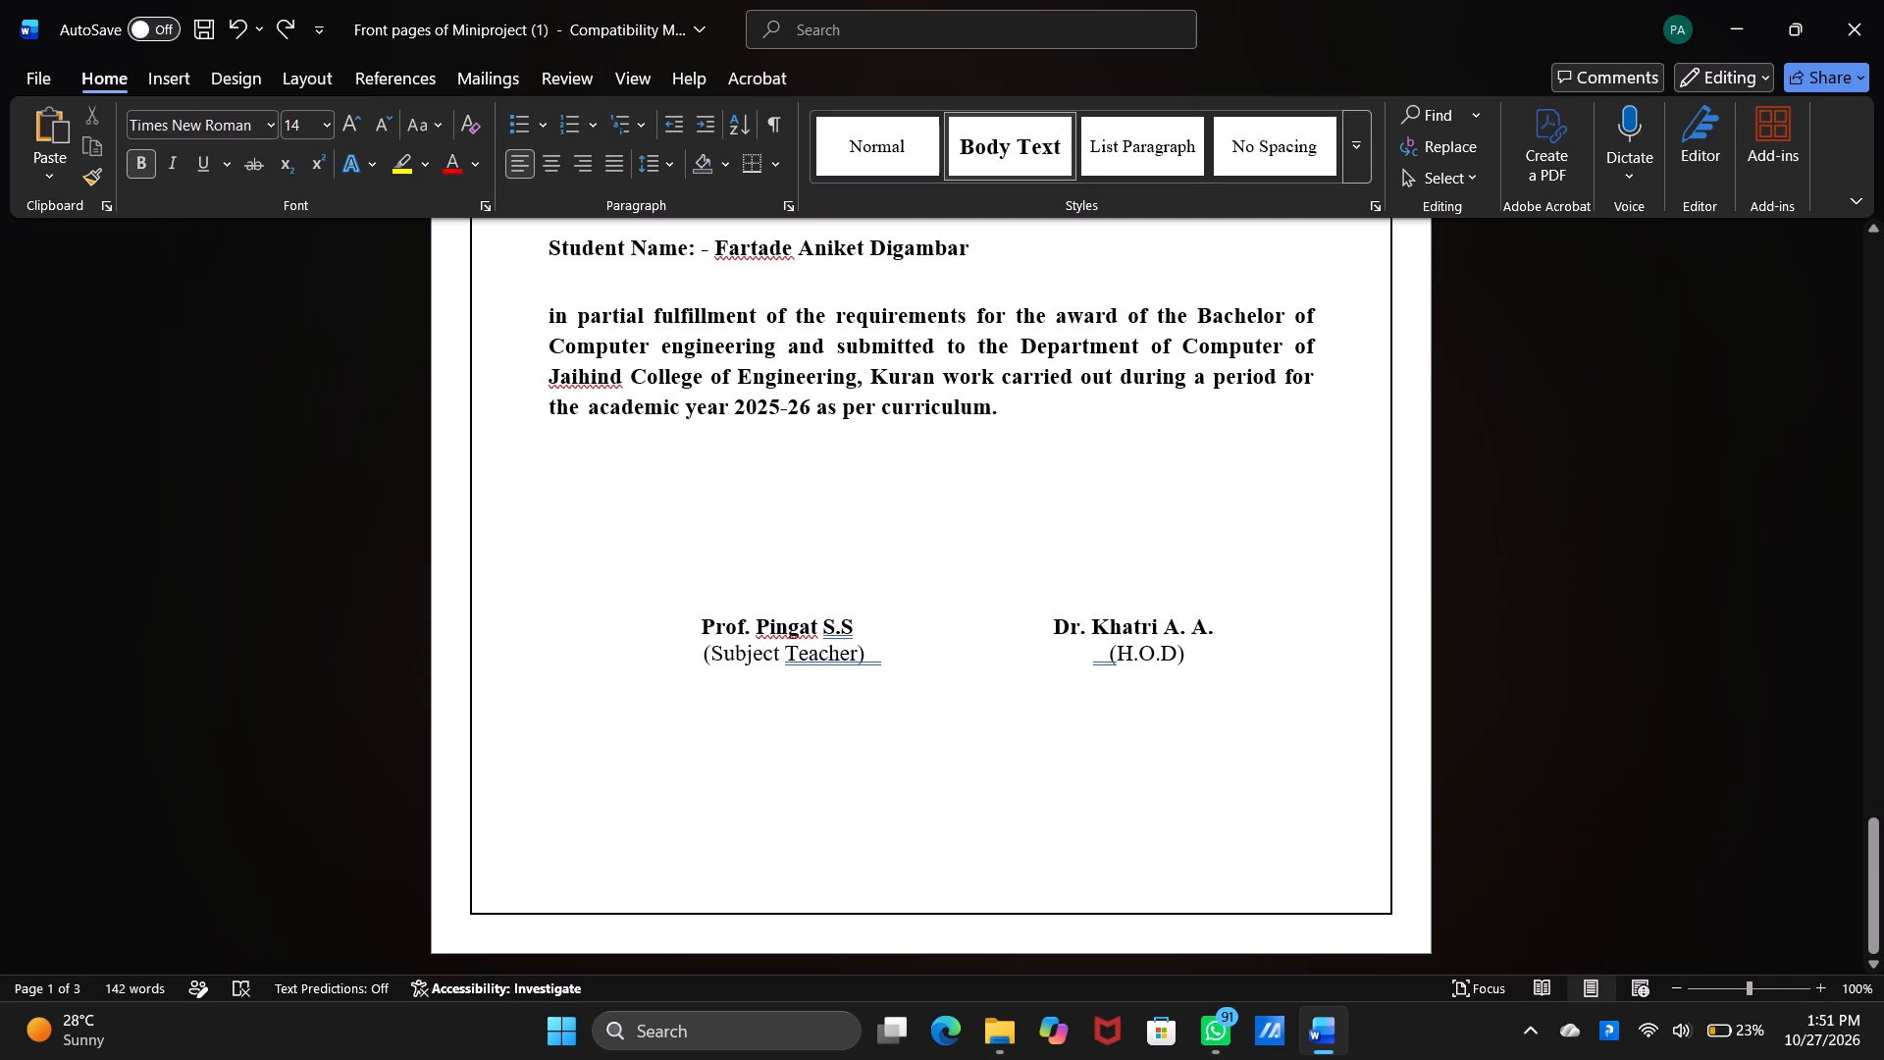
{"action": "left_click", "coordinate": [997, 246]}
{"action": "key", "text": "ctrl+BackSpace"}
{"action": "key", "text": "ctrl+BackSpace"}
{"action": "key", "text": "ctrl+BackSpace"}
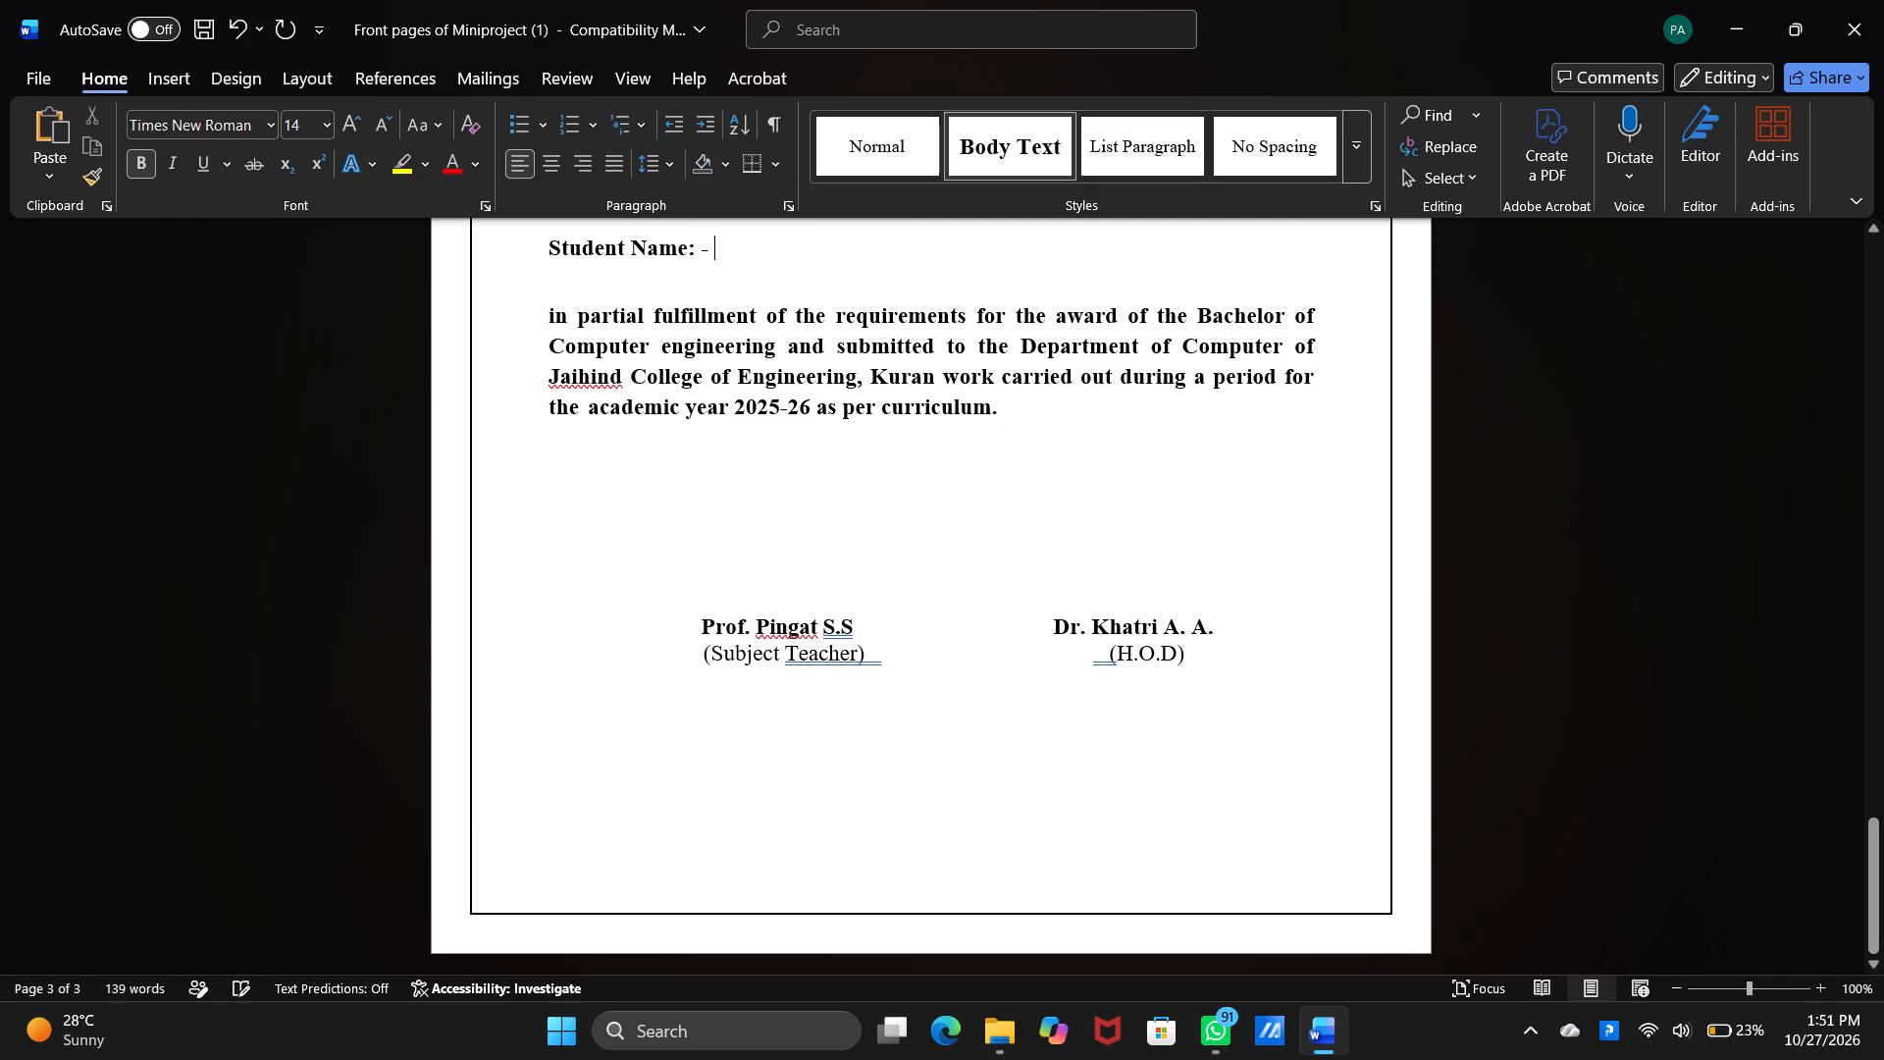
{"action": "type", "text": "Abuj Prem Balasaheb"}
Enter the second student's full name after "Name of Student:" on the title page, keeping a space after the colon.
{"action": "scroll", "coordinate": [997, 246], "scroll_direction": "up", "scroll_amount": 3}
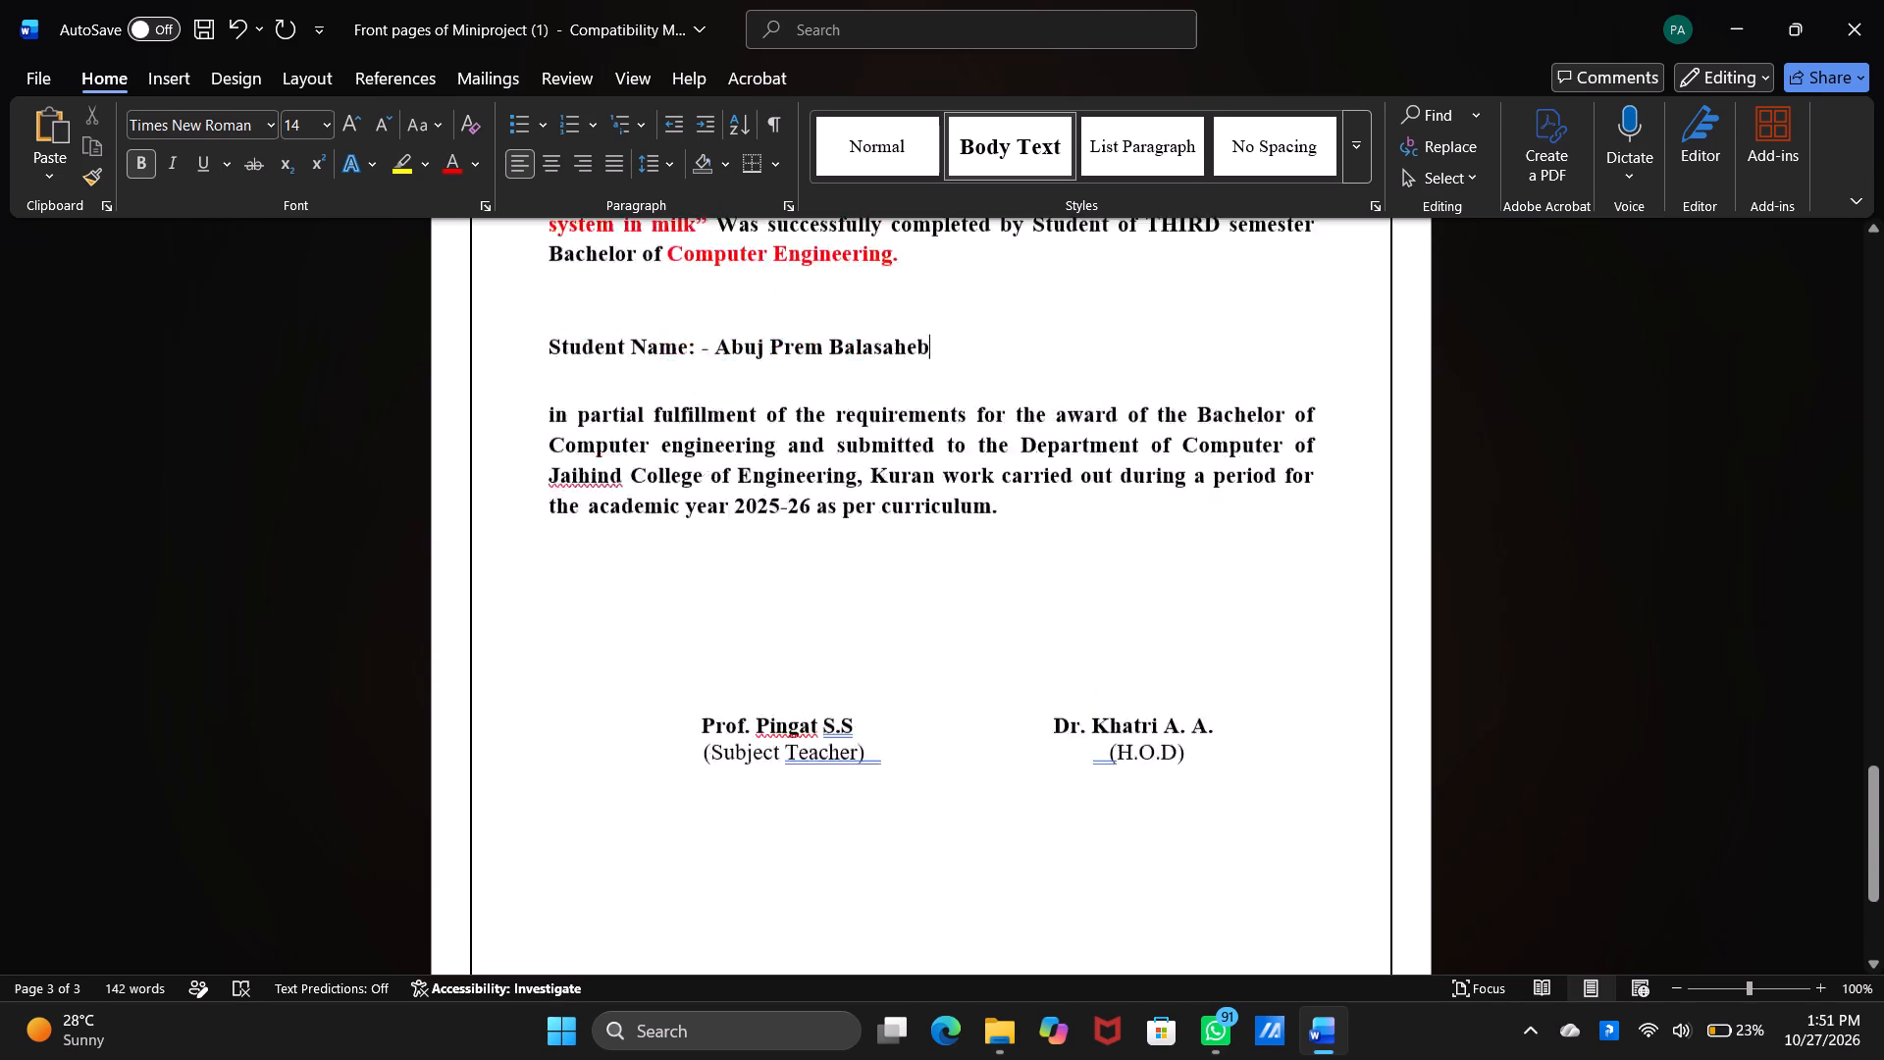
{"action": "scroll", "coordinate": [997, 246], "scroll_direction": "up", "scroll_amount": 6}
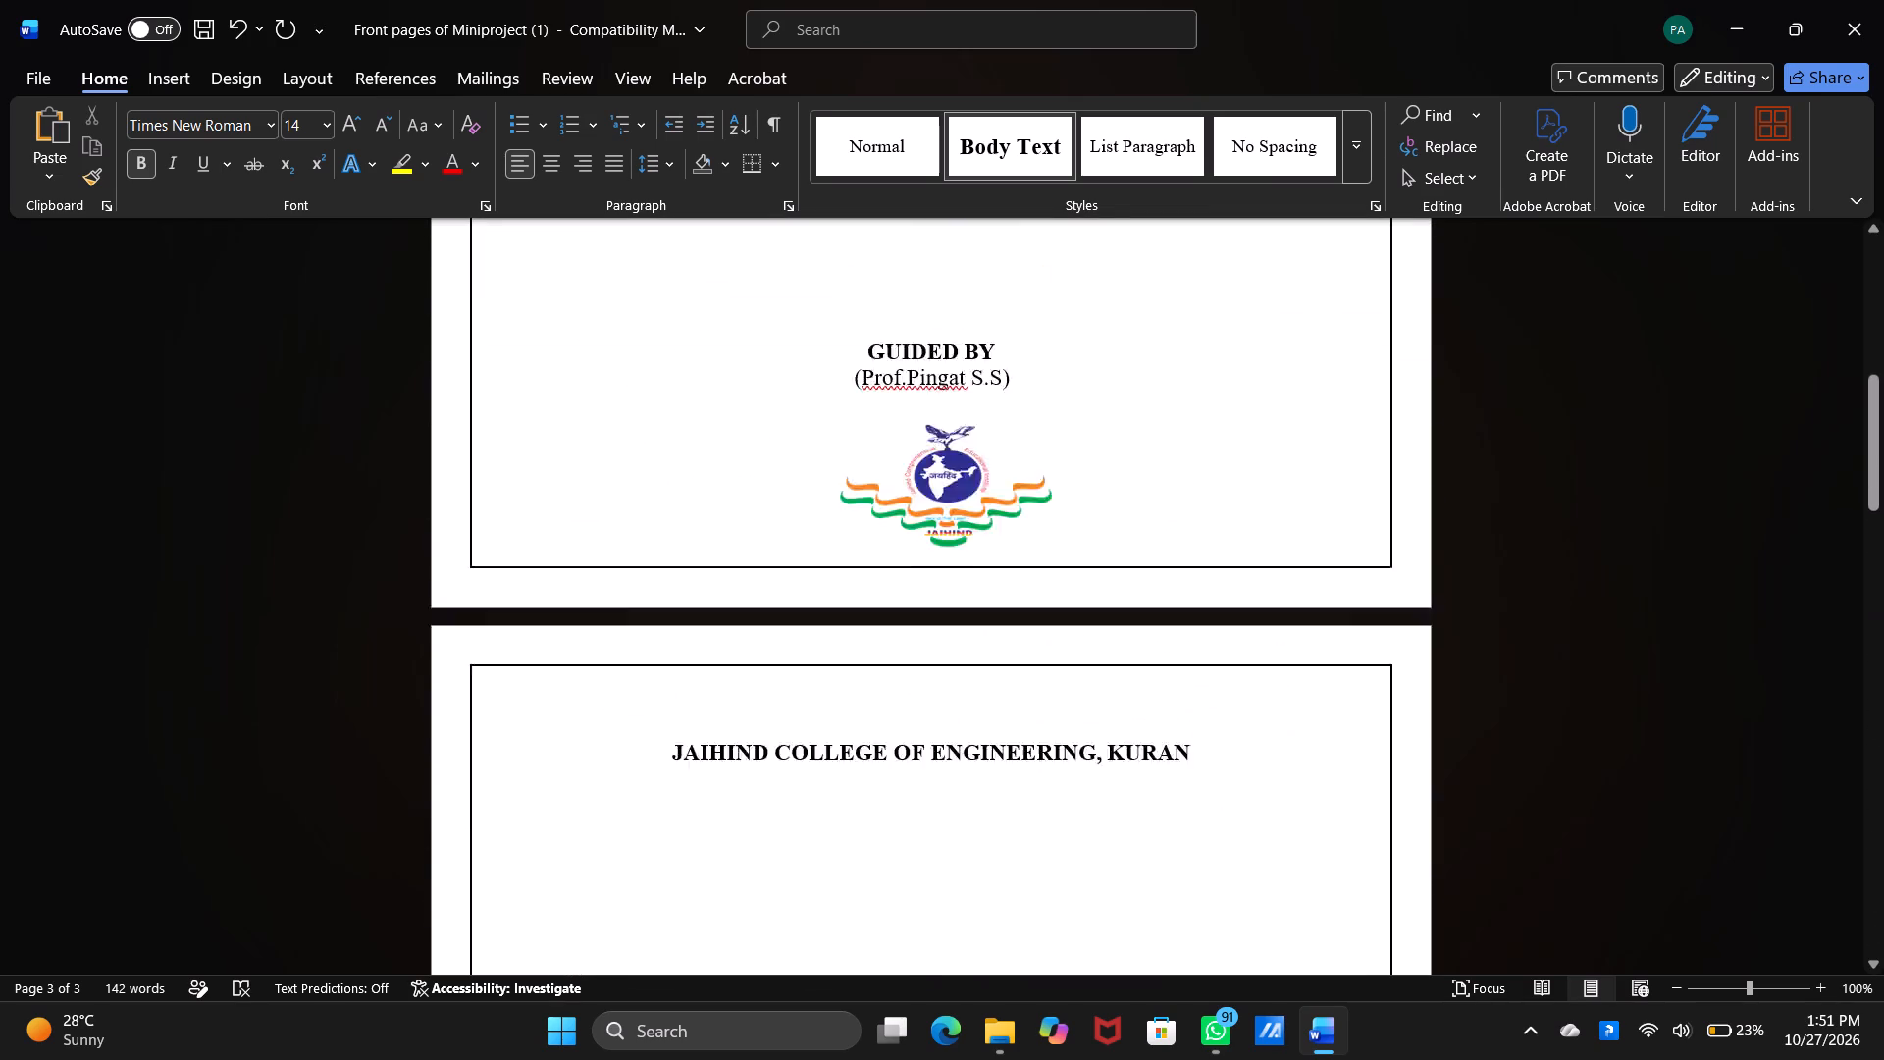
{"action": "scroll", "coordinate": [997, 246], "scroll_direction": "up", "scroll_amount": 4}
{"action": "left_click", "coordinate": [997, 246]}
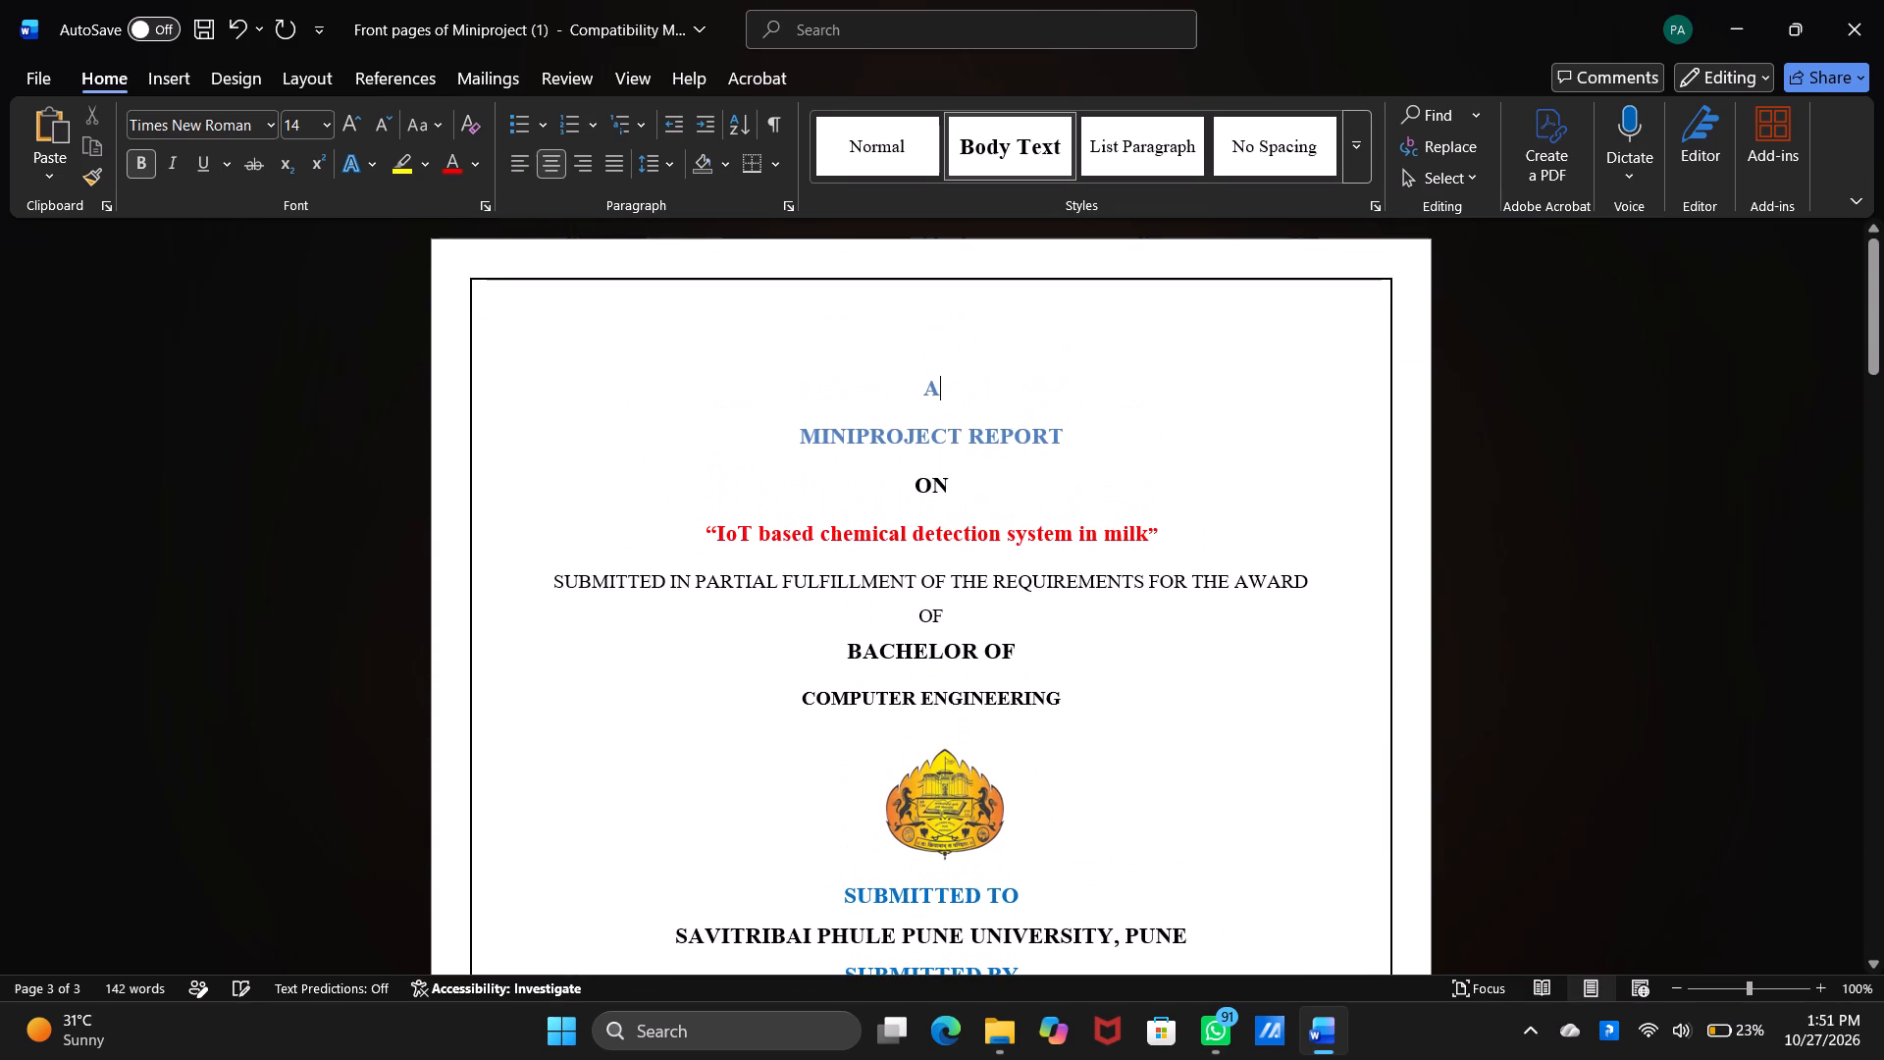
{"action": "scroll", "coordinate": [997, 246], "scroll_direction": "down", "scroll_amount": 3}
{"action": "scroll", "coordinate": [997, 246], "scroll_direction": "up", "scroll_amount": 1}
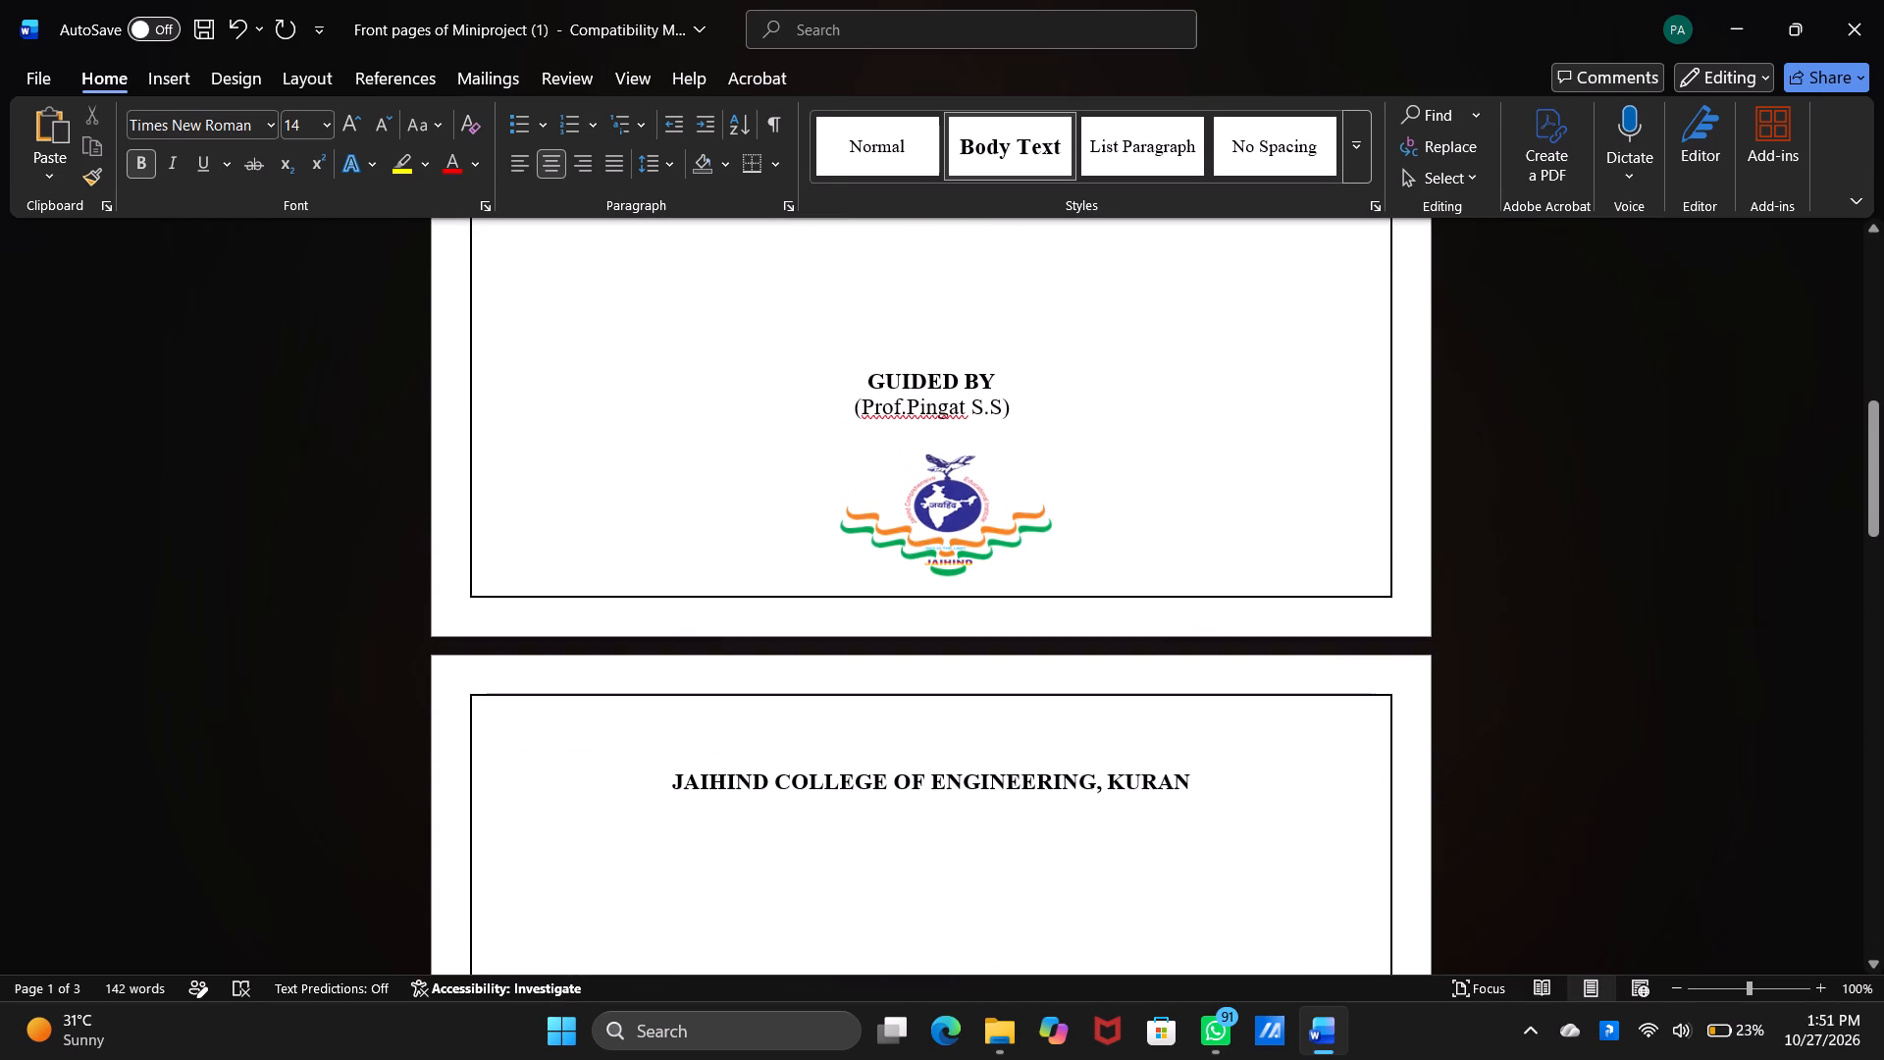
{"action": "scroll", "coordinate": [909, 284], "scroll_direction": "up", "scroll_amount": 1}
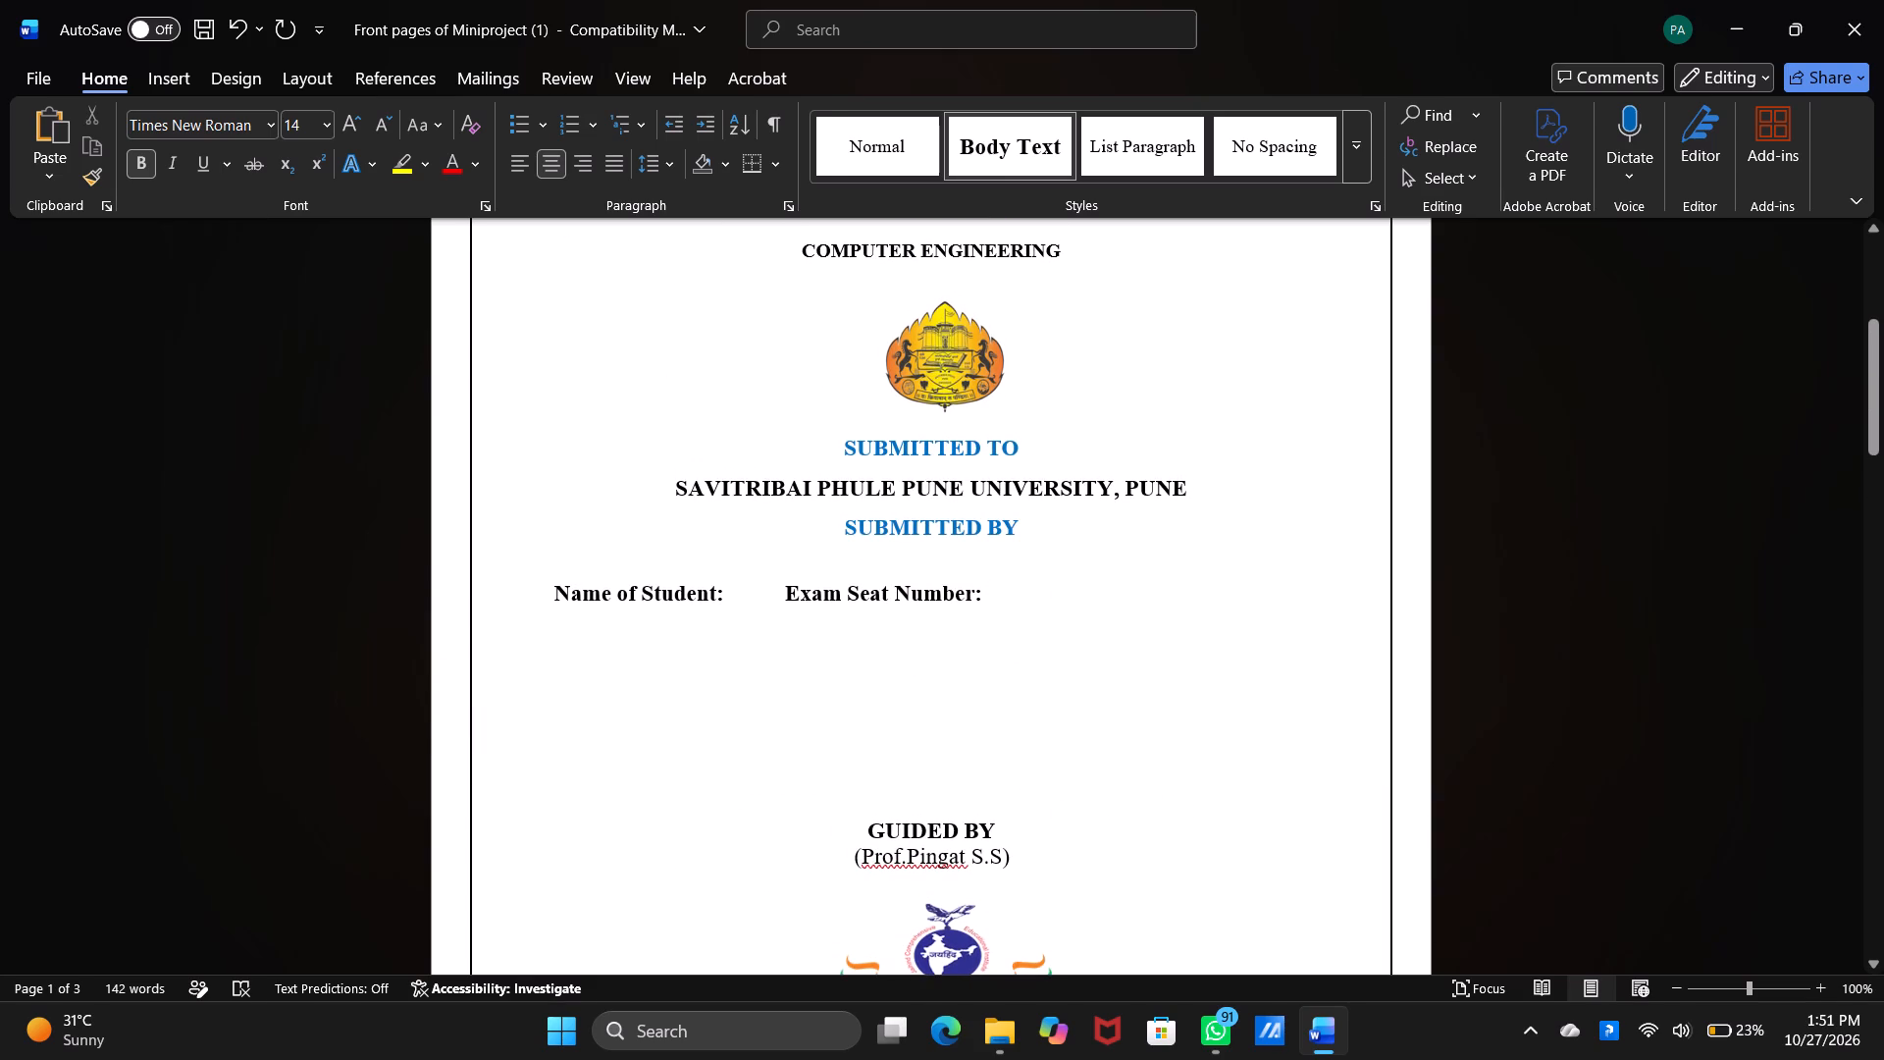
{"action": "scroll", "coordinate": [665, 558], "scroll_direction": "left", "scroll_amount": 1}
{"action": "left_click", "coordinate": [732, 402]}
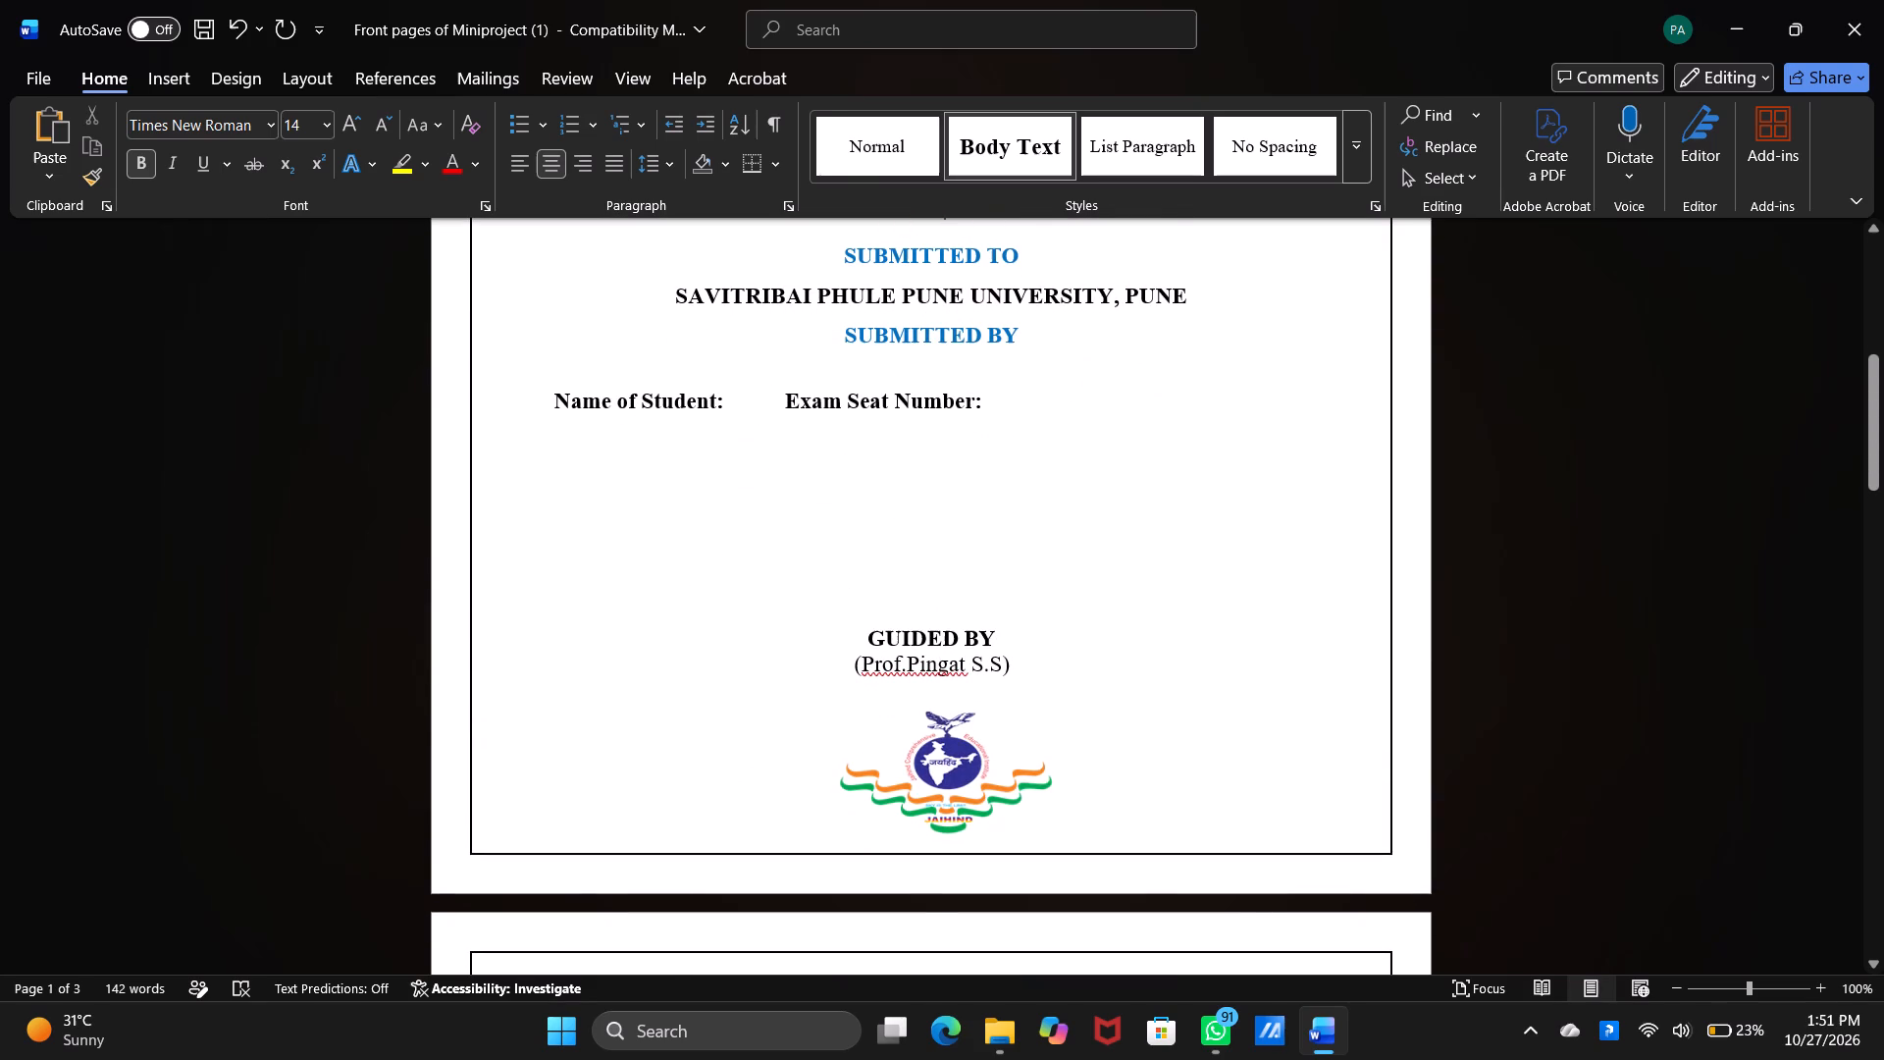
{"action": "key", "text": "BackSpace"}
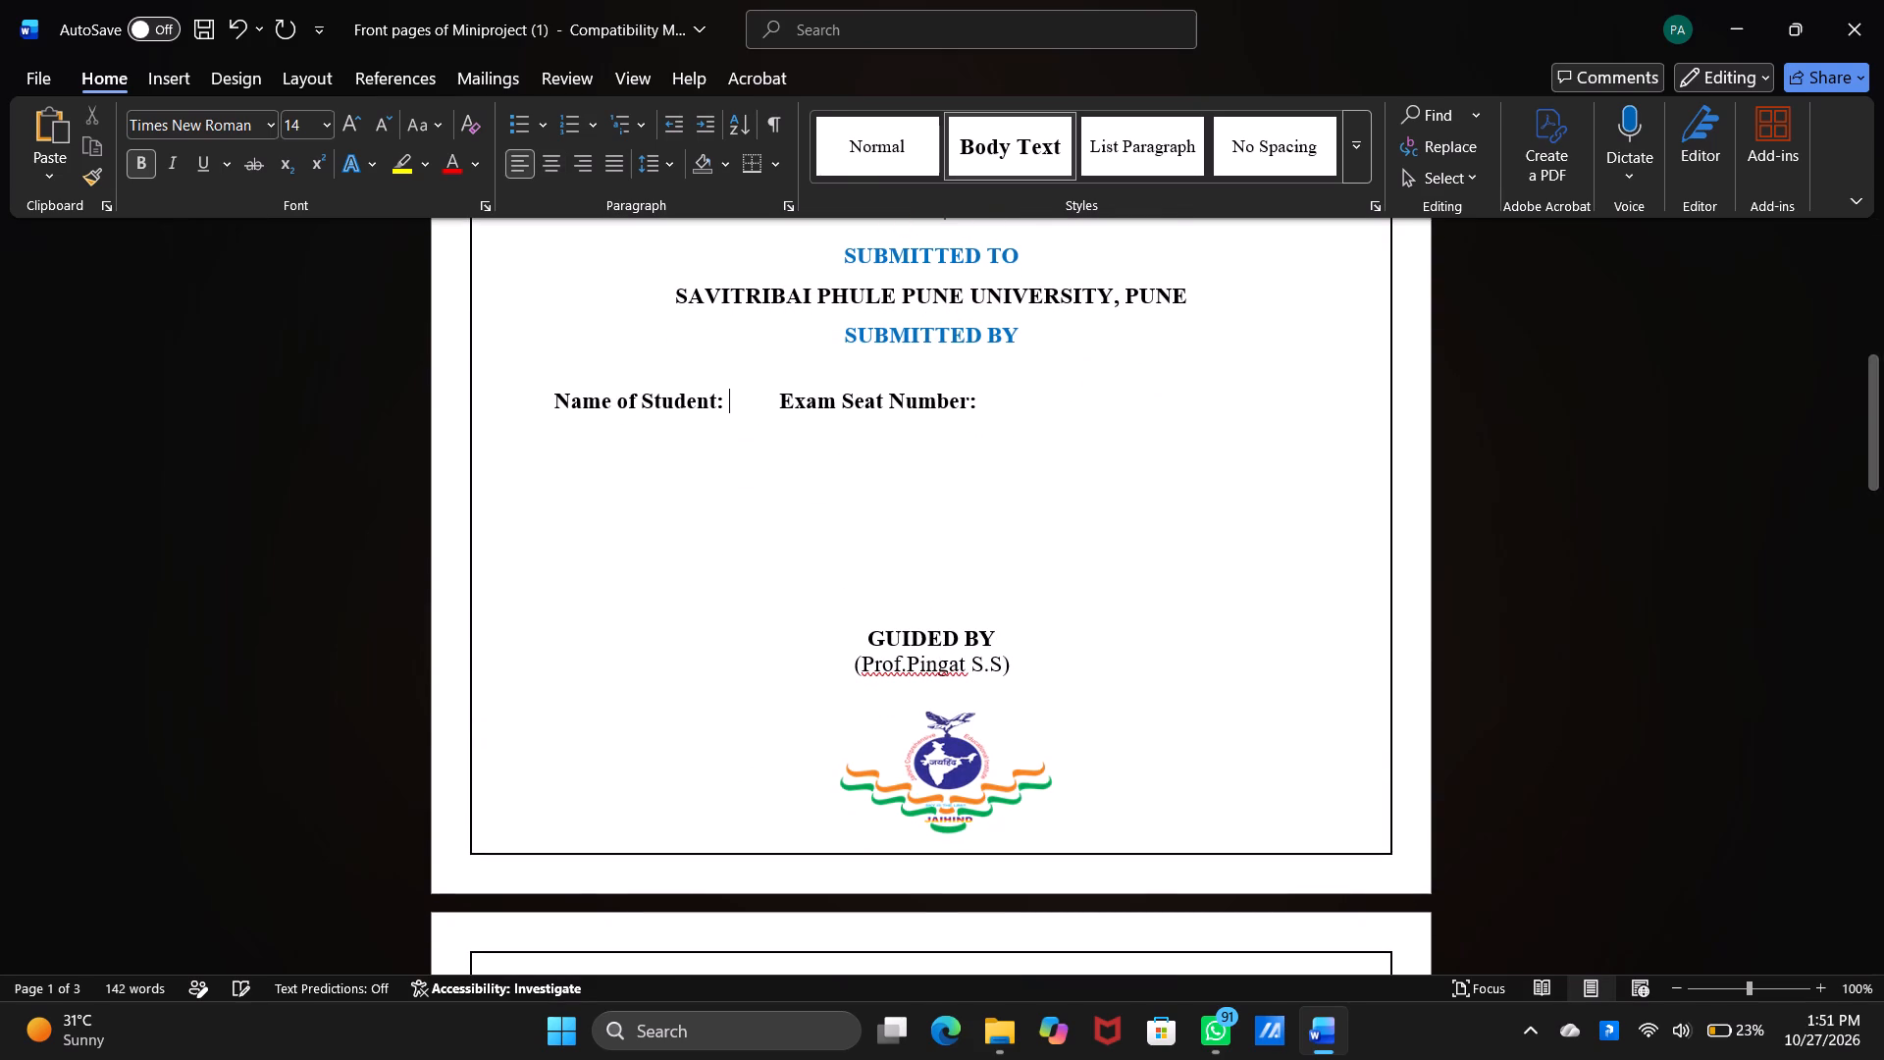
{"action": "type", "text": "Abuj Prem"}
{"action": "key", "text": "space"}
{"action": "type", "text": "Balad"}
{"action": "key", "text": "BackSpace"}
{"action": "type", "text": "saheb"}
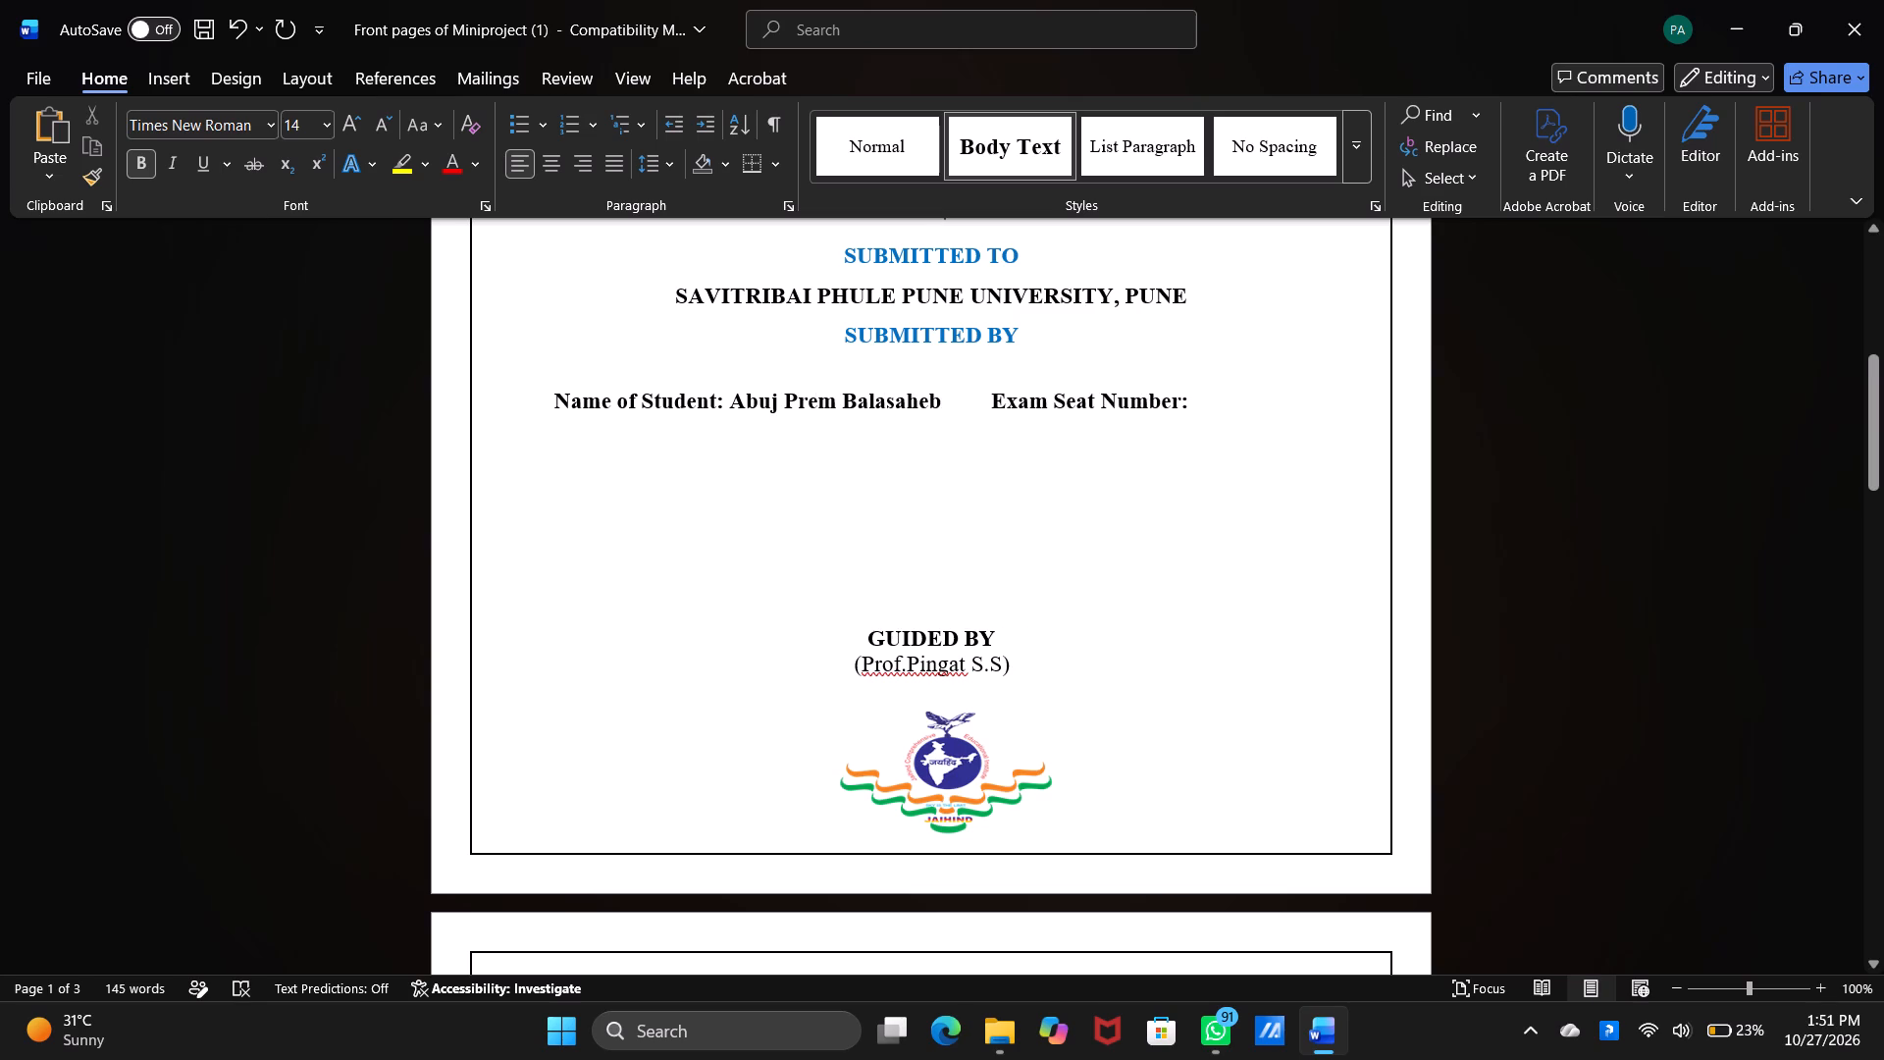
Save the front pages document with the second student's details.
{"action": "scroll", "coordinate": [1066, 473], "scroll_direction": "up", "scroll_amount": 4}
{"action": "key", "text": "ctrl+s"}
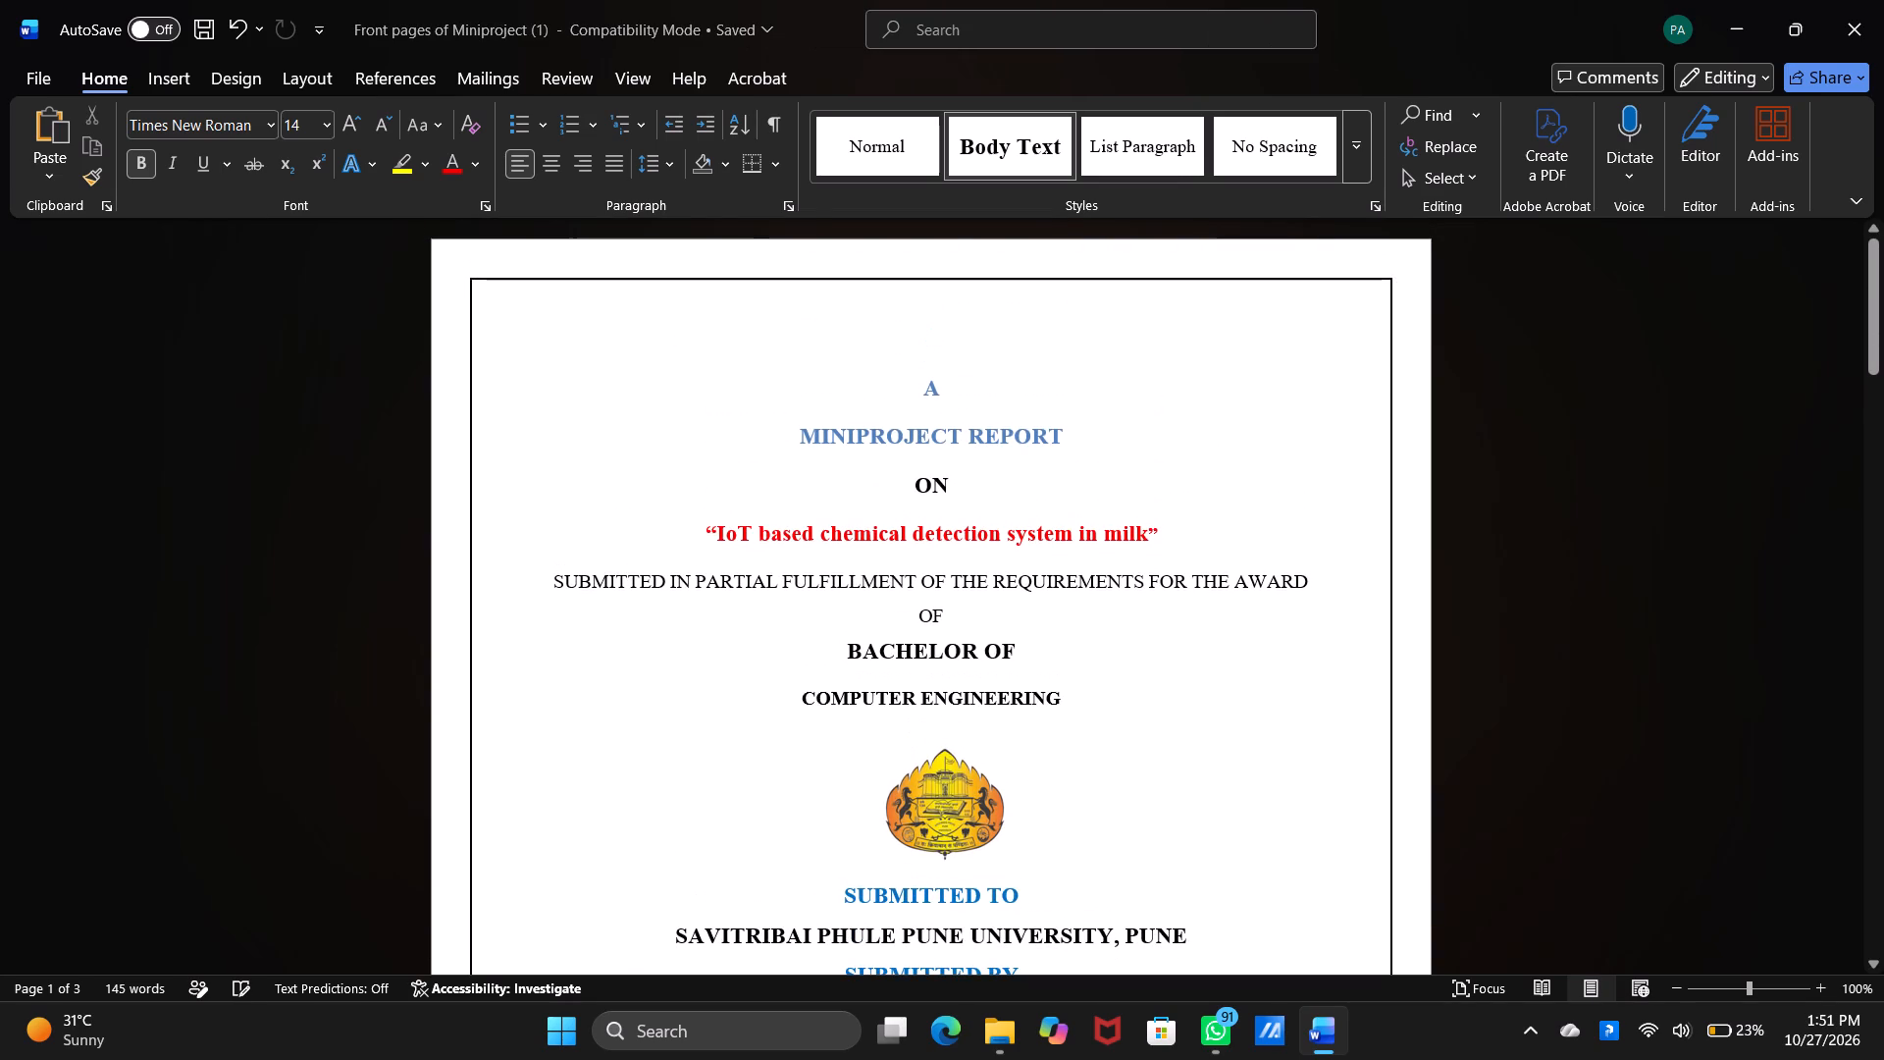
Save a PDF copy of the document to OneDrive - Personal under the file name "Front pages of Miniproject (1)p".
{"action": "left_click", "coordinate": [41, 74]}
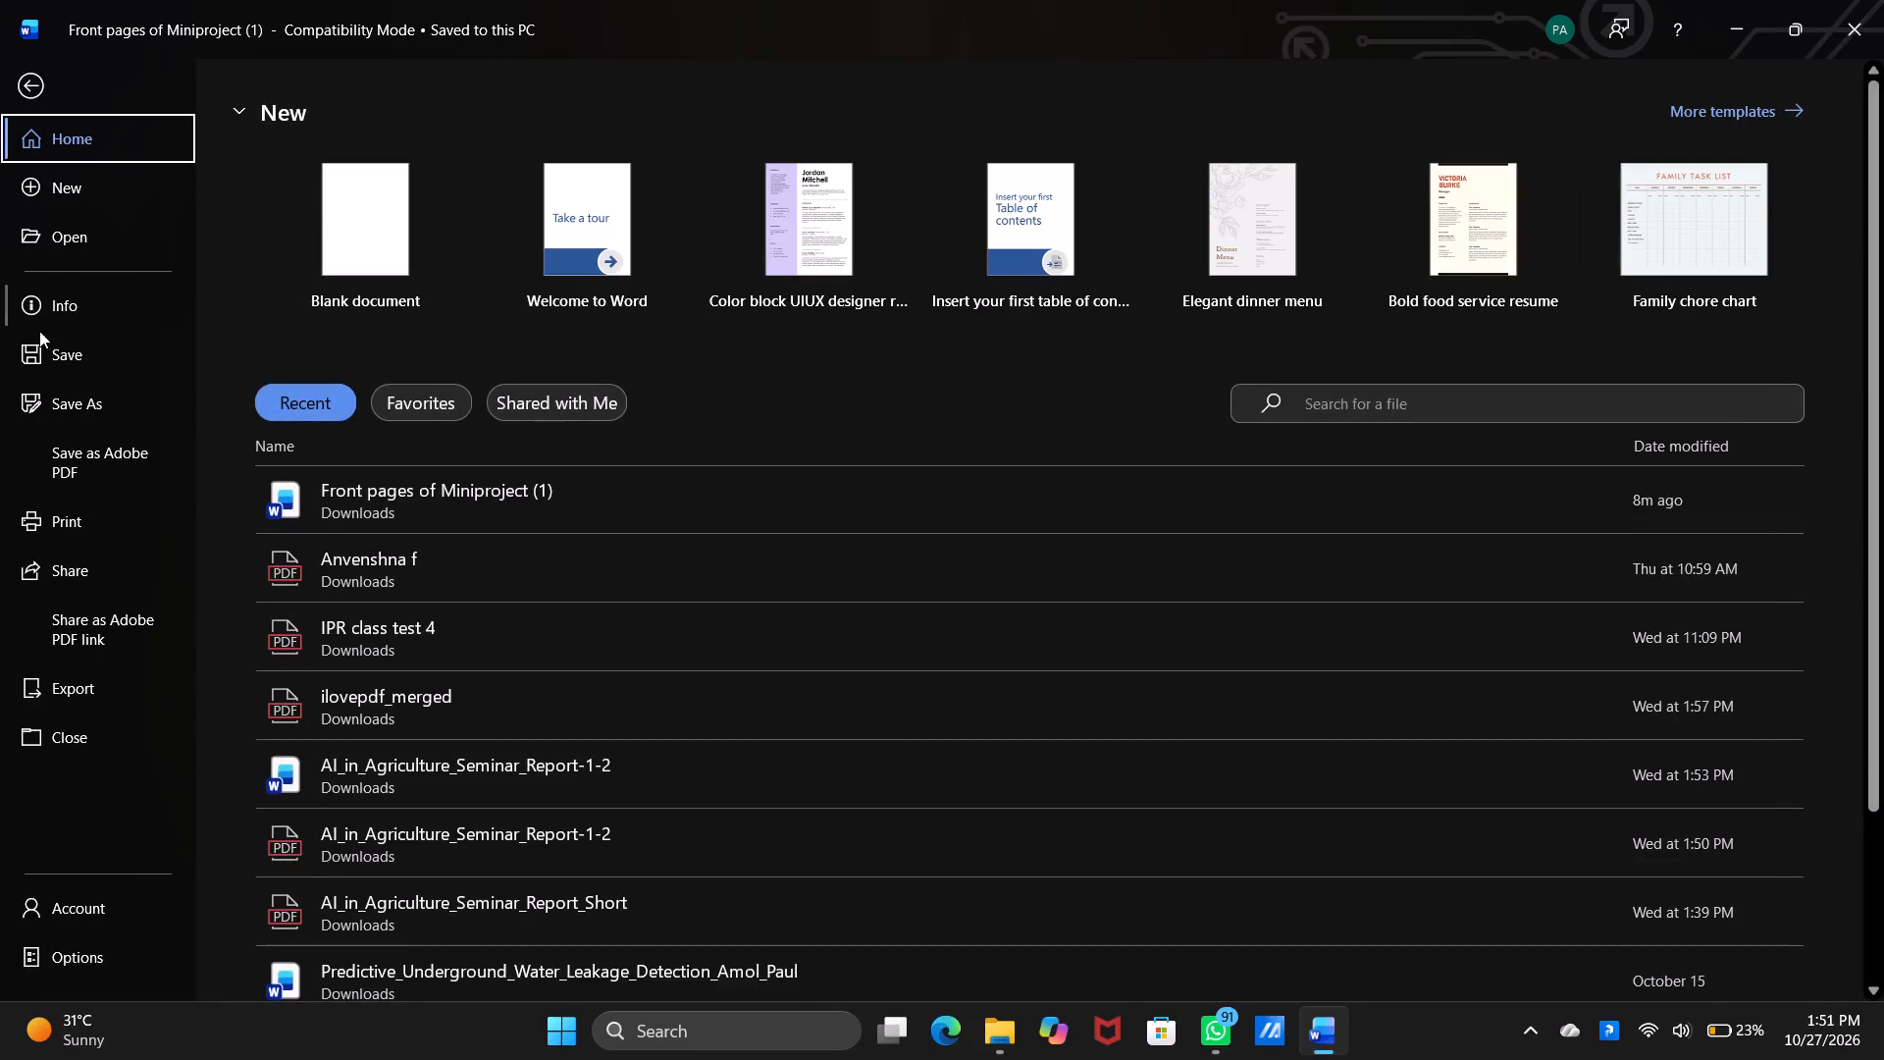
{"action": "left_click", "coordinate": [66, 403]}
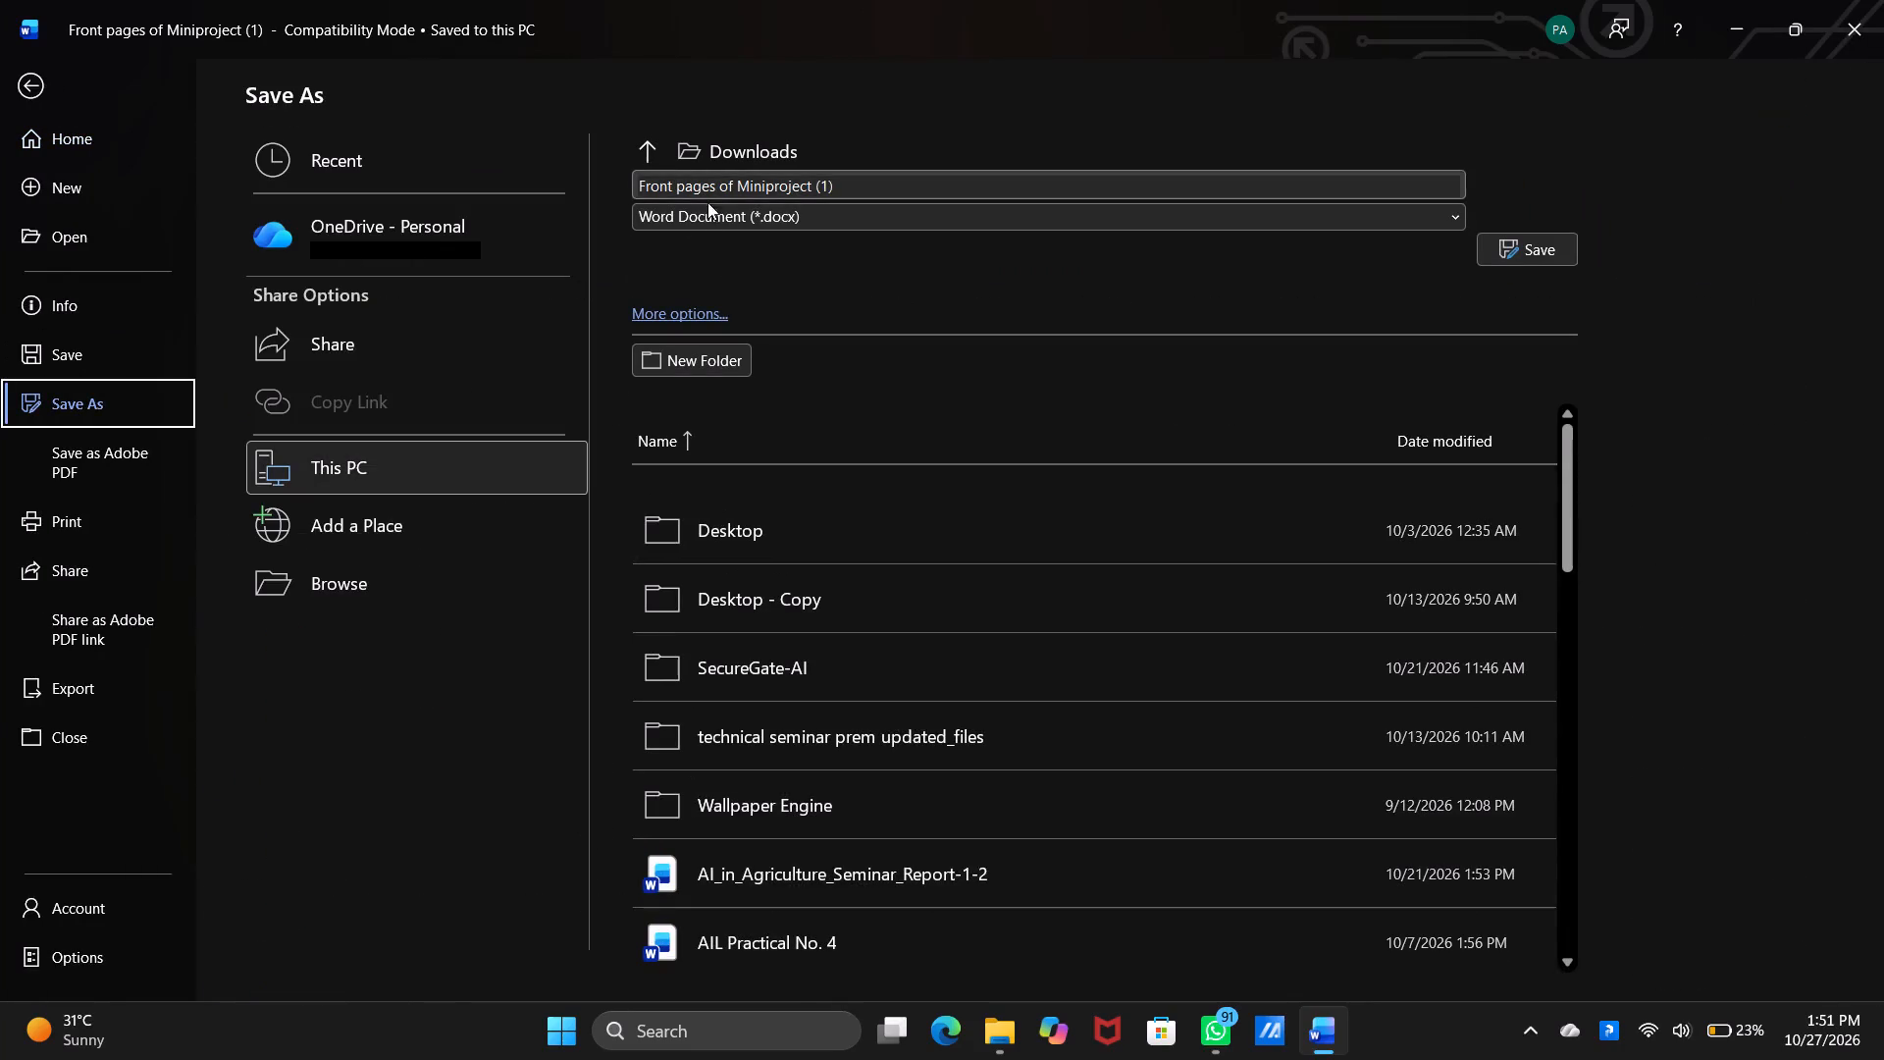
{"action": "left_click", "coordinate": [707, 215]}
{"action": "left_click", "coordinate": [683, 421]}
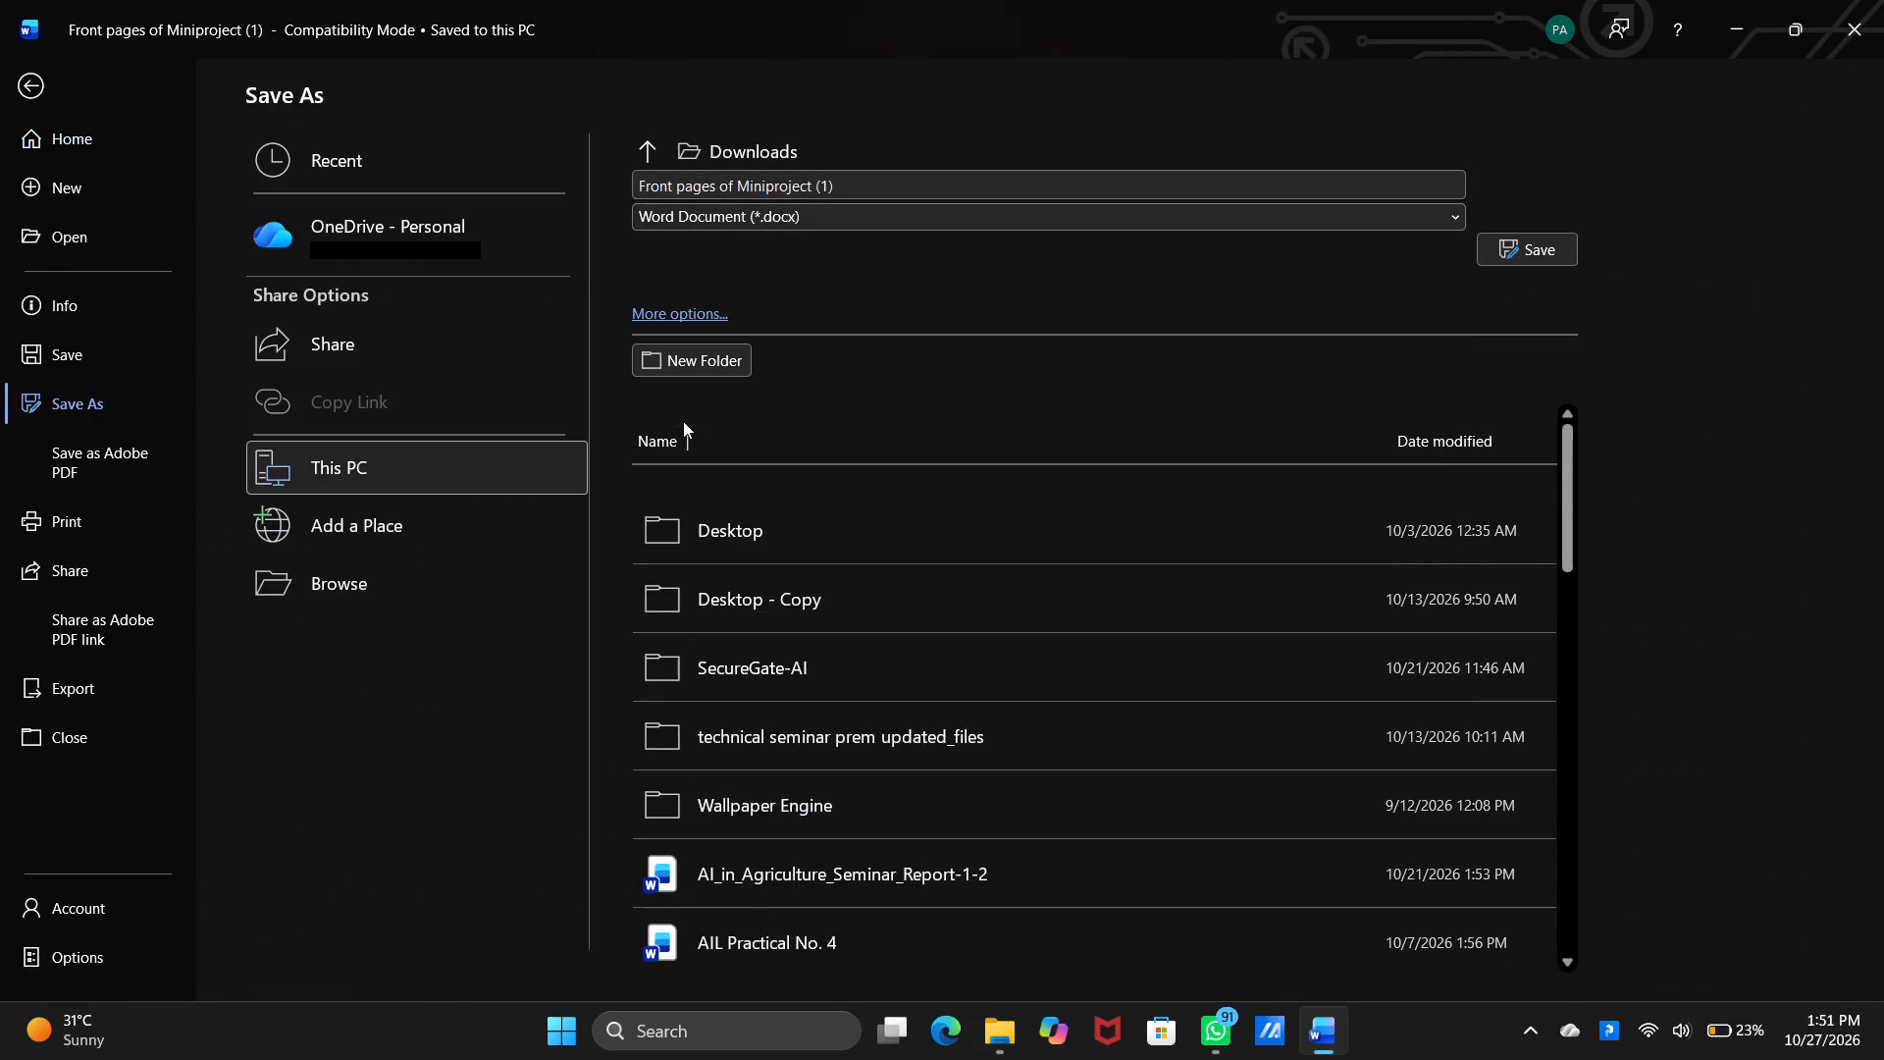
{"action": "left_click", "coordinate": [380, 196]}
{"action": "left_click", "coordinate": [386, 216]}
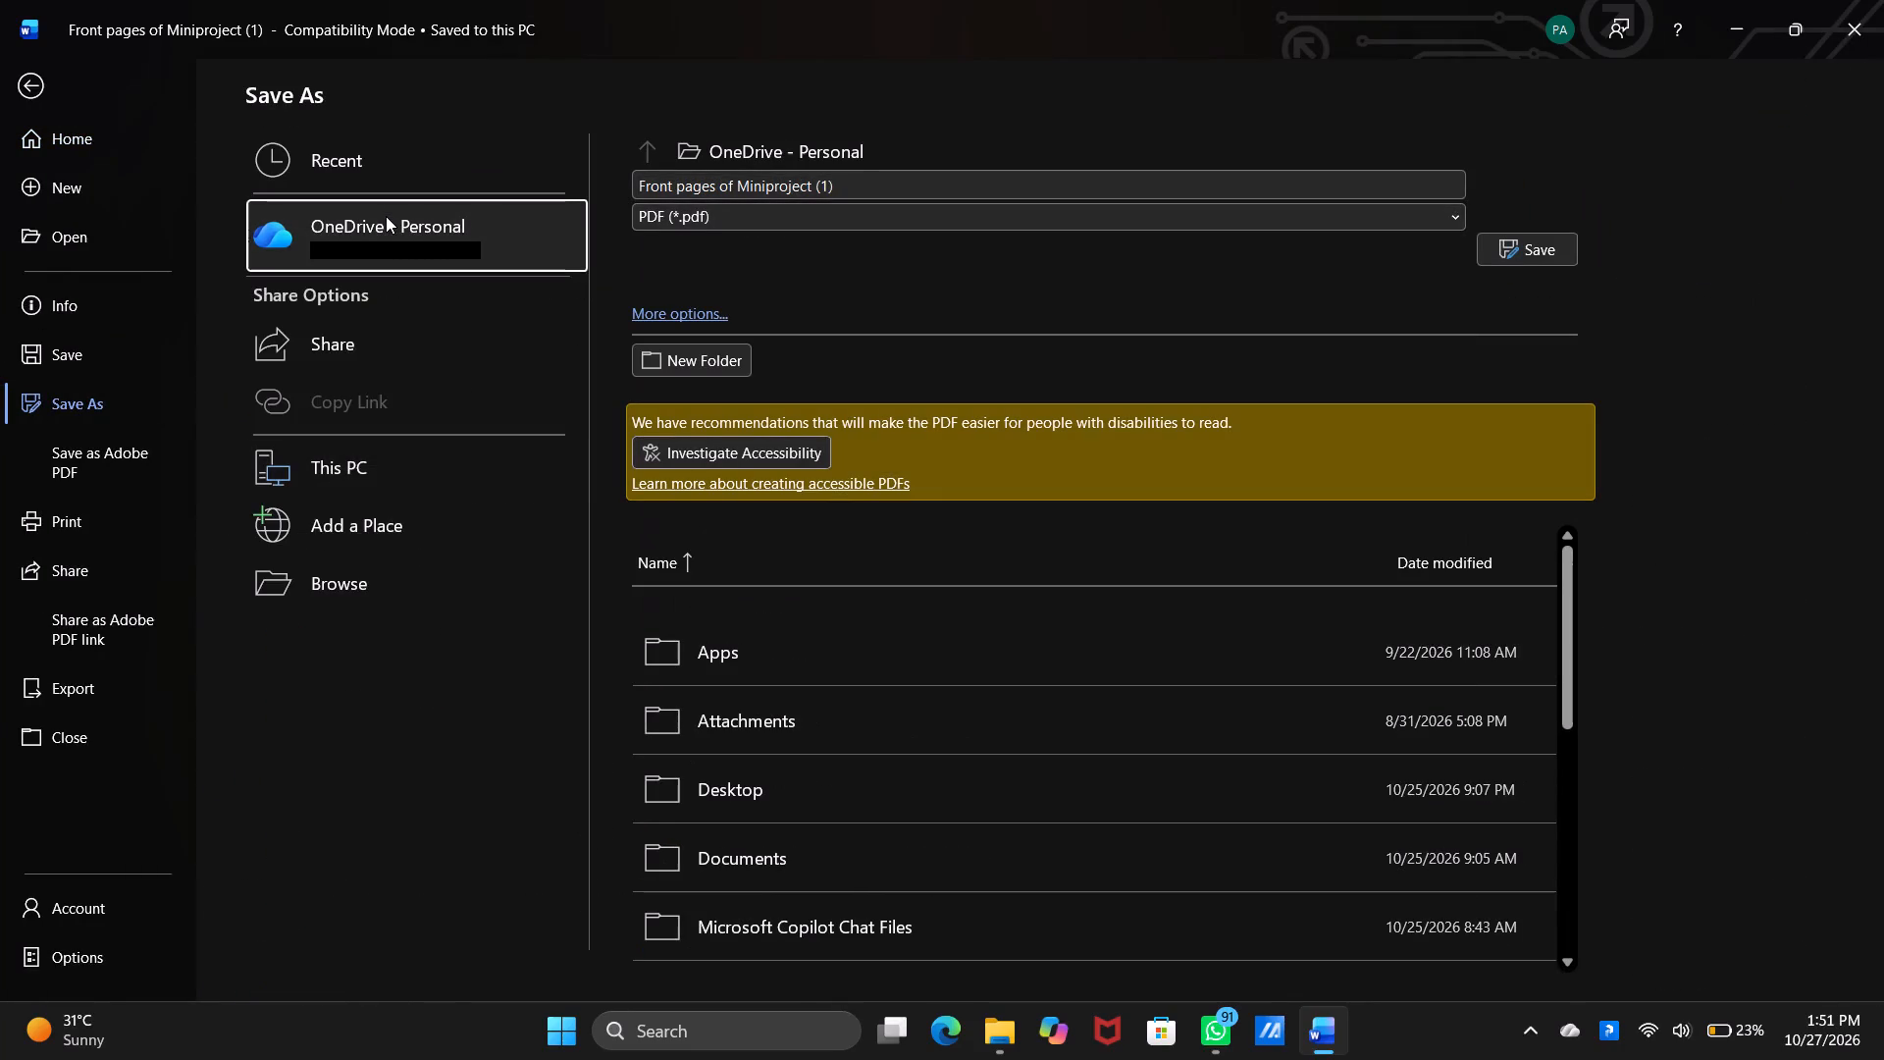
{"action": "key", "text": "Return"}
{"action": "key", "text": "Return"}
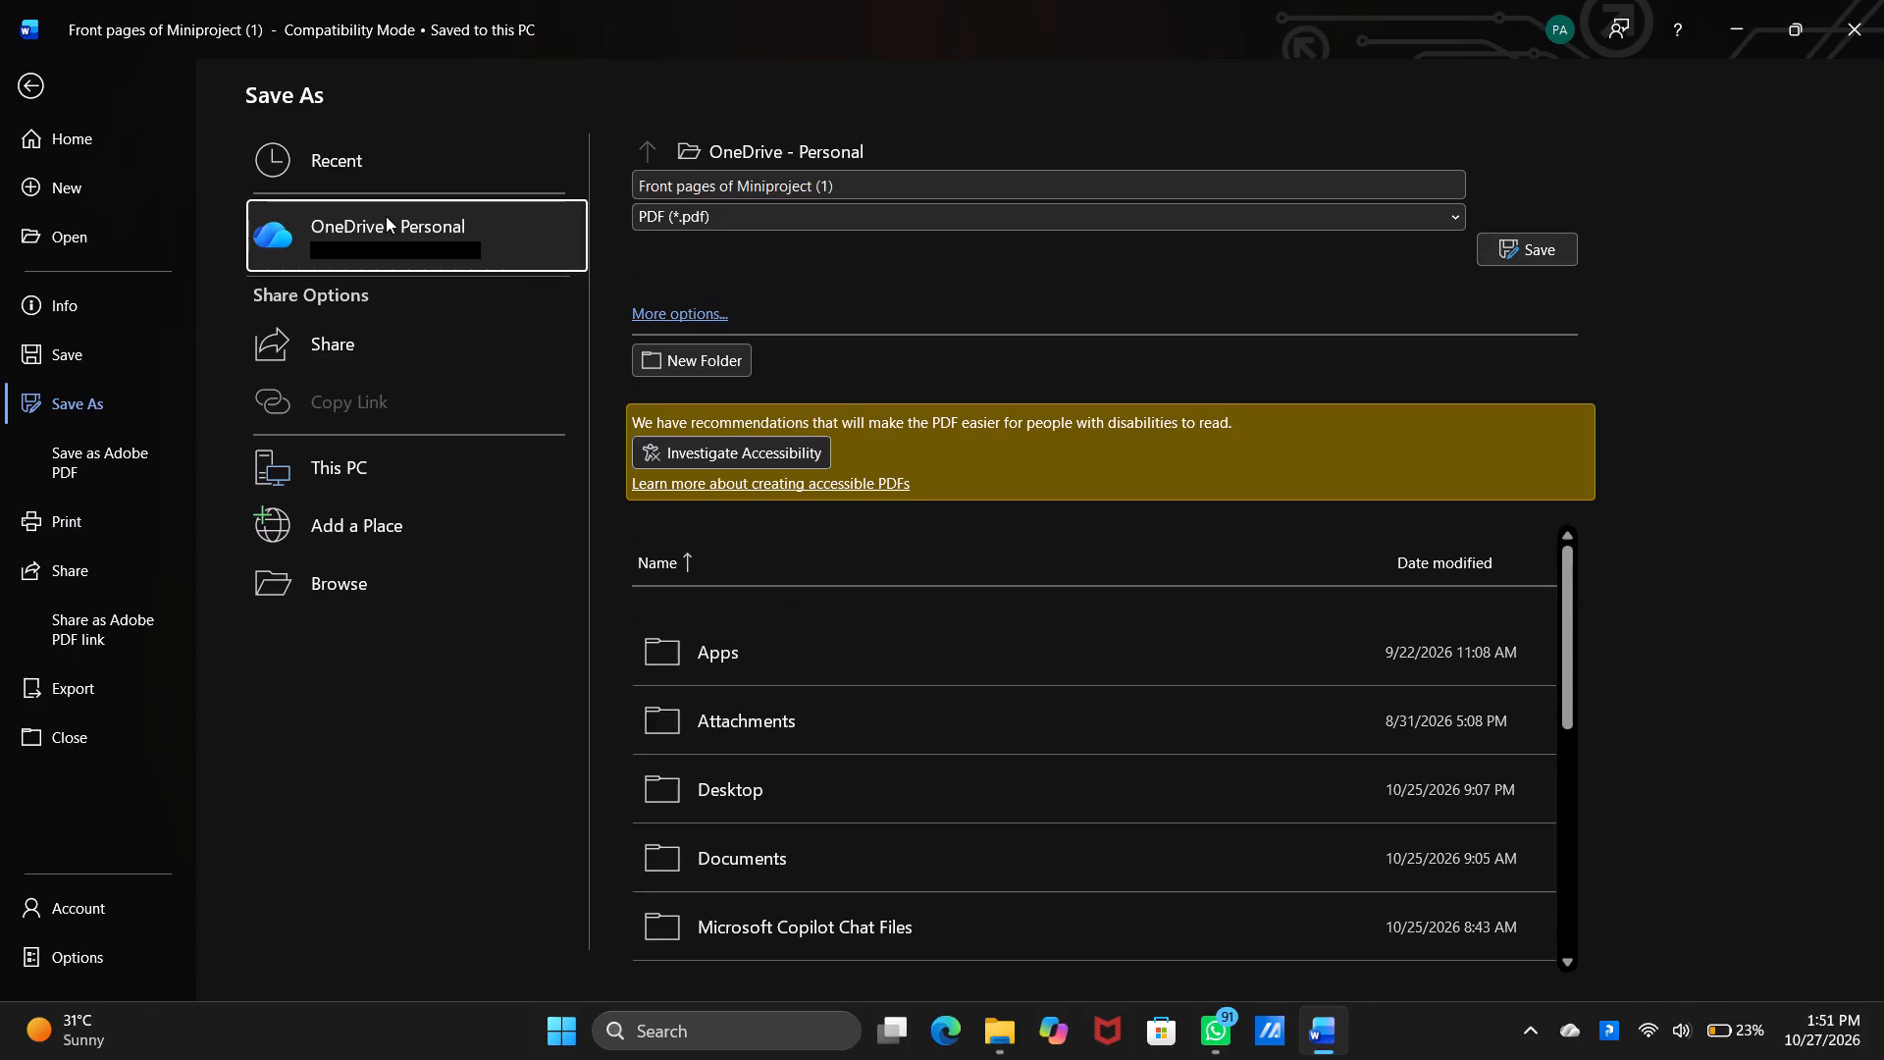
{"action": "left_click", "coordinate": [1525, 237]}
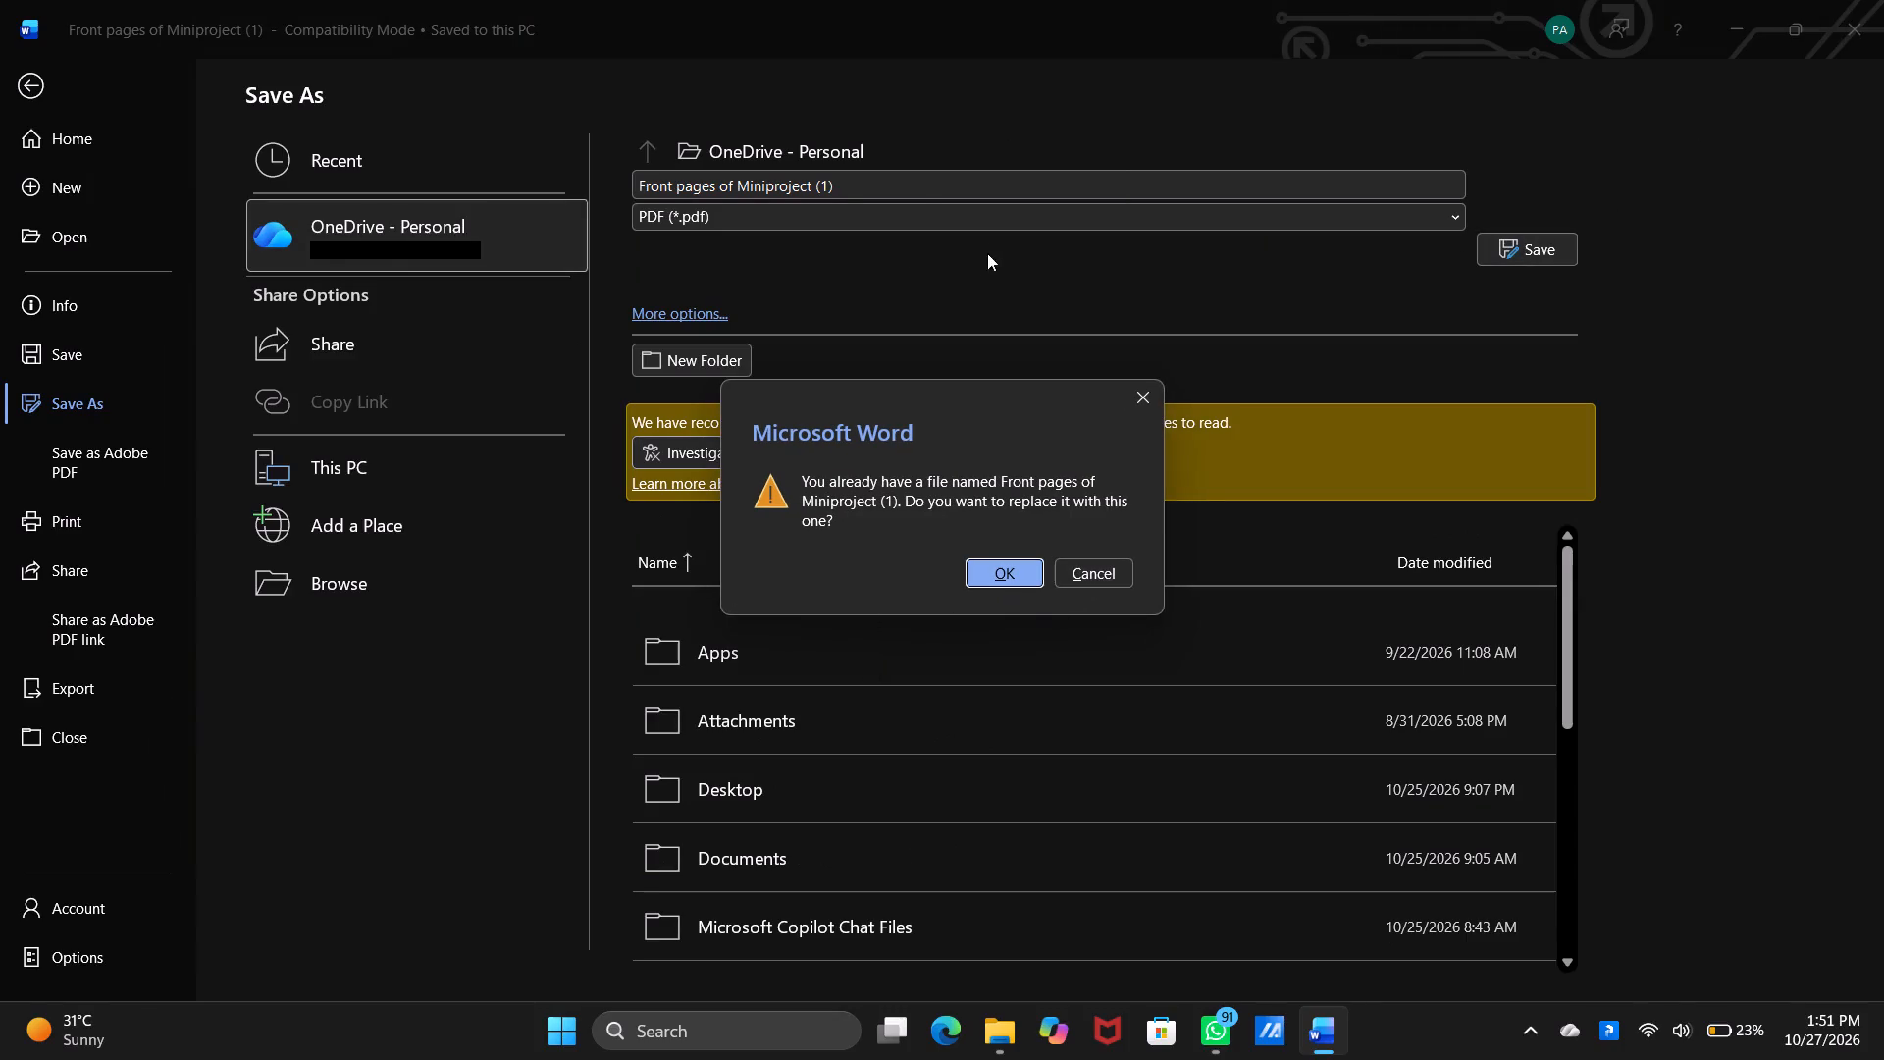
{"action": "left_click", "coordinate": [905, 183]}
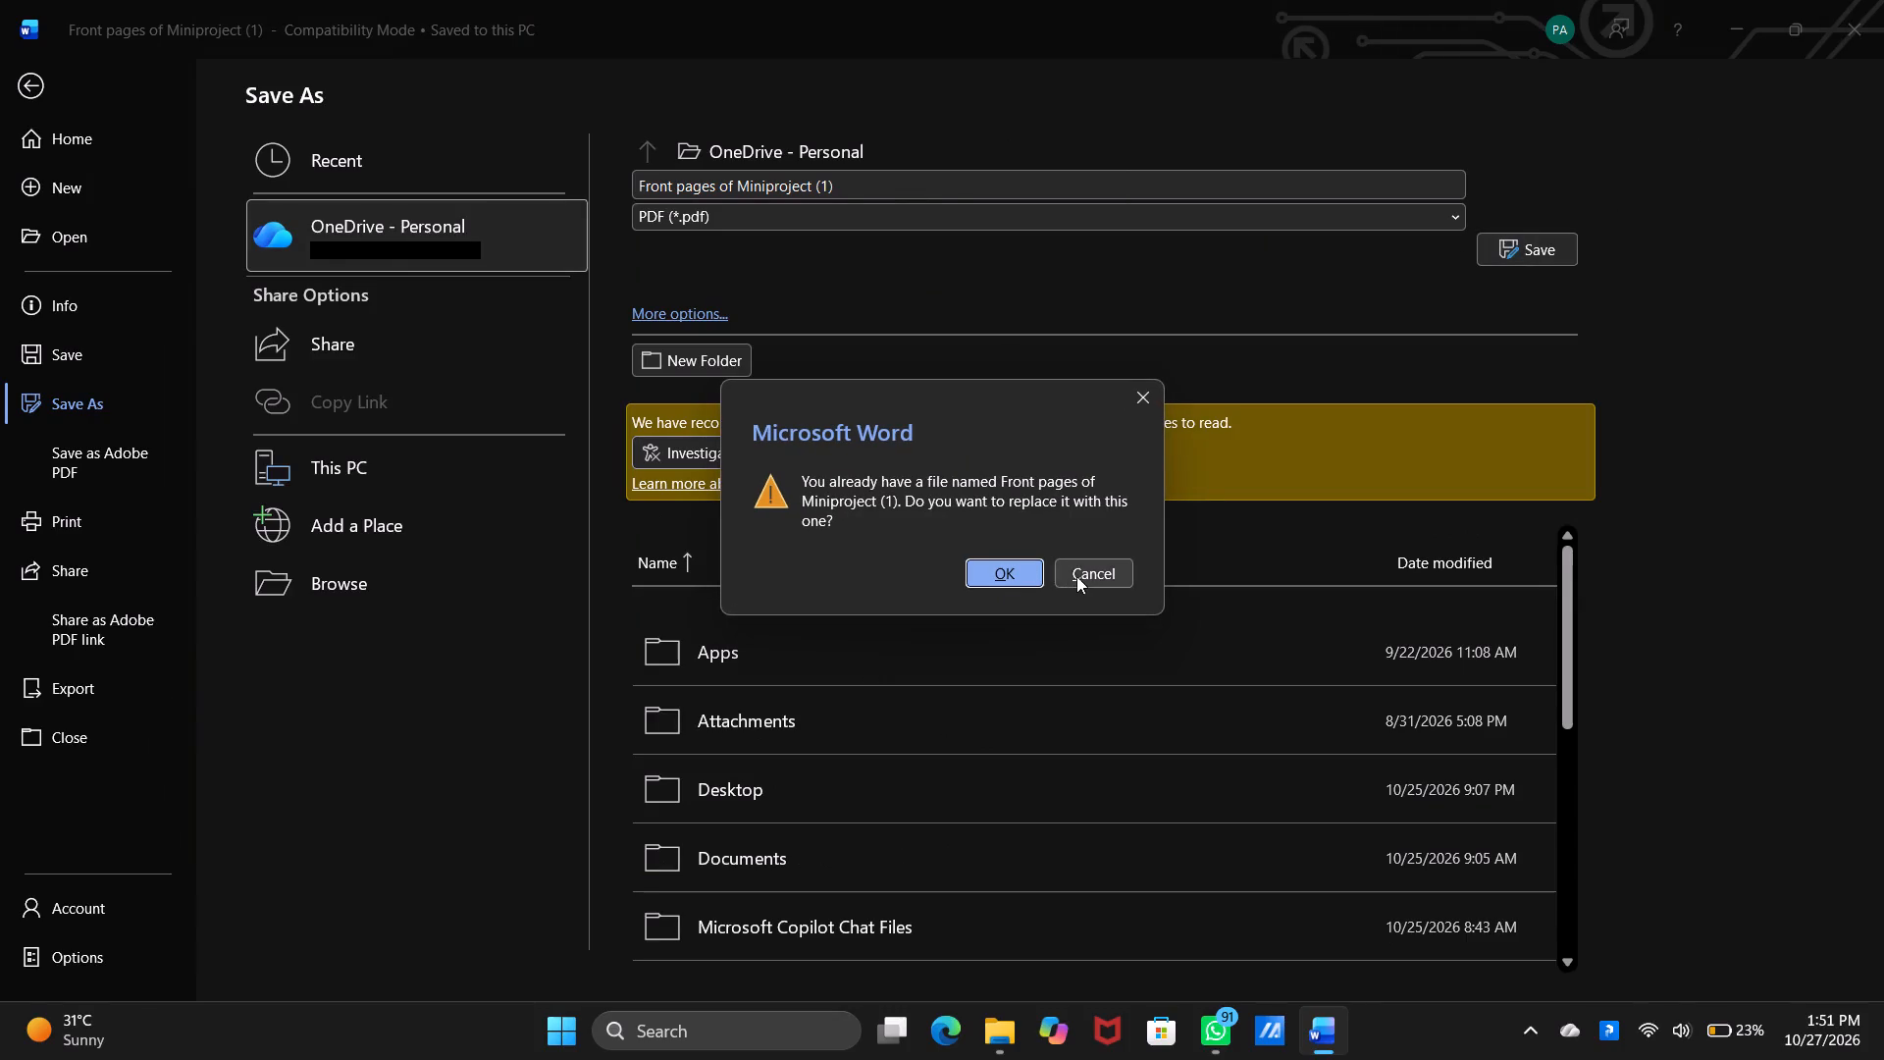
{"action": "left_click", "coordinate": [1082, 576]}
{"action": "left_click", "coordinate": [931, 196]}
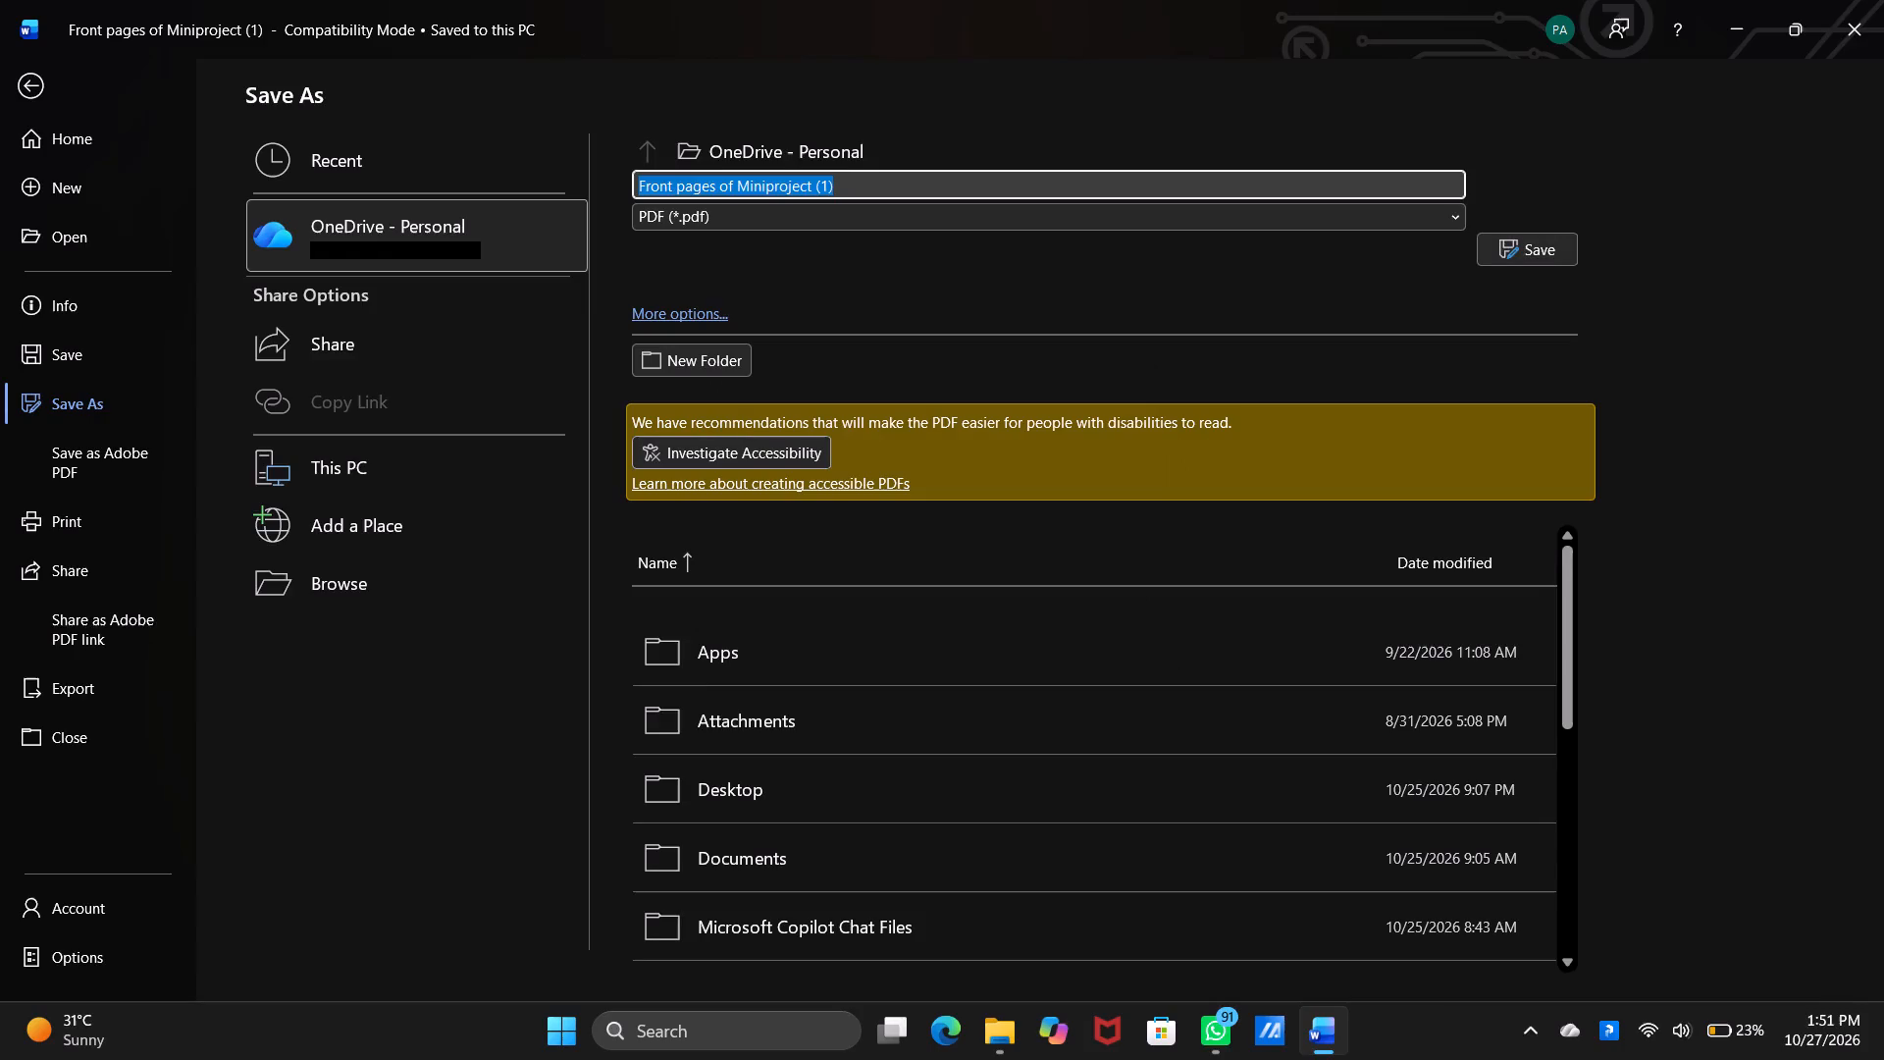
{"action": "left_click", "coordinate": [931, 196]}
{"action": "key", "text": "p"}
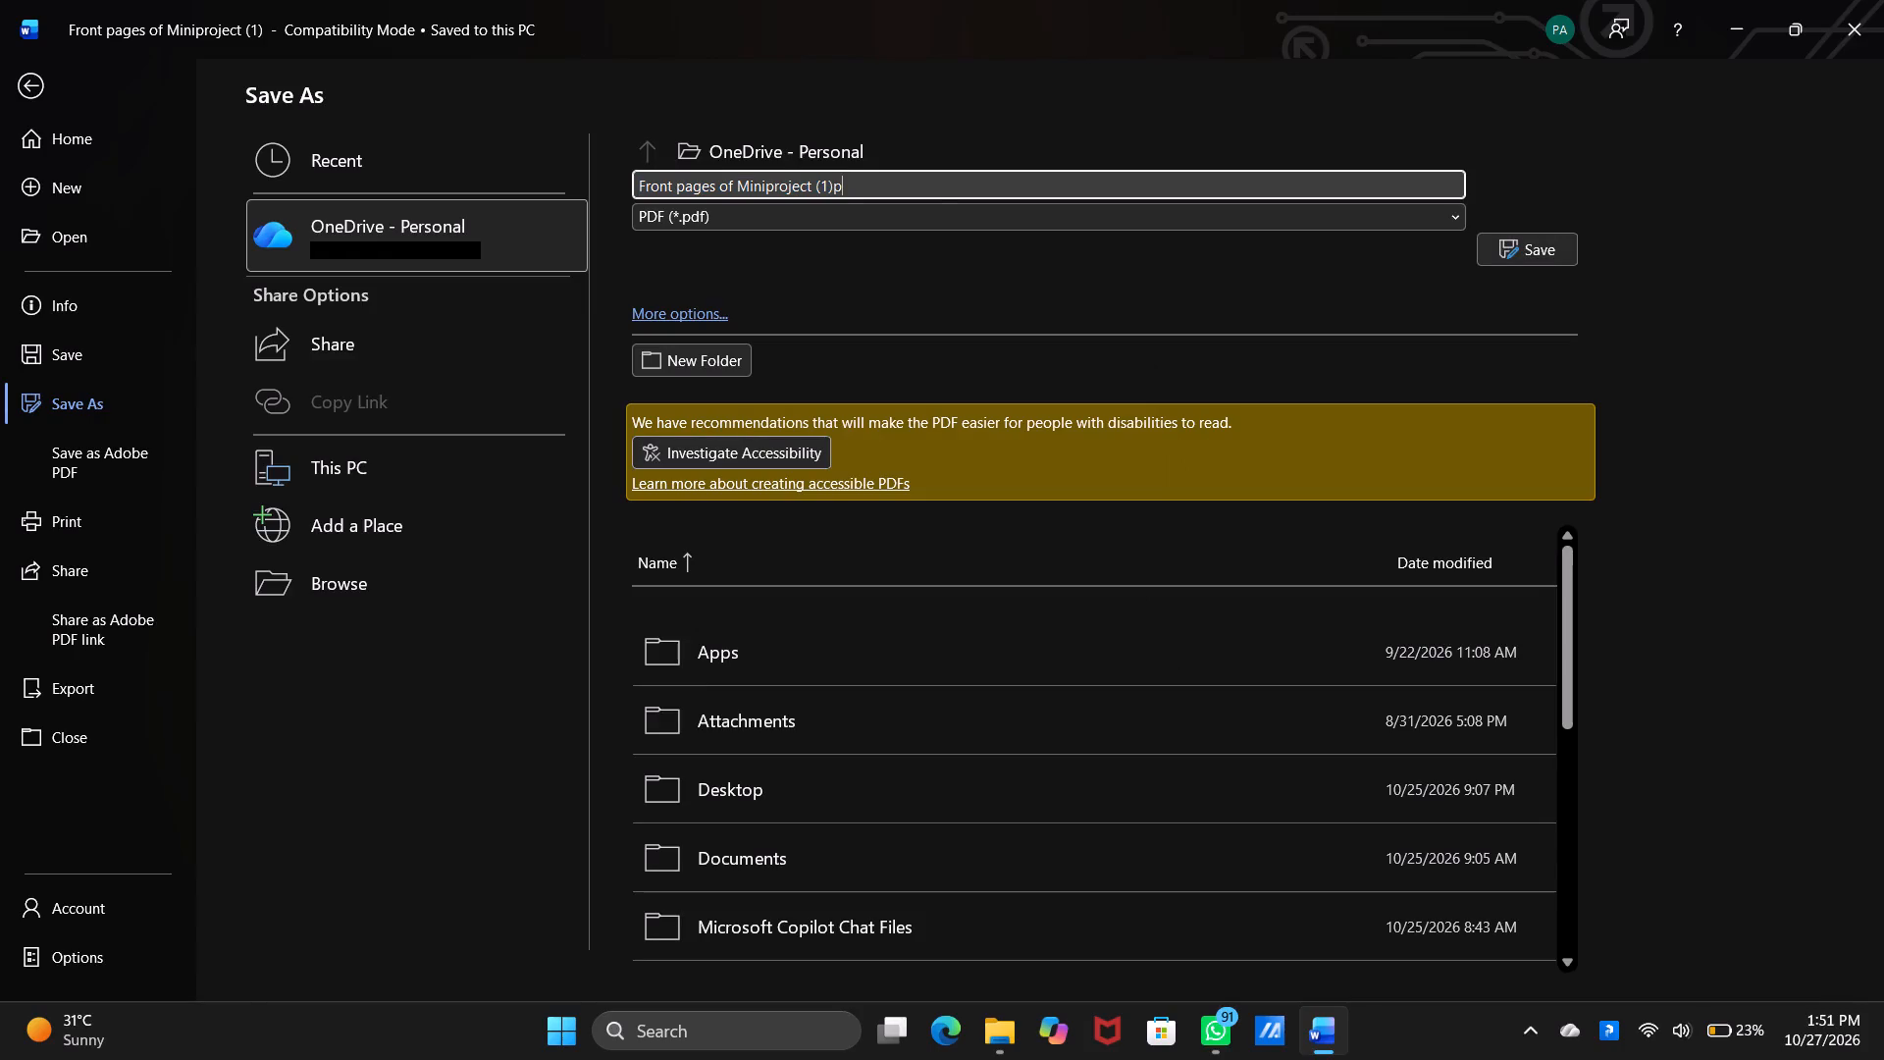
{"action": "key", "text": "Return"}
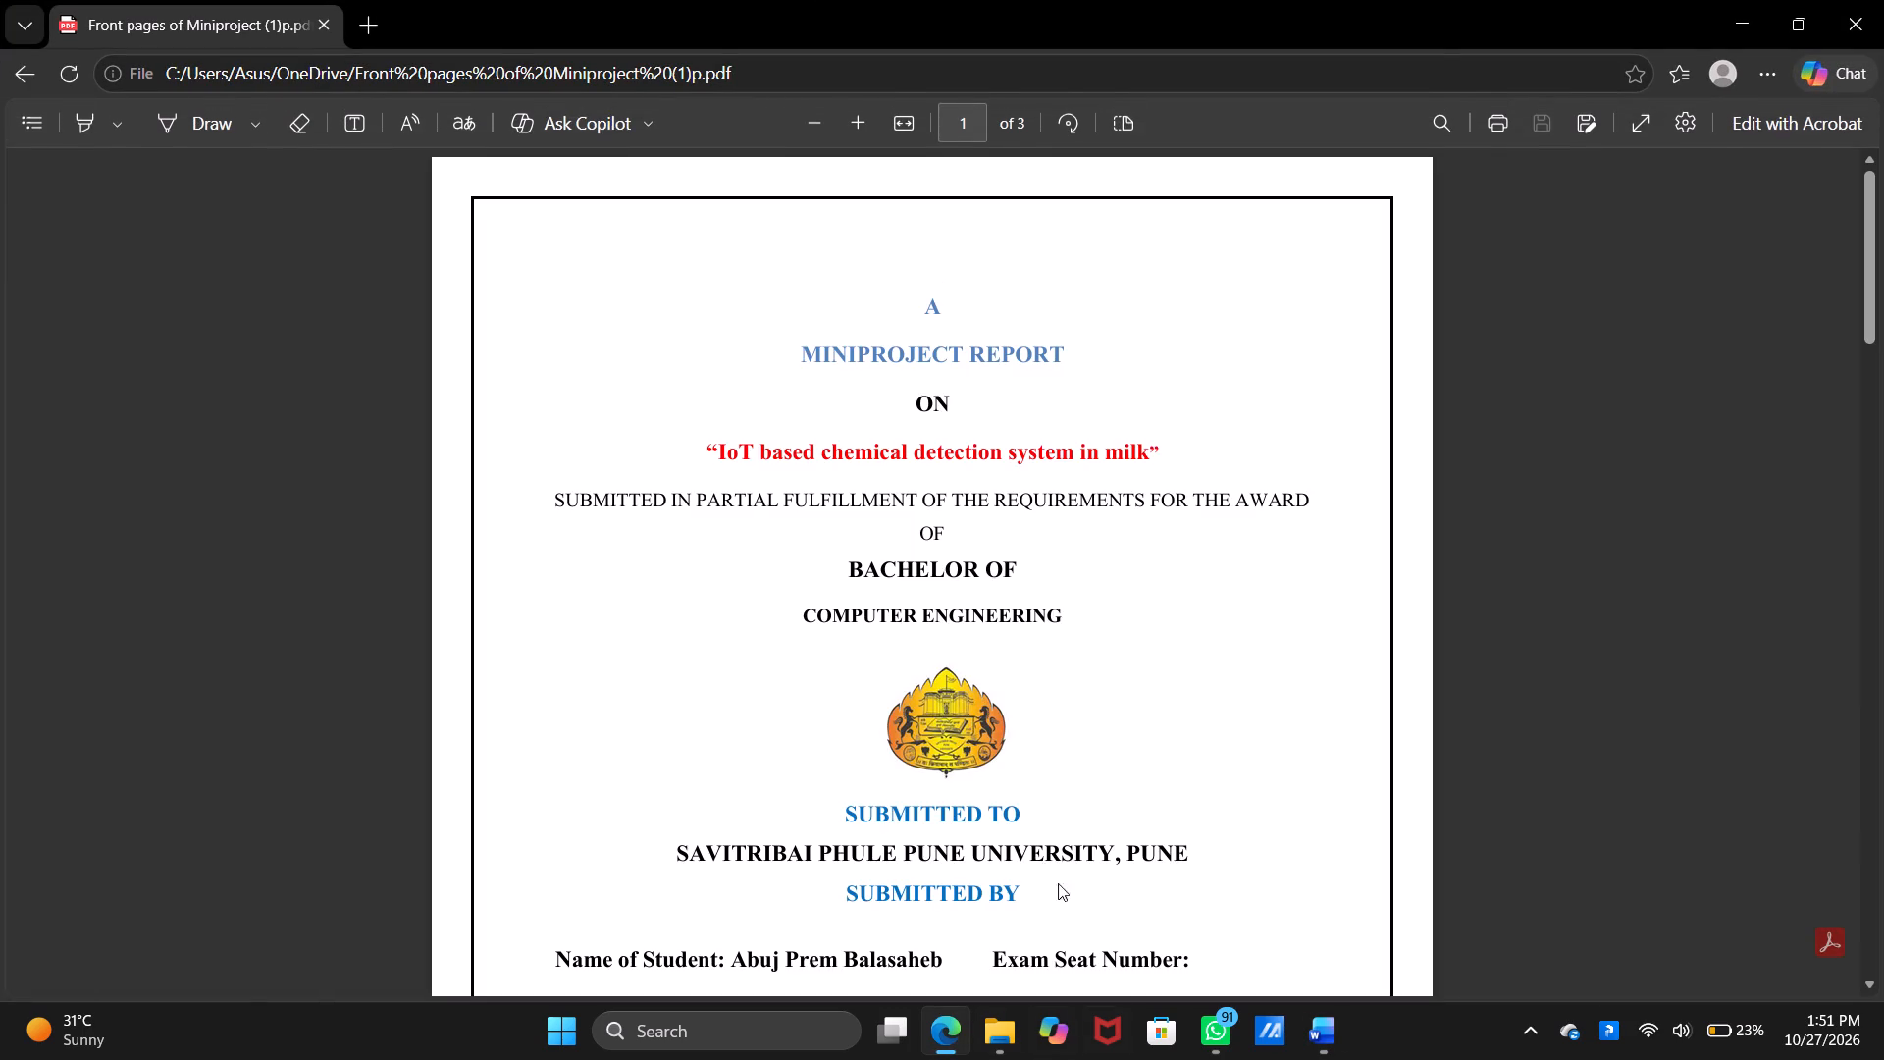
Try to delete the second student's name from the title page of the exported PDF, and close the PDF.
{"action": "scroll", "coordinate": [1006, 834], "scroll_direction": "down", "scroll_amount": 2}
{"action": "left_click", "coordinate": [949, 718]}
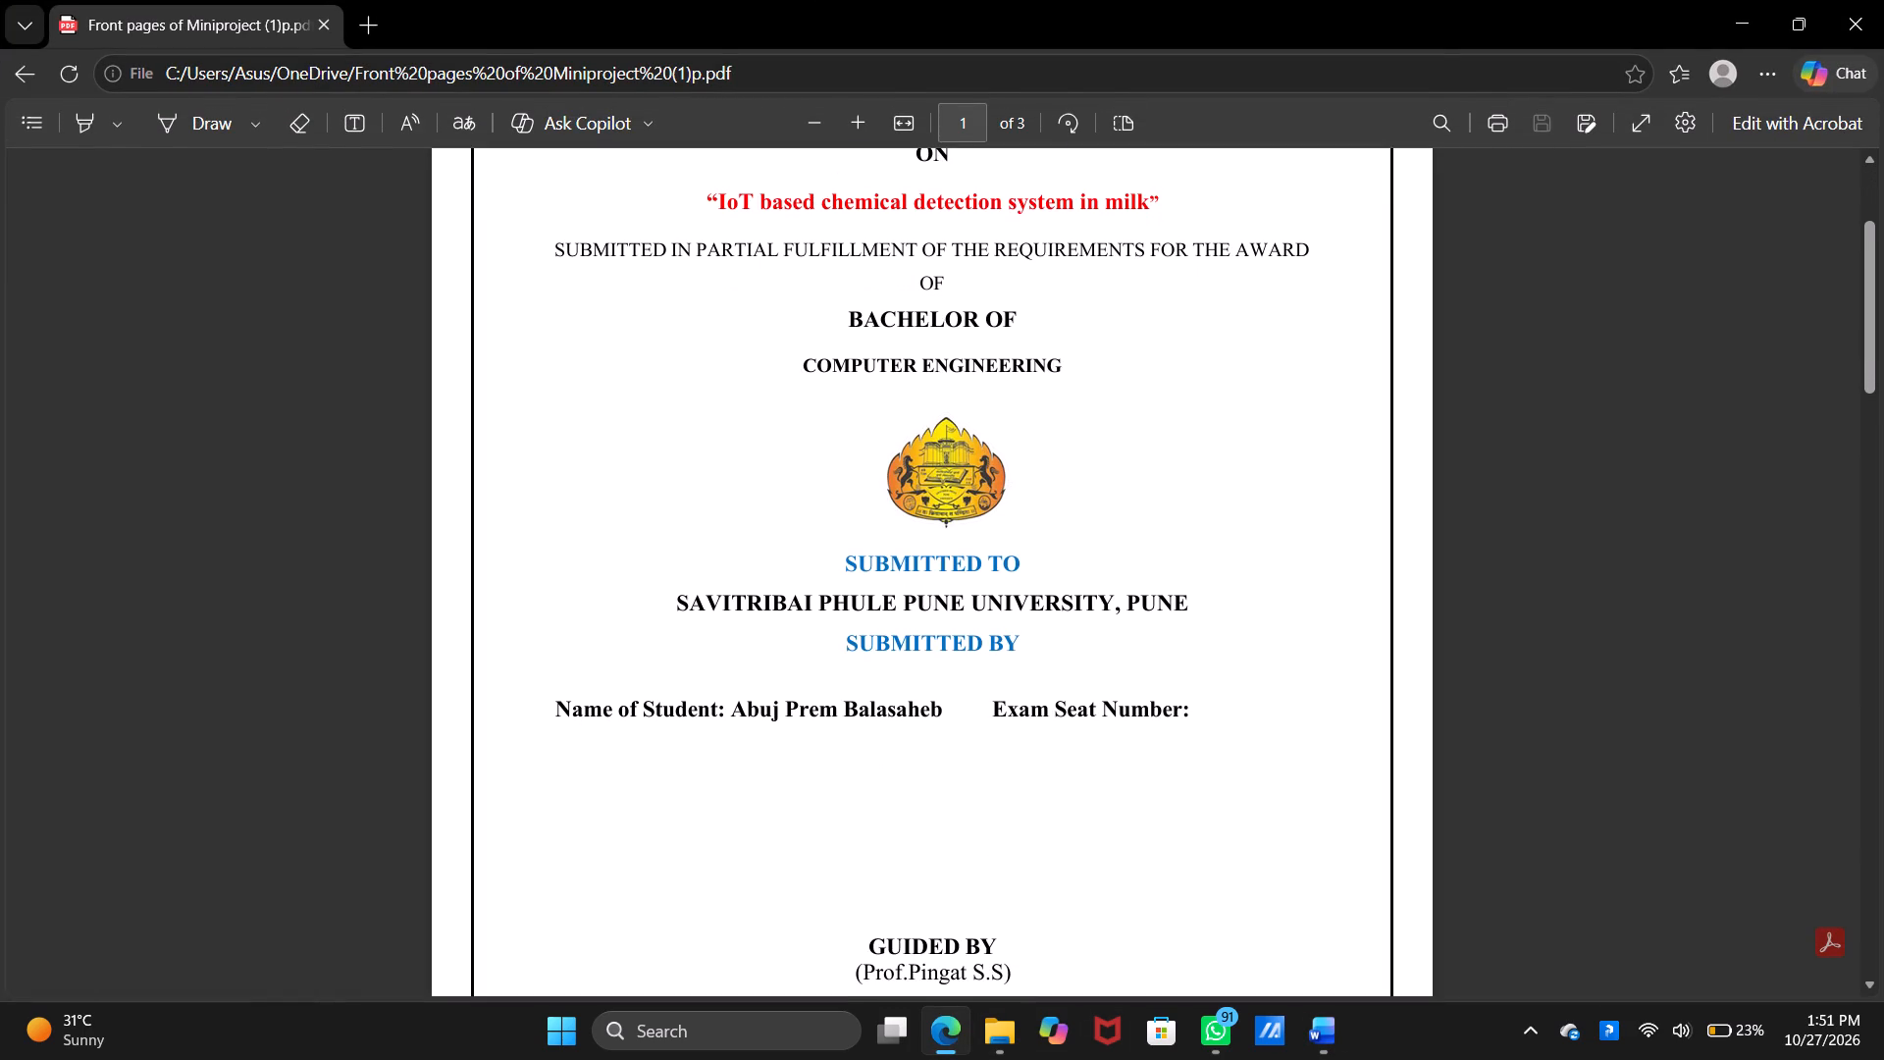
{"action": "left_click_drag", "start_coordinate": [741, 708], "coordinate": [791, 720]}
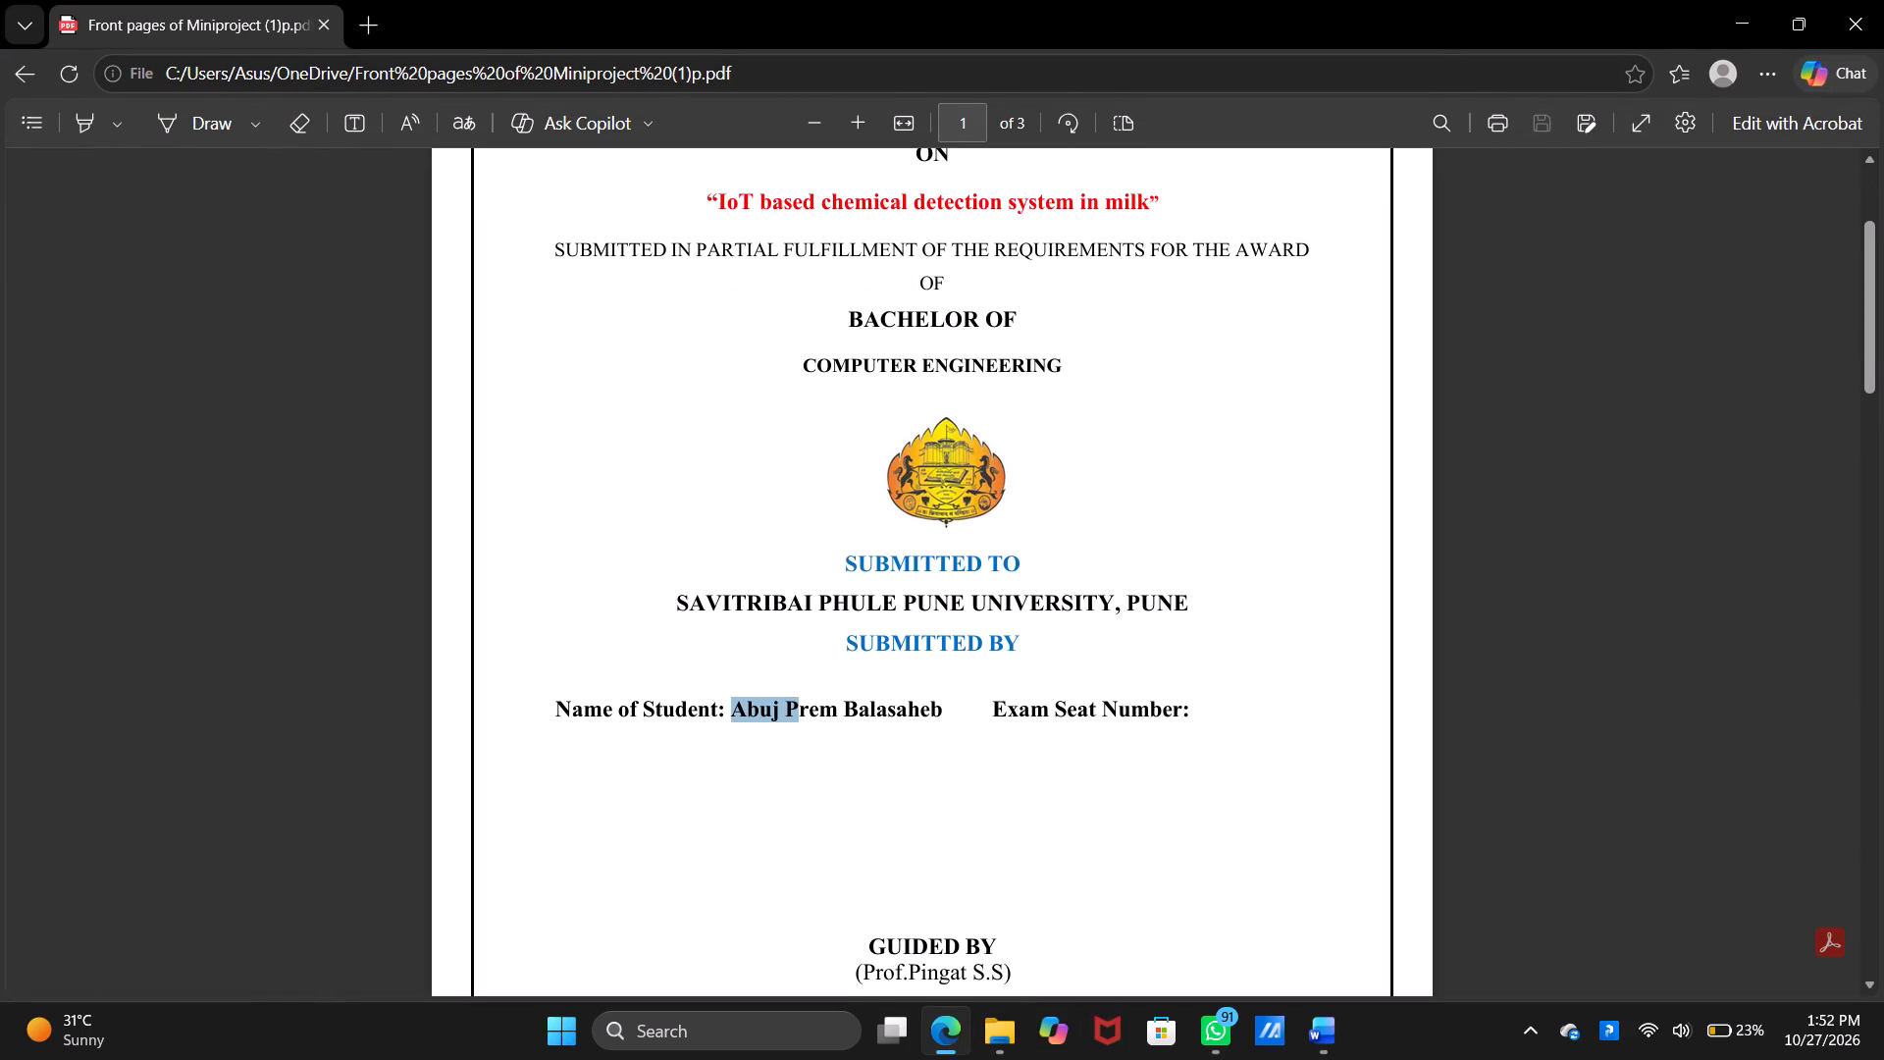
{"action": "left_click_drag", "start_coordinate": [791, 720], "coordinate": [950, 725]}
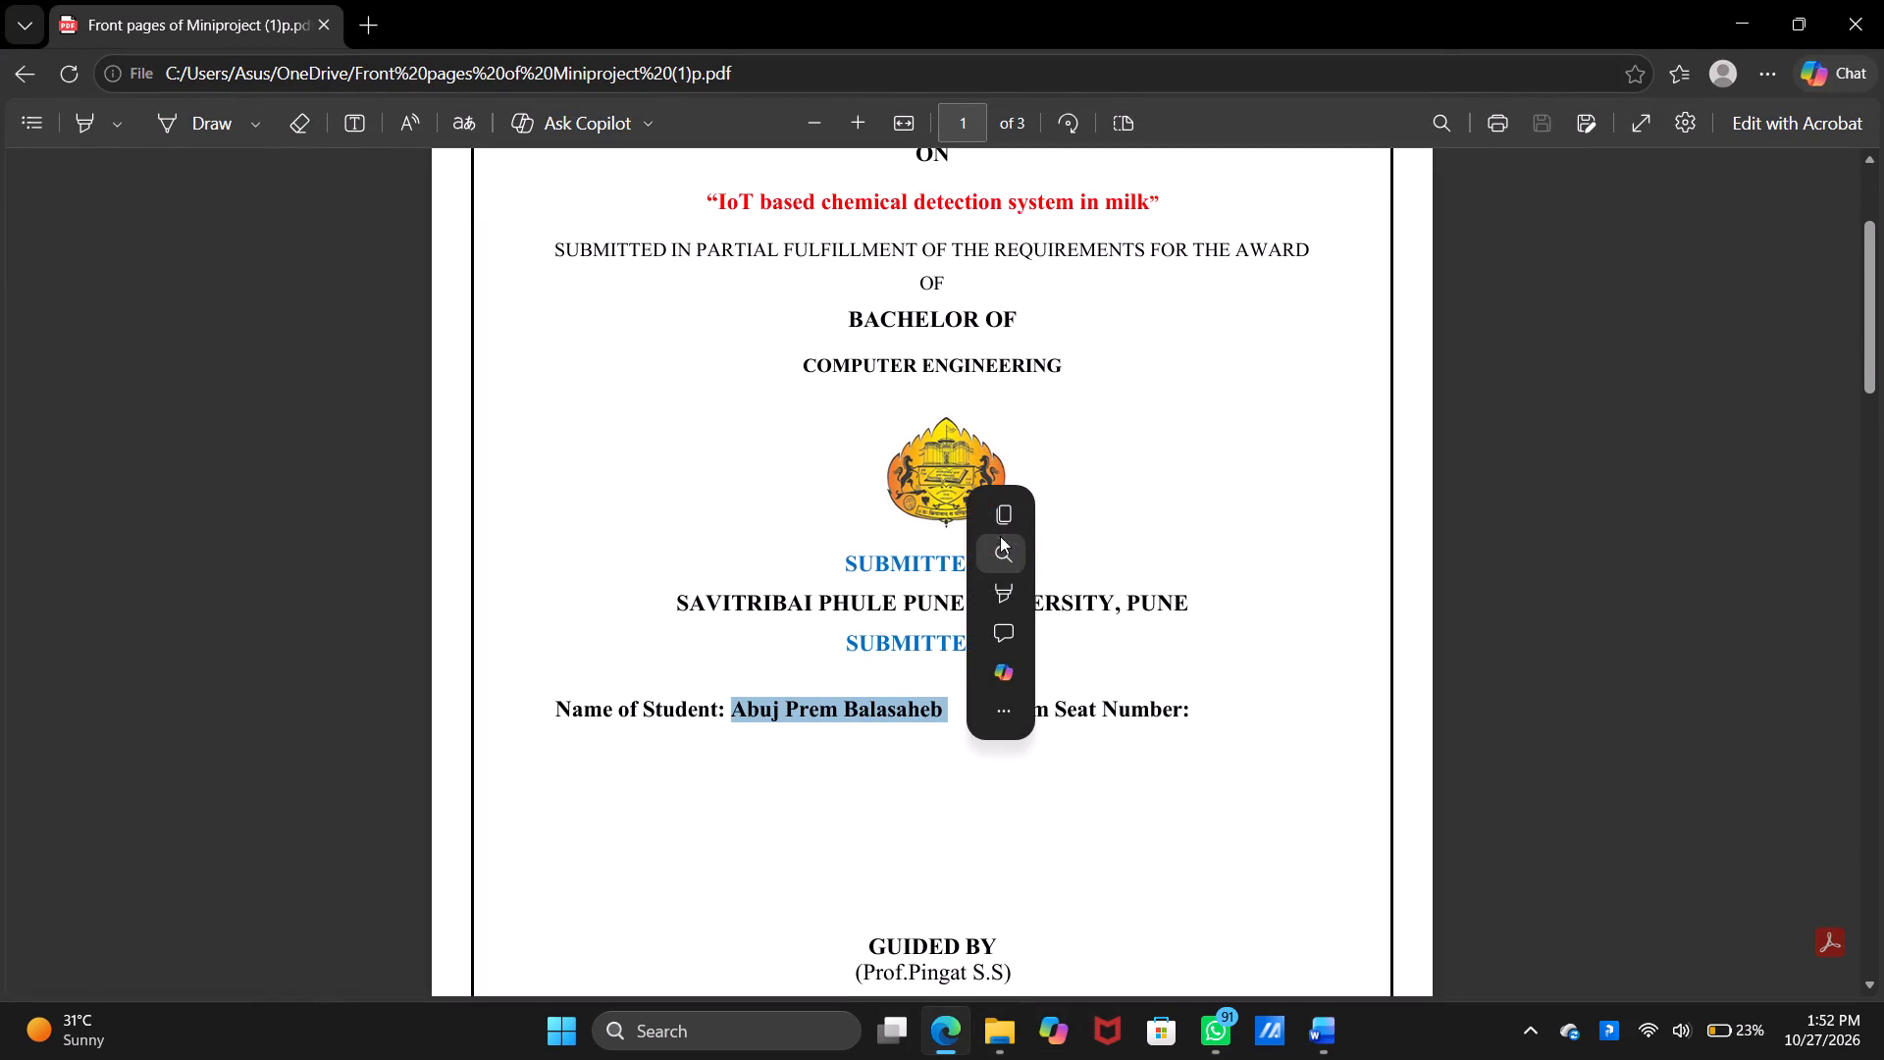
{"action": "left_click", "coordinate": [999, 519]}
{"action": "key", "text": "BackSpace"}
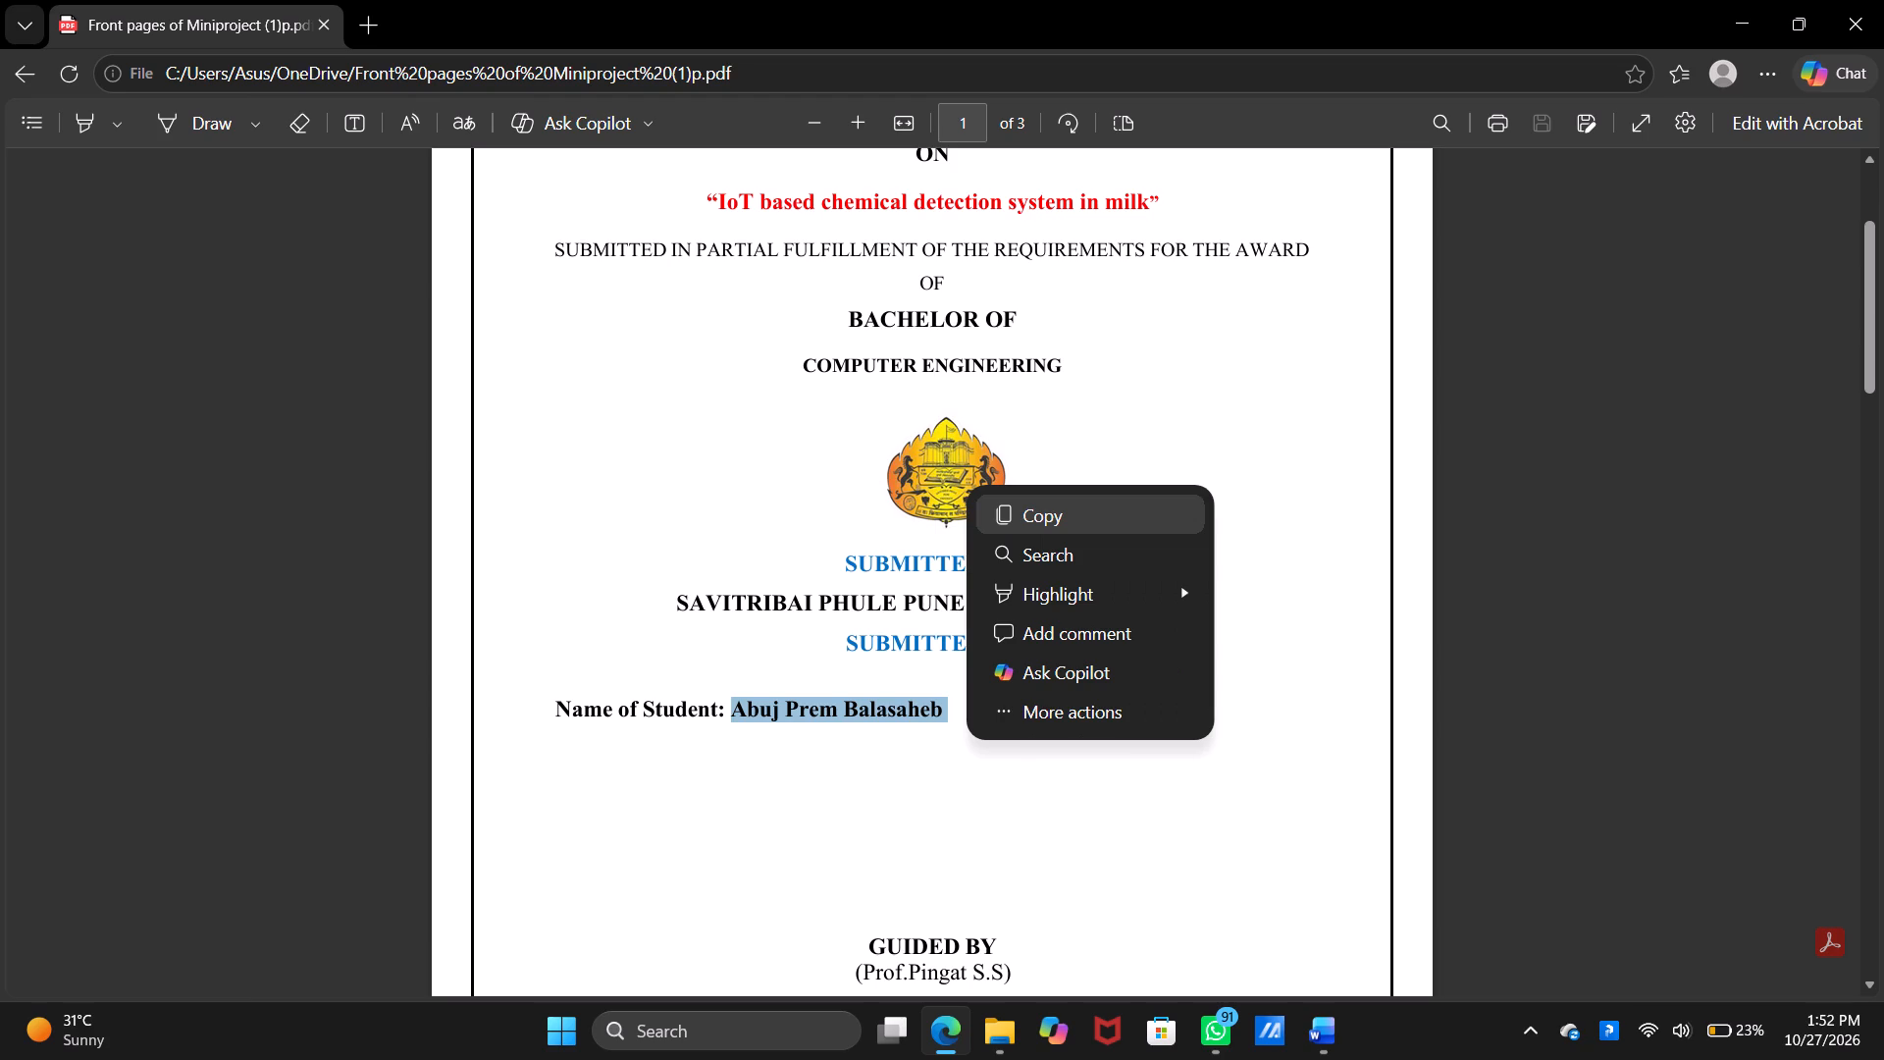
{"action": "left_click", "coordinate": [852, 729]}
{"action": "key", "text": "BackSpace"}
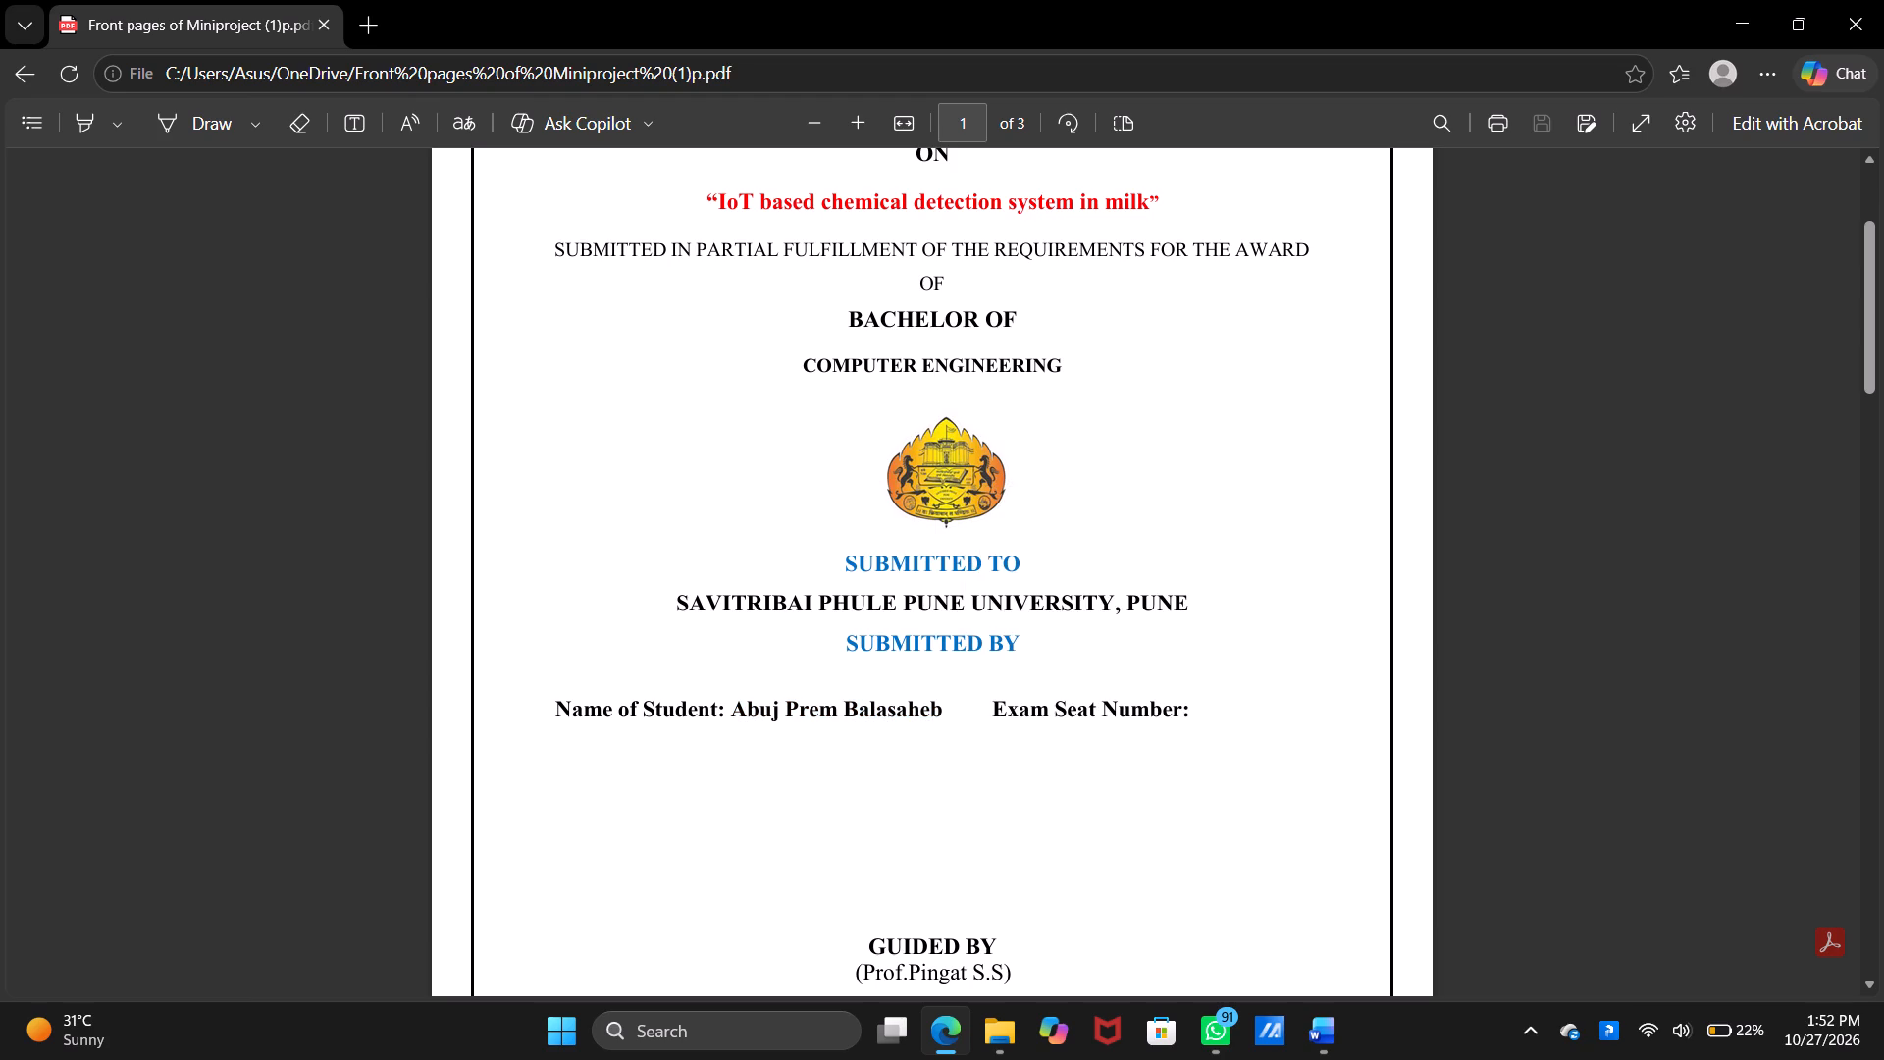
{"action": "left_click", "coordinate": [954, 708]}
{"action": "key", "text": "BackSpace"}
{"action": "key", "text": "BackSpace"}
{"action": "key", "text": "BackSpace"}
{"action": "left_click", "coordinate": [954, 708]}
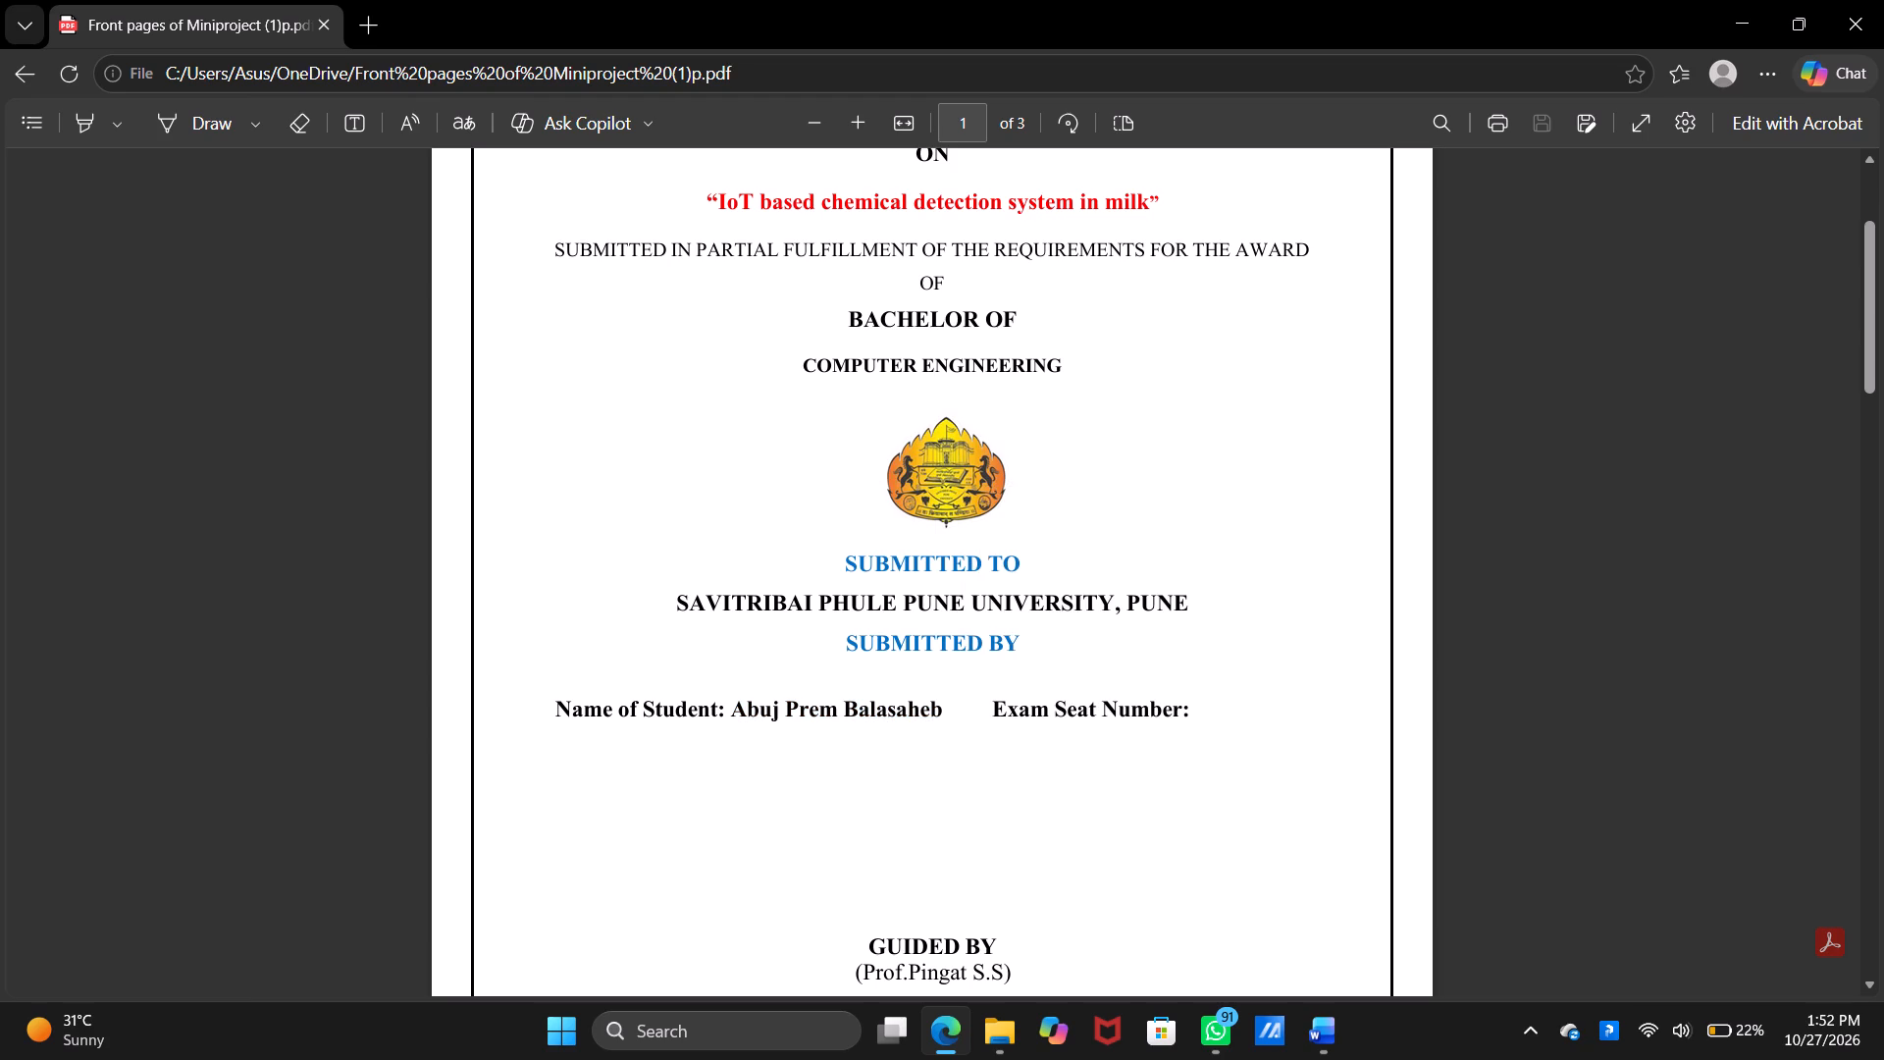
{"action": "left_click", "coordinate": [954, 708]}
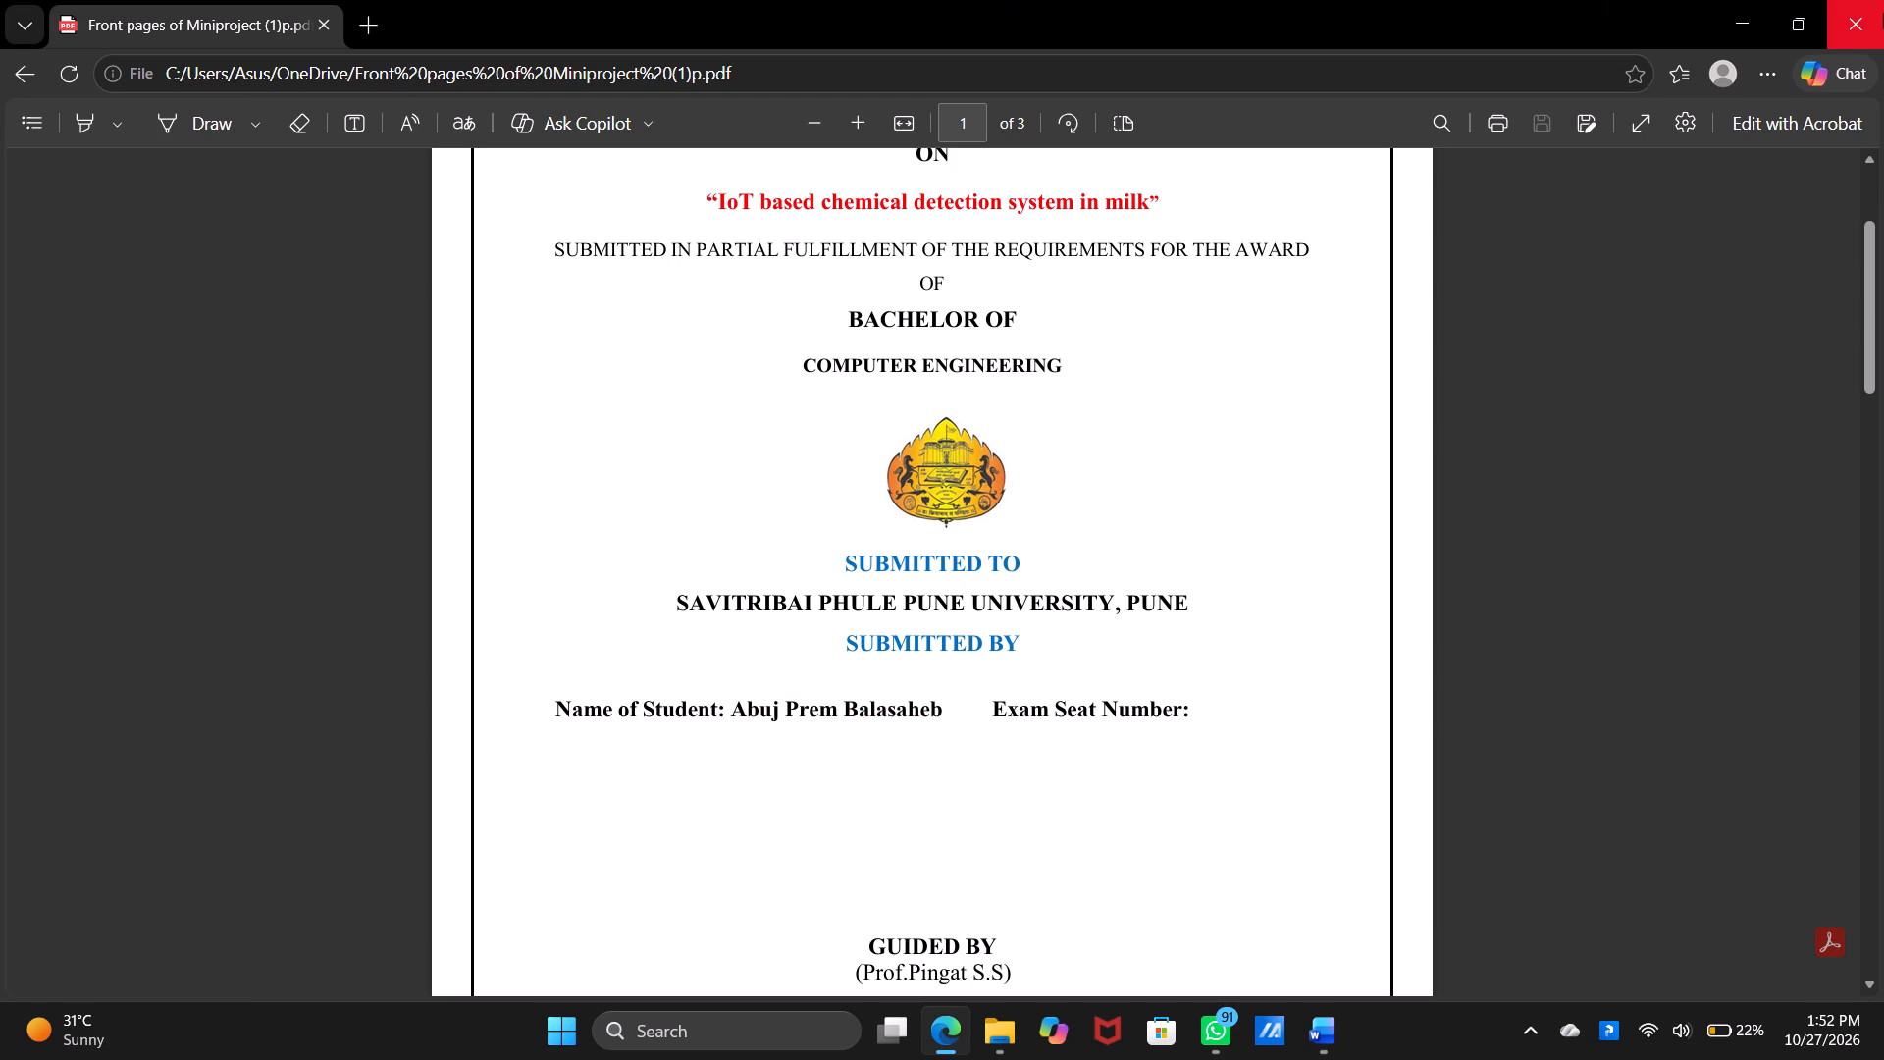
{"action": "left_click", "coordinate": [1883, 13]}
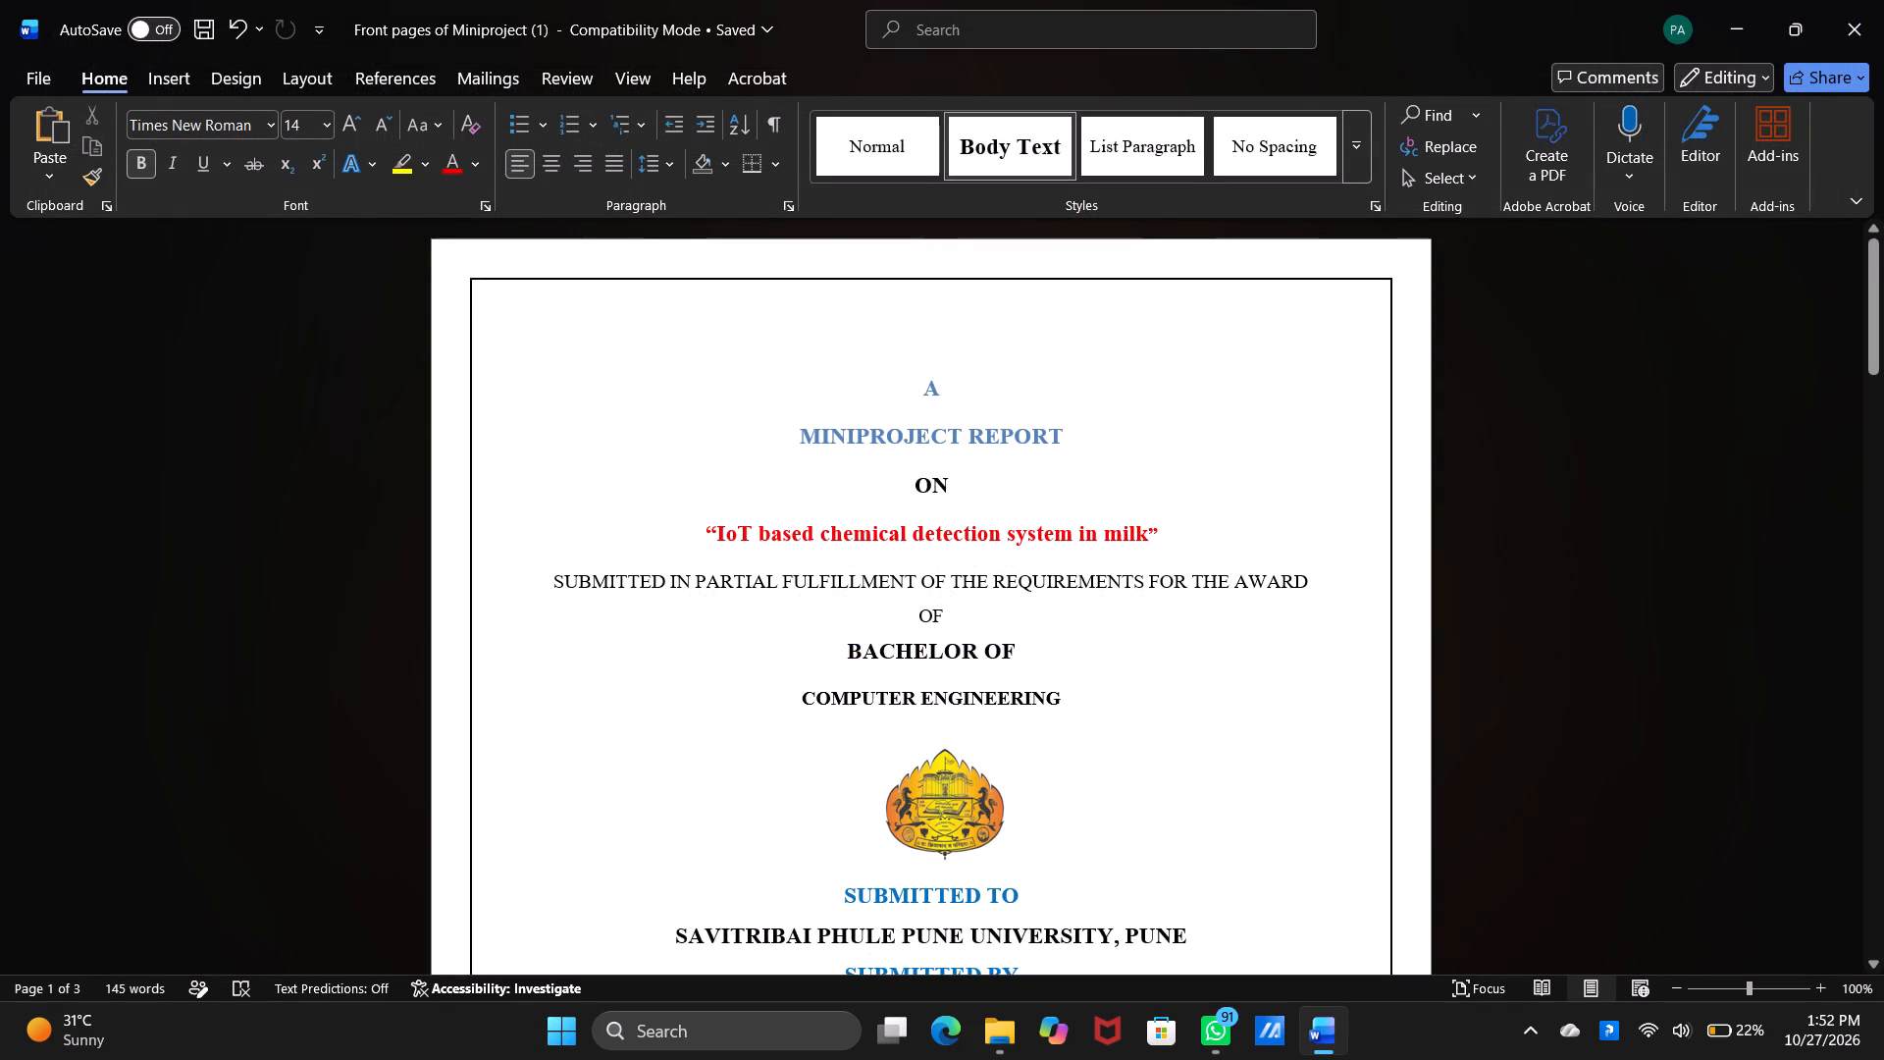
Replace the name after "Name of Student:" on the title page with the third student's full name, keeping a space after the colon.
{"action": "scroll", "coordinate": [1312, 480], "scroll_direction": "down", "scroll_amount": 1}
{"action": "scroll", "coordinate": [1043, 667], "scroll_direction": "down", "scroll_amount": 1}
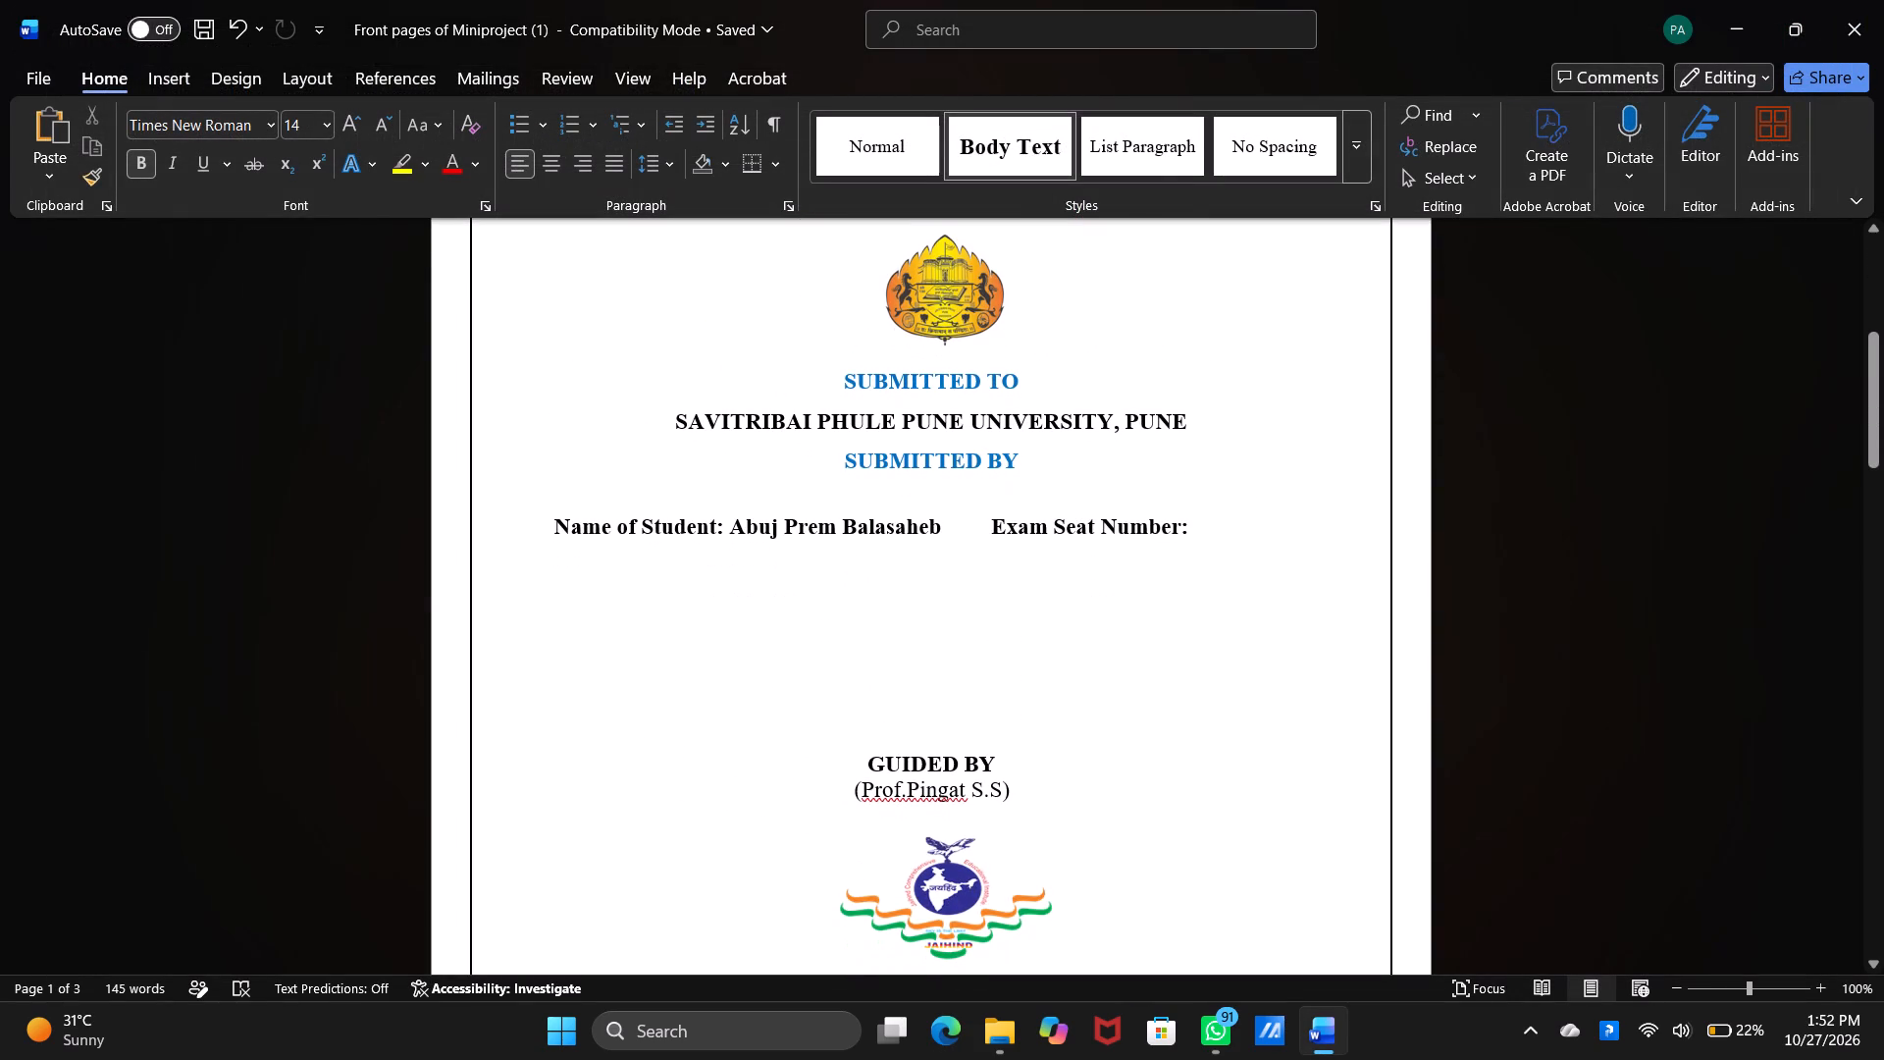
{"action": "key", "text": "ctrl+BackSpace"}
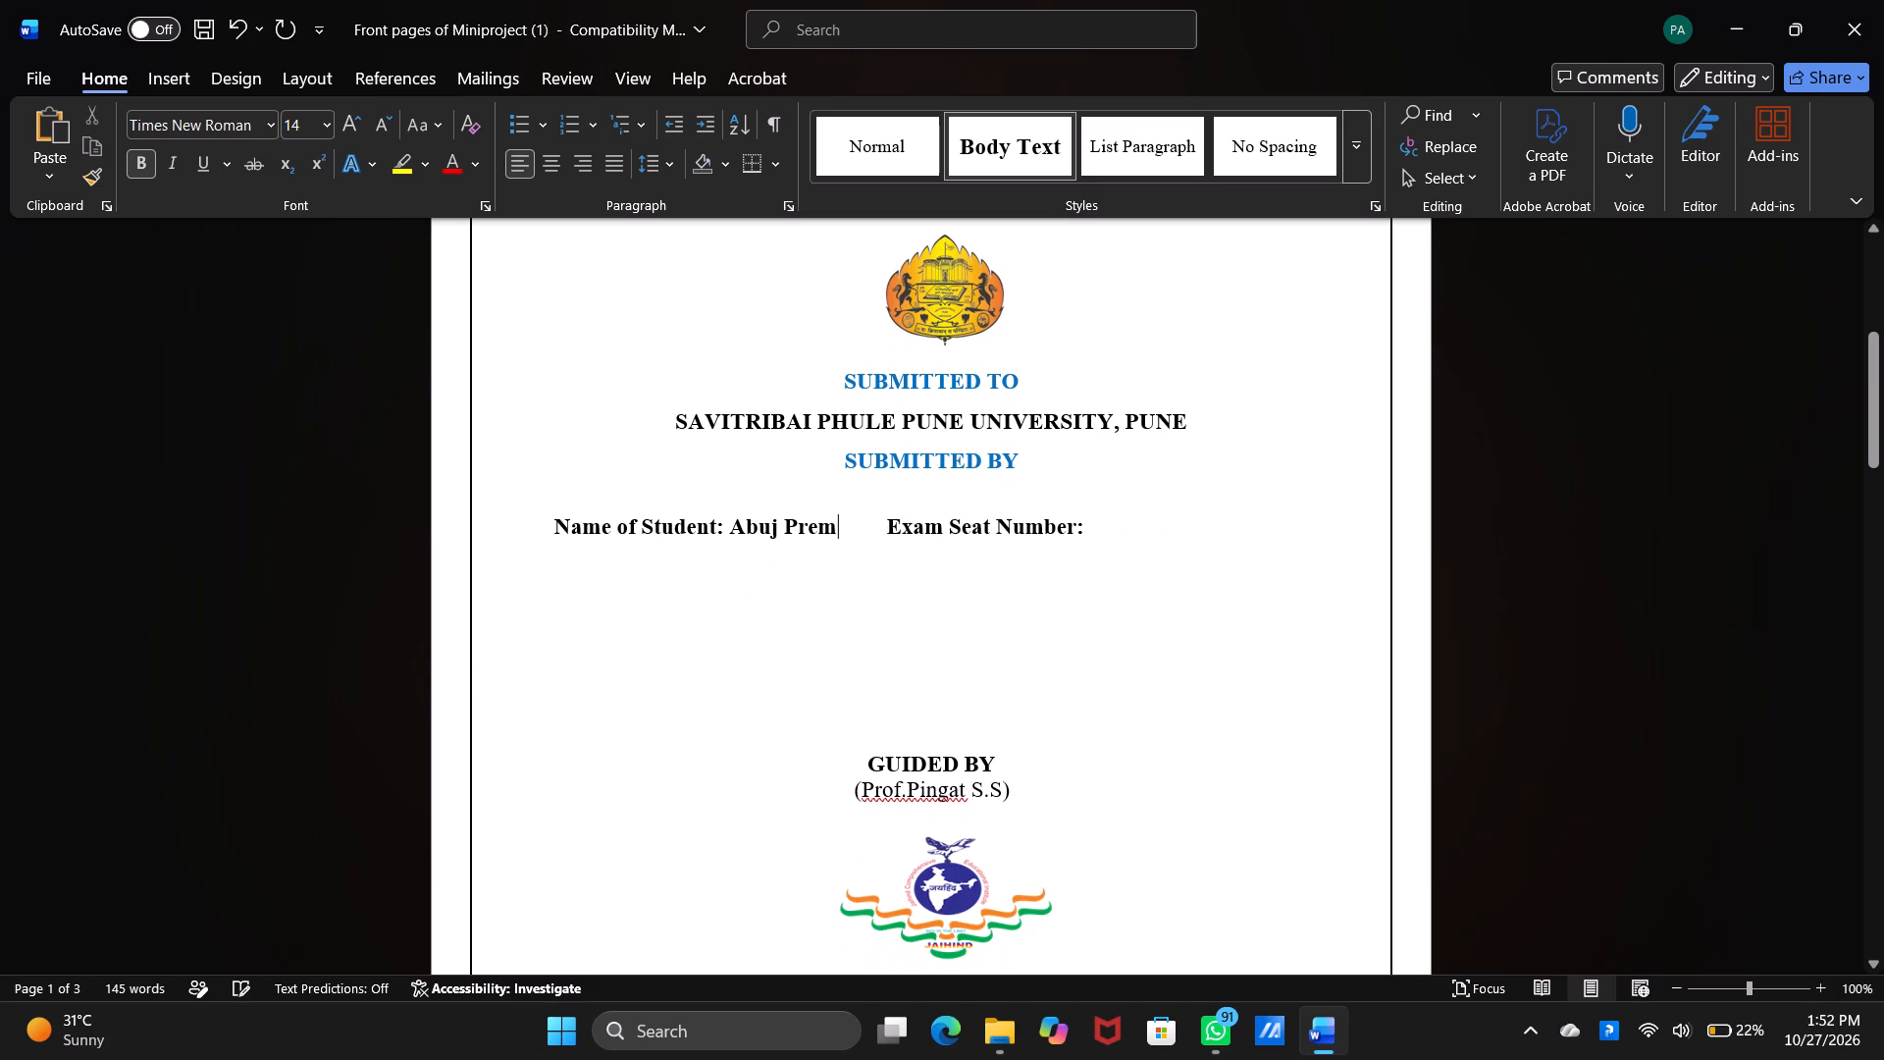
{"action": "key", "text": "ctrl+BackSpace"}
{"action": "key", "text": "ctrl+BackSpace"}
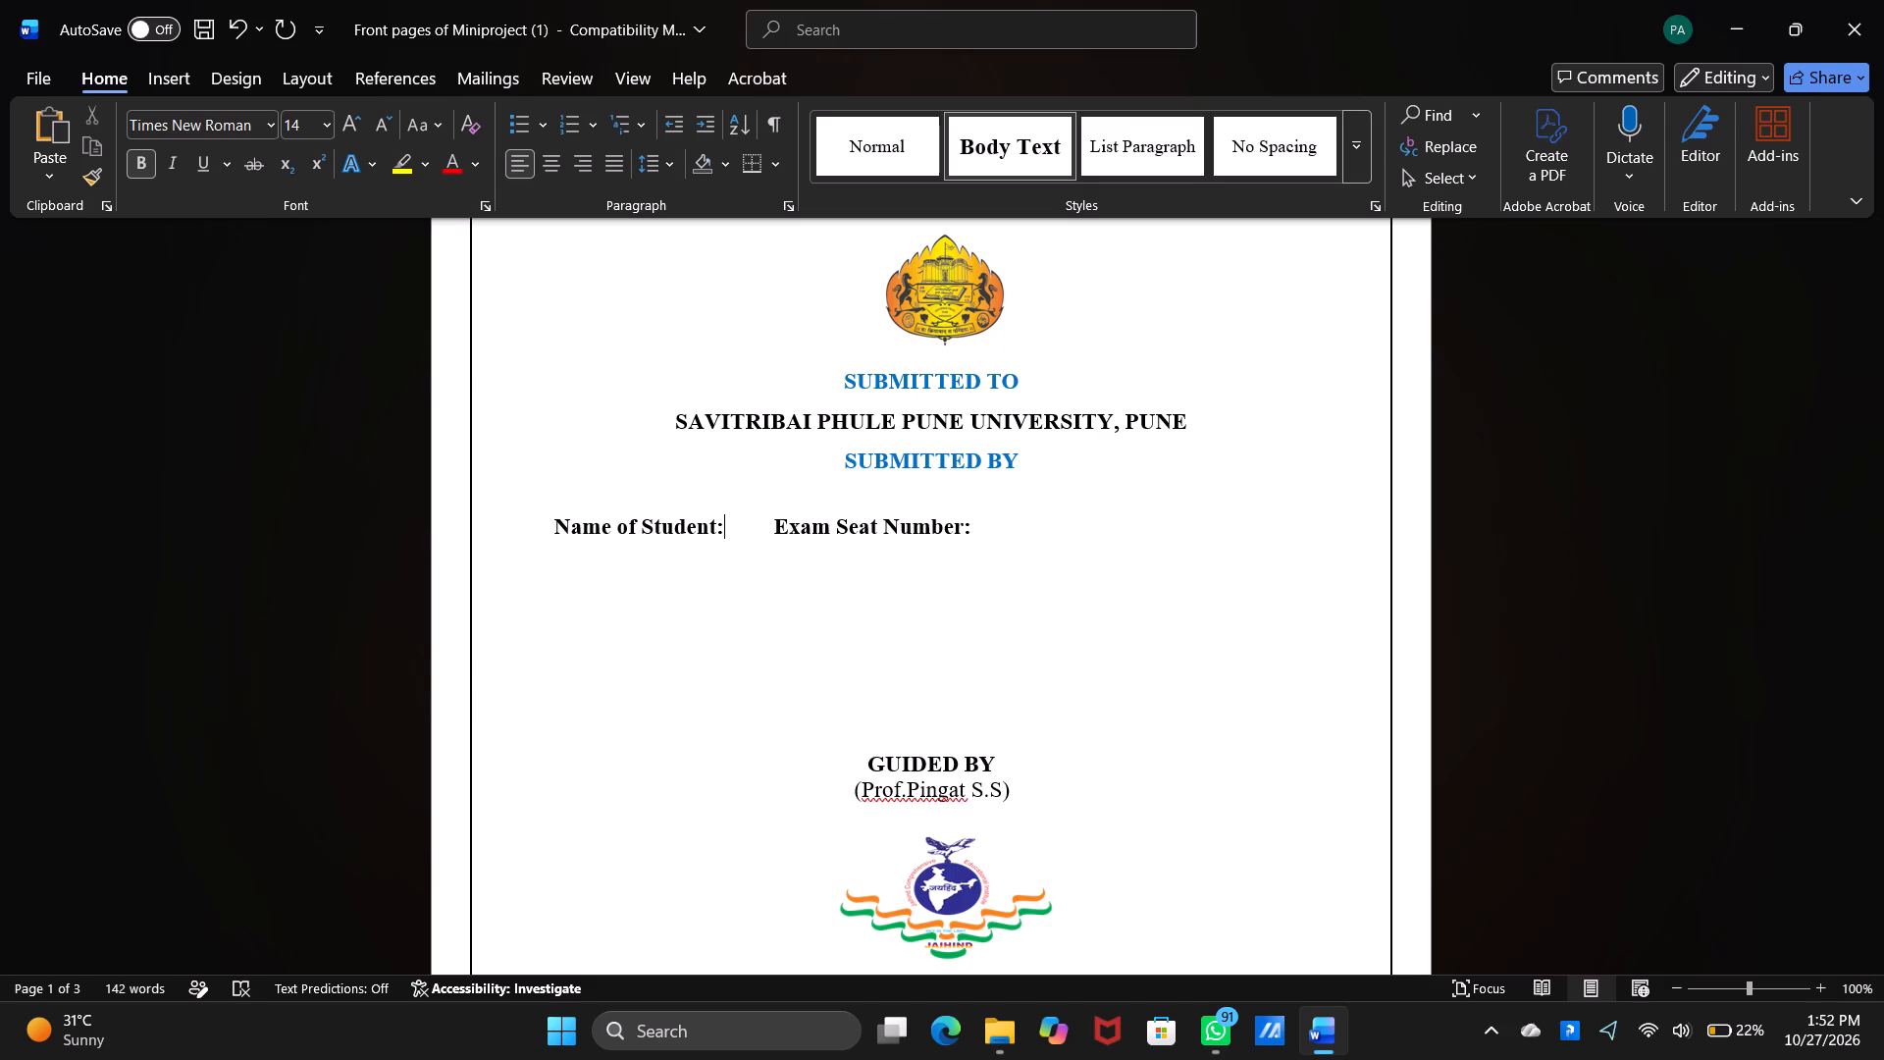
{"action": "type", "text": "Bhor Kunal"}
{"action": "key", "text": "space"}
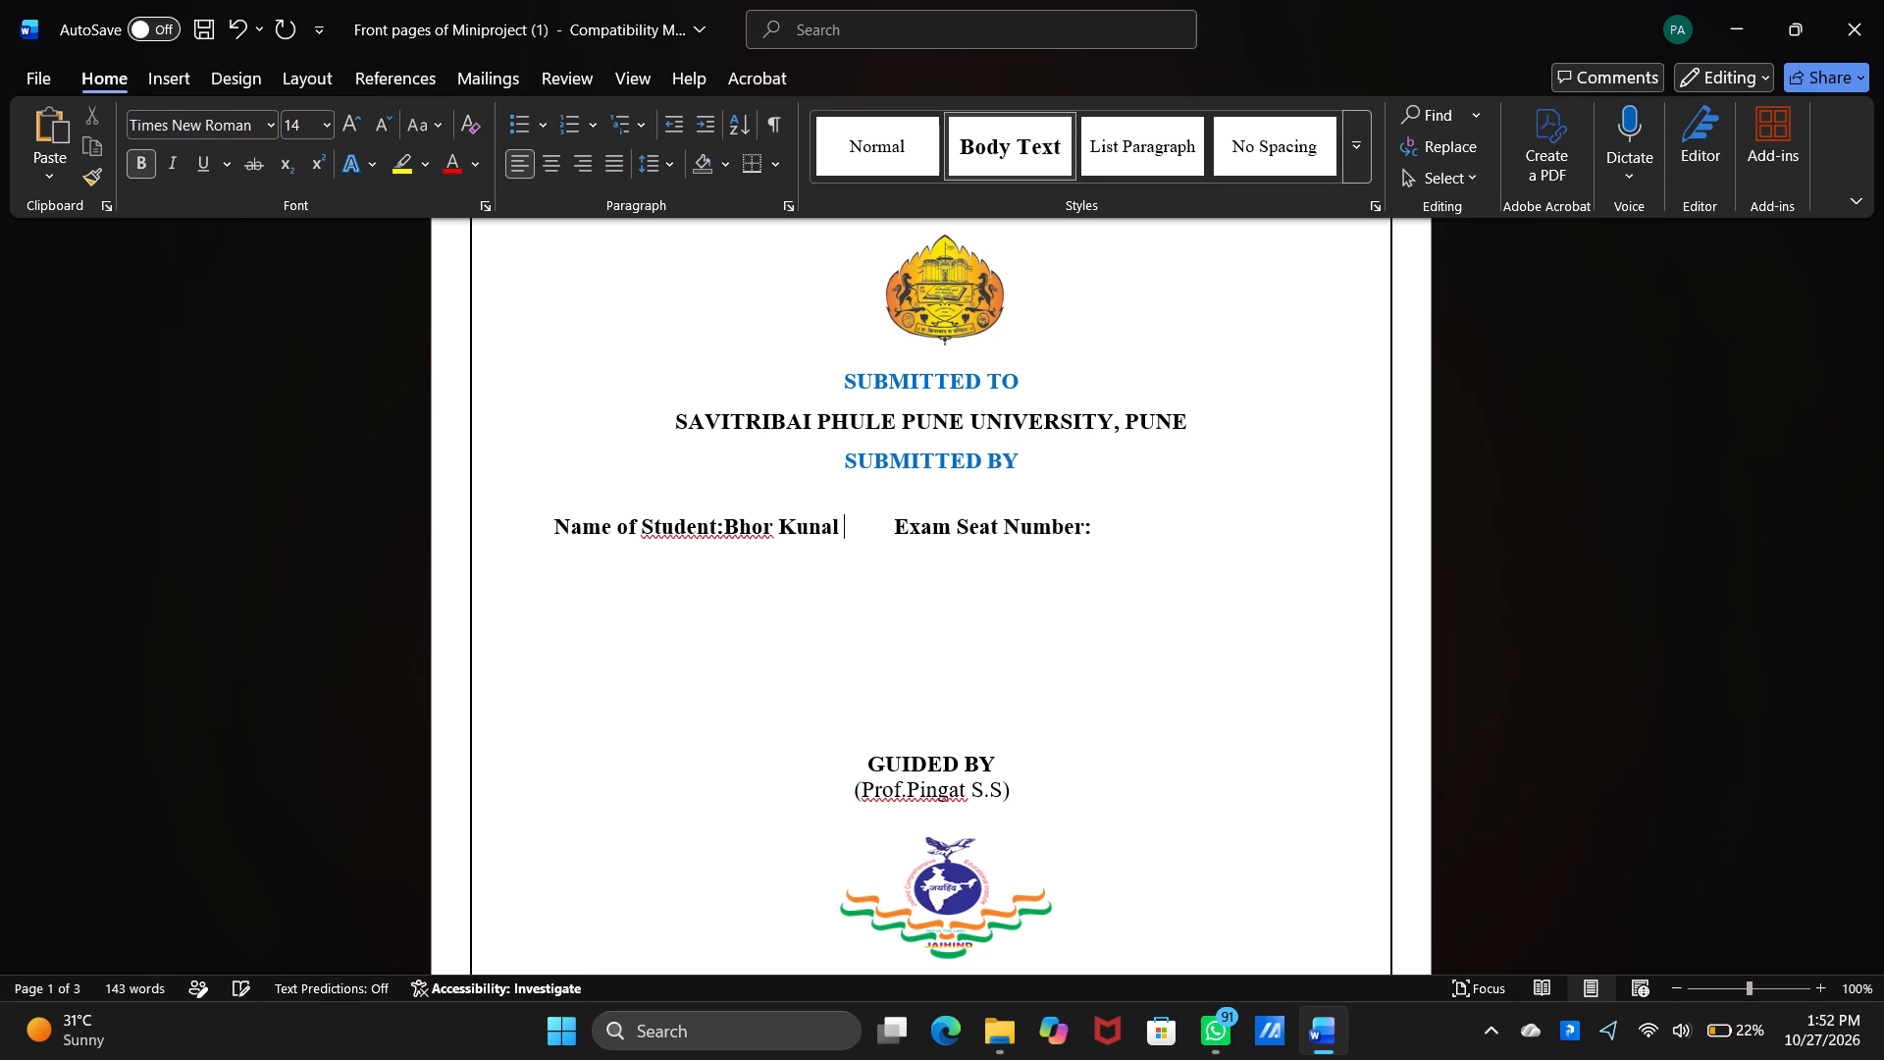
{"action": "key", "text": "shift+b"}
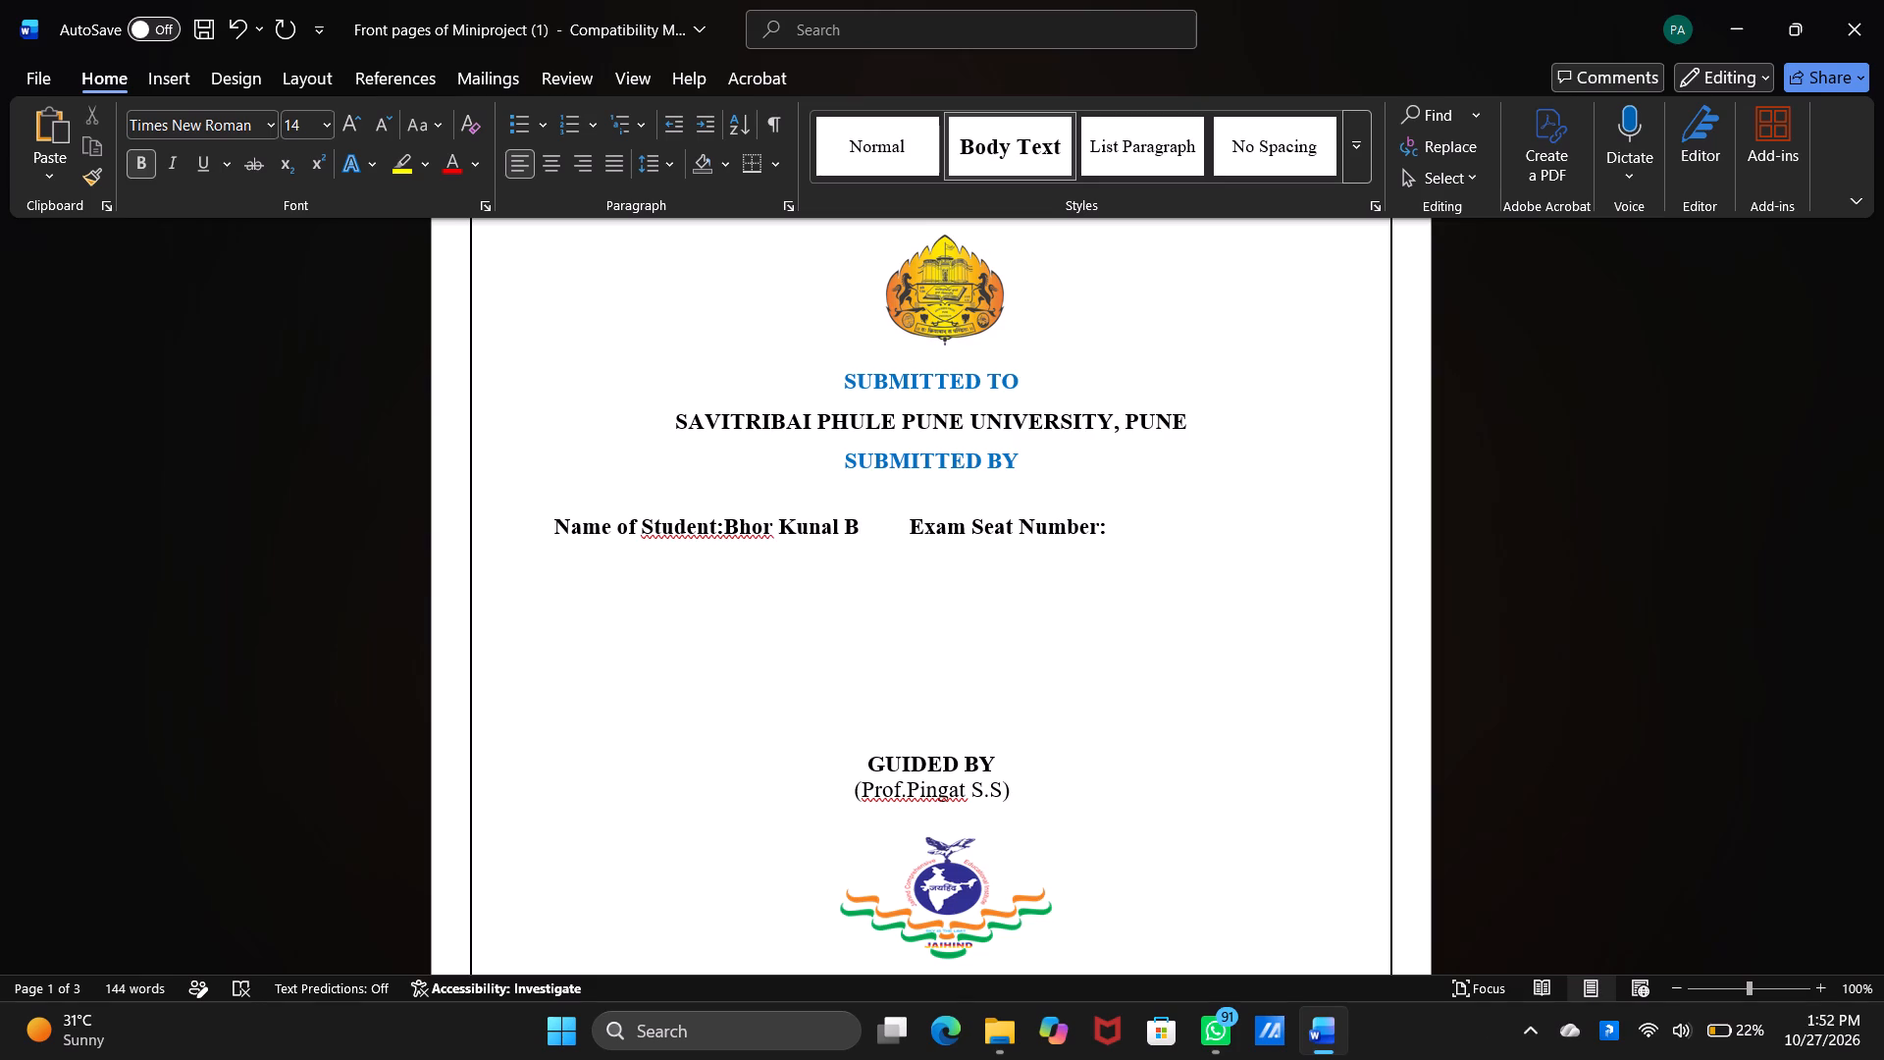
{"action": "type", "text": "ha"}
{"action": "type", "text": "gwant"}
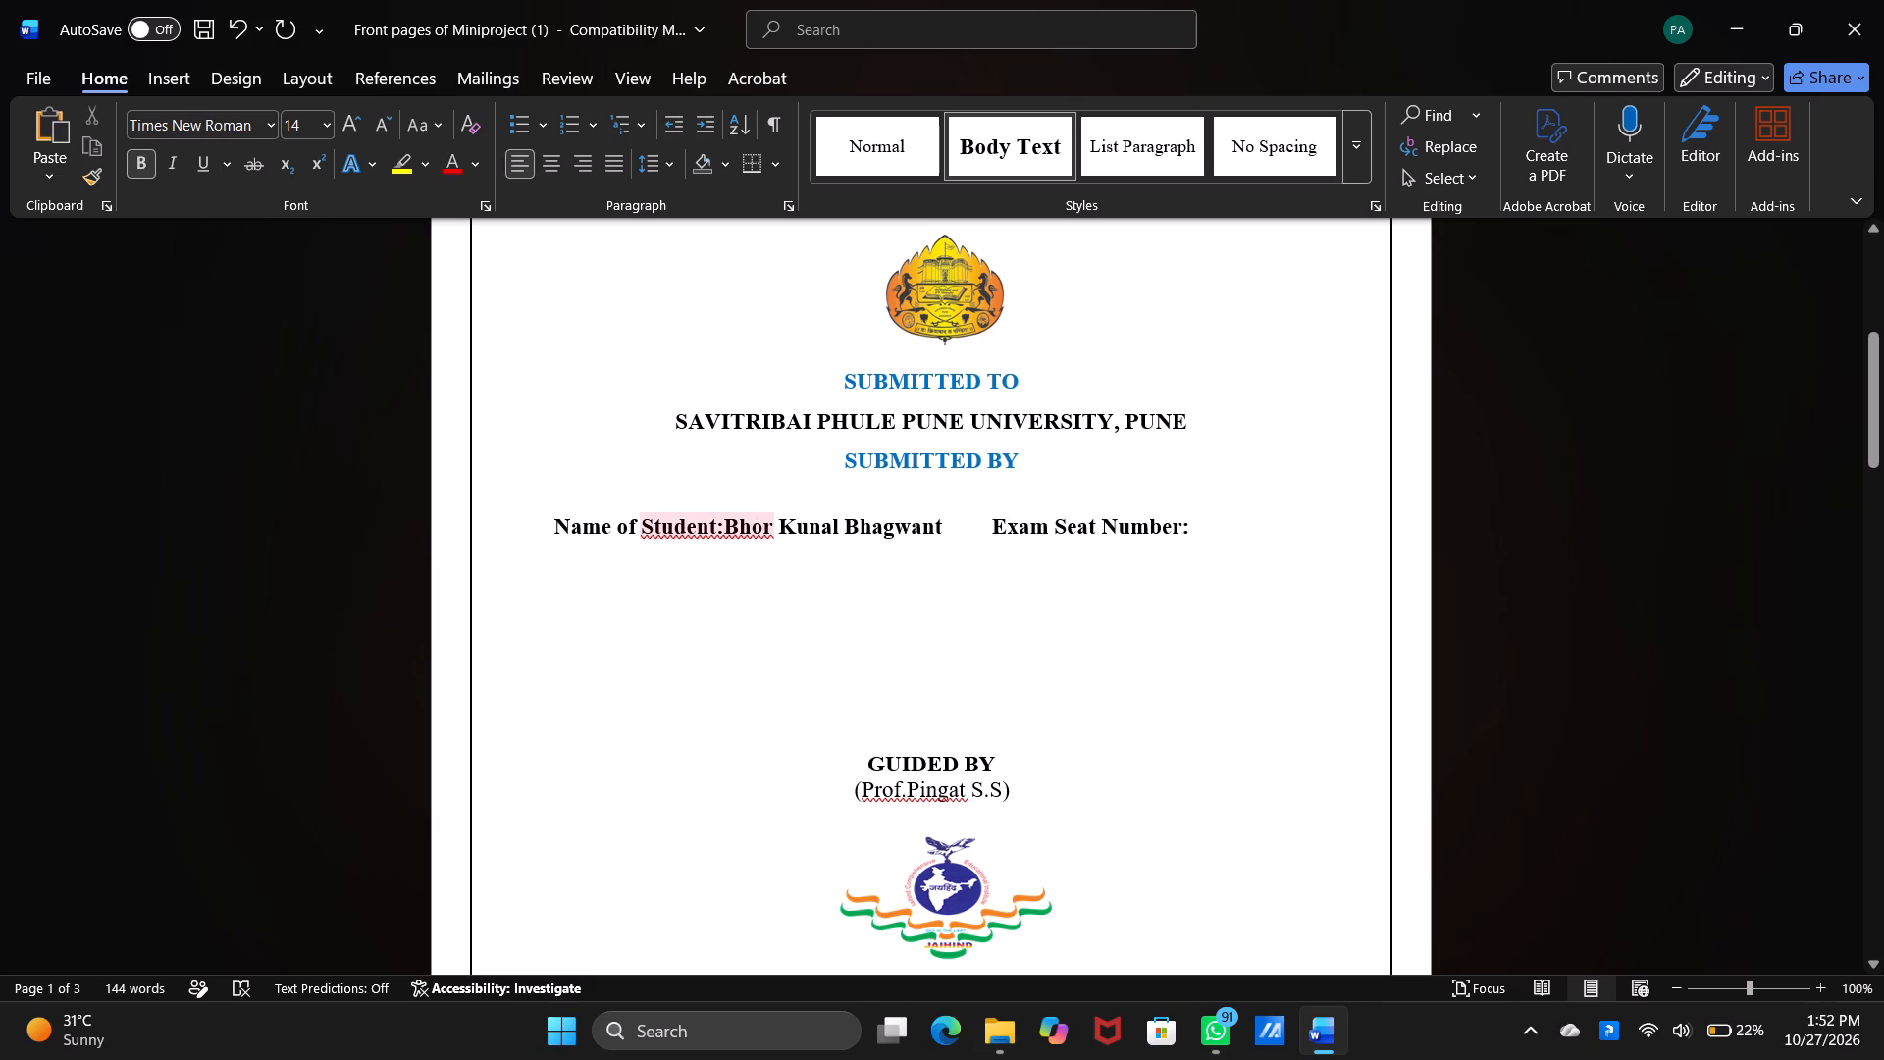
{"action": "left_click", "coordinate": [720, 530]}
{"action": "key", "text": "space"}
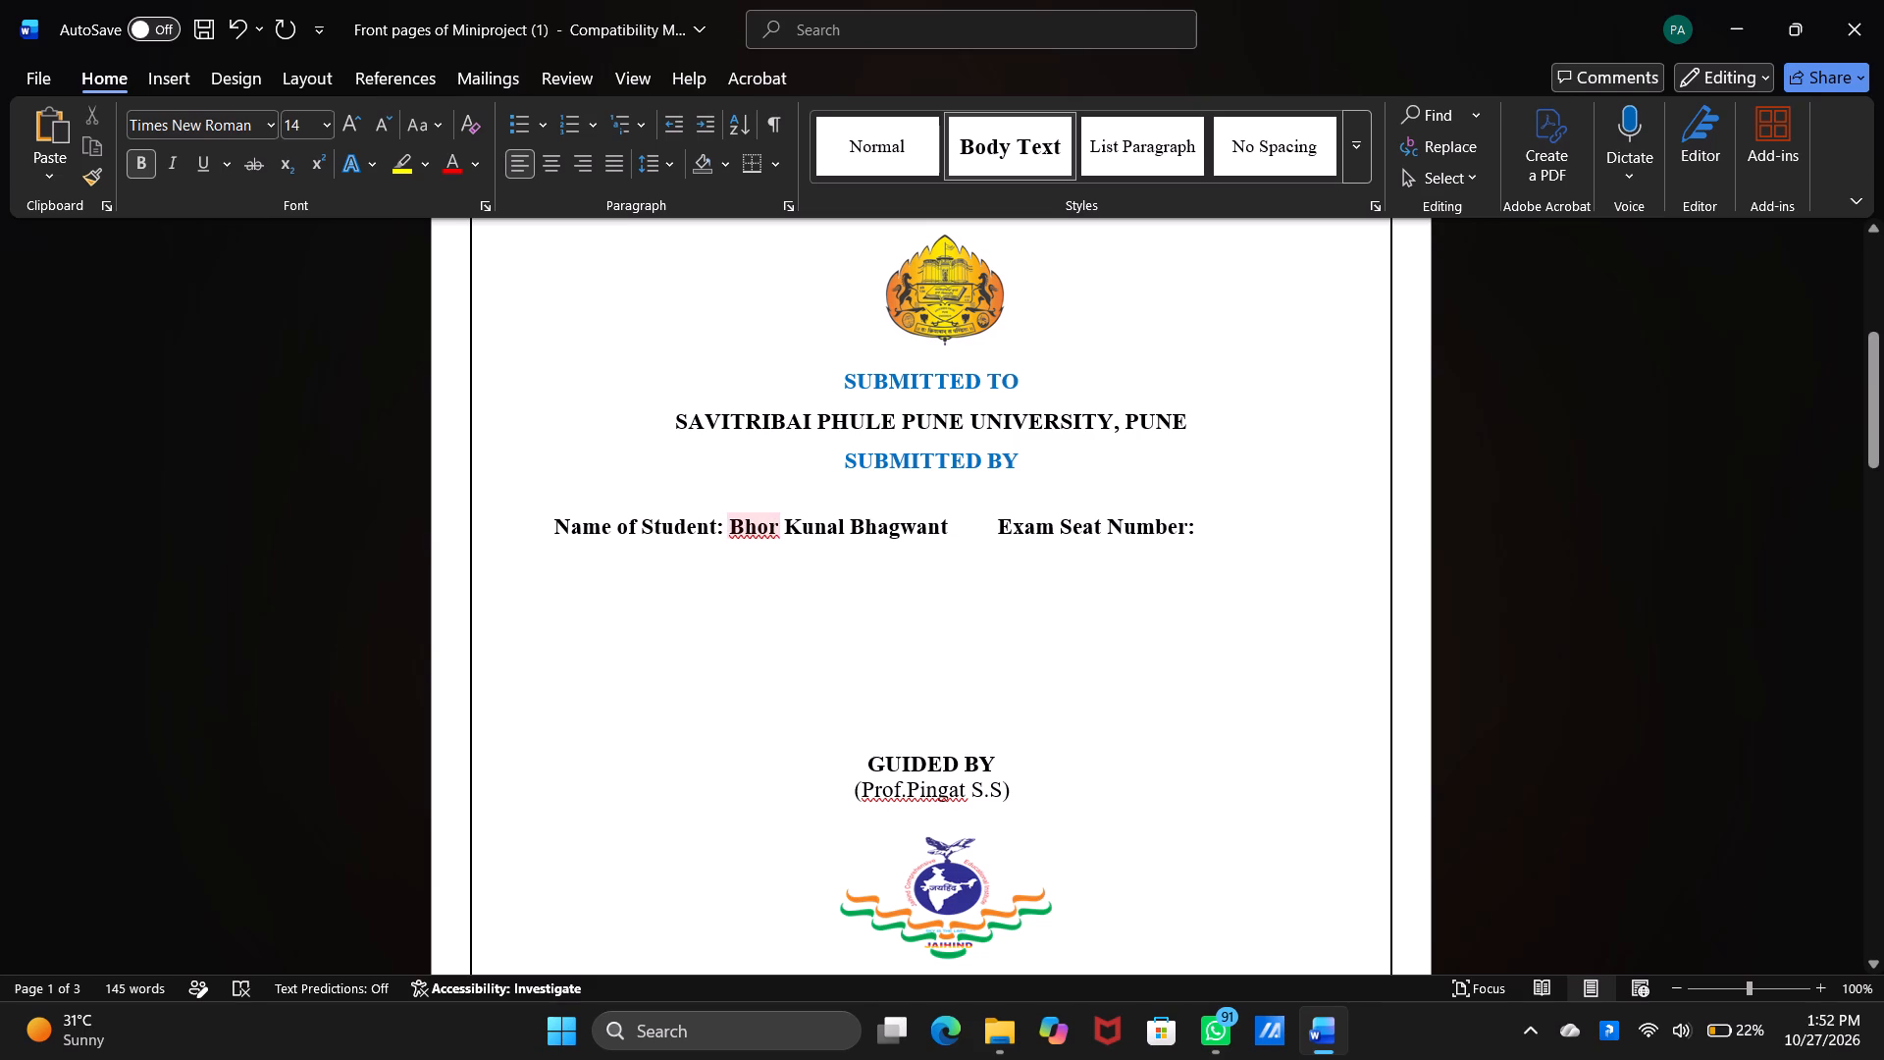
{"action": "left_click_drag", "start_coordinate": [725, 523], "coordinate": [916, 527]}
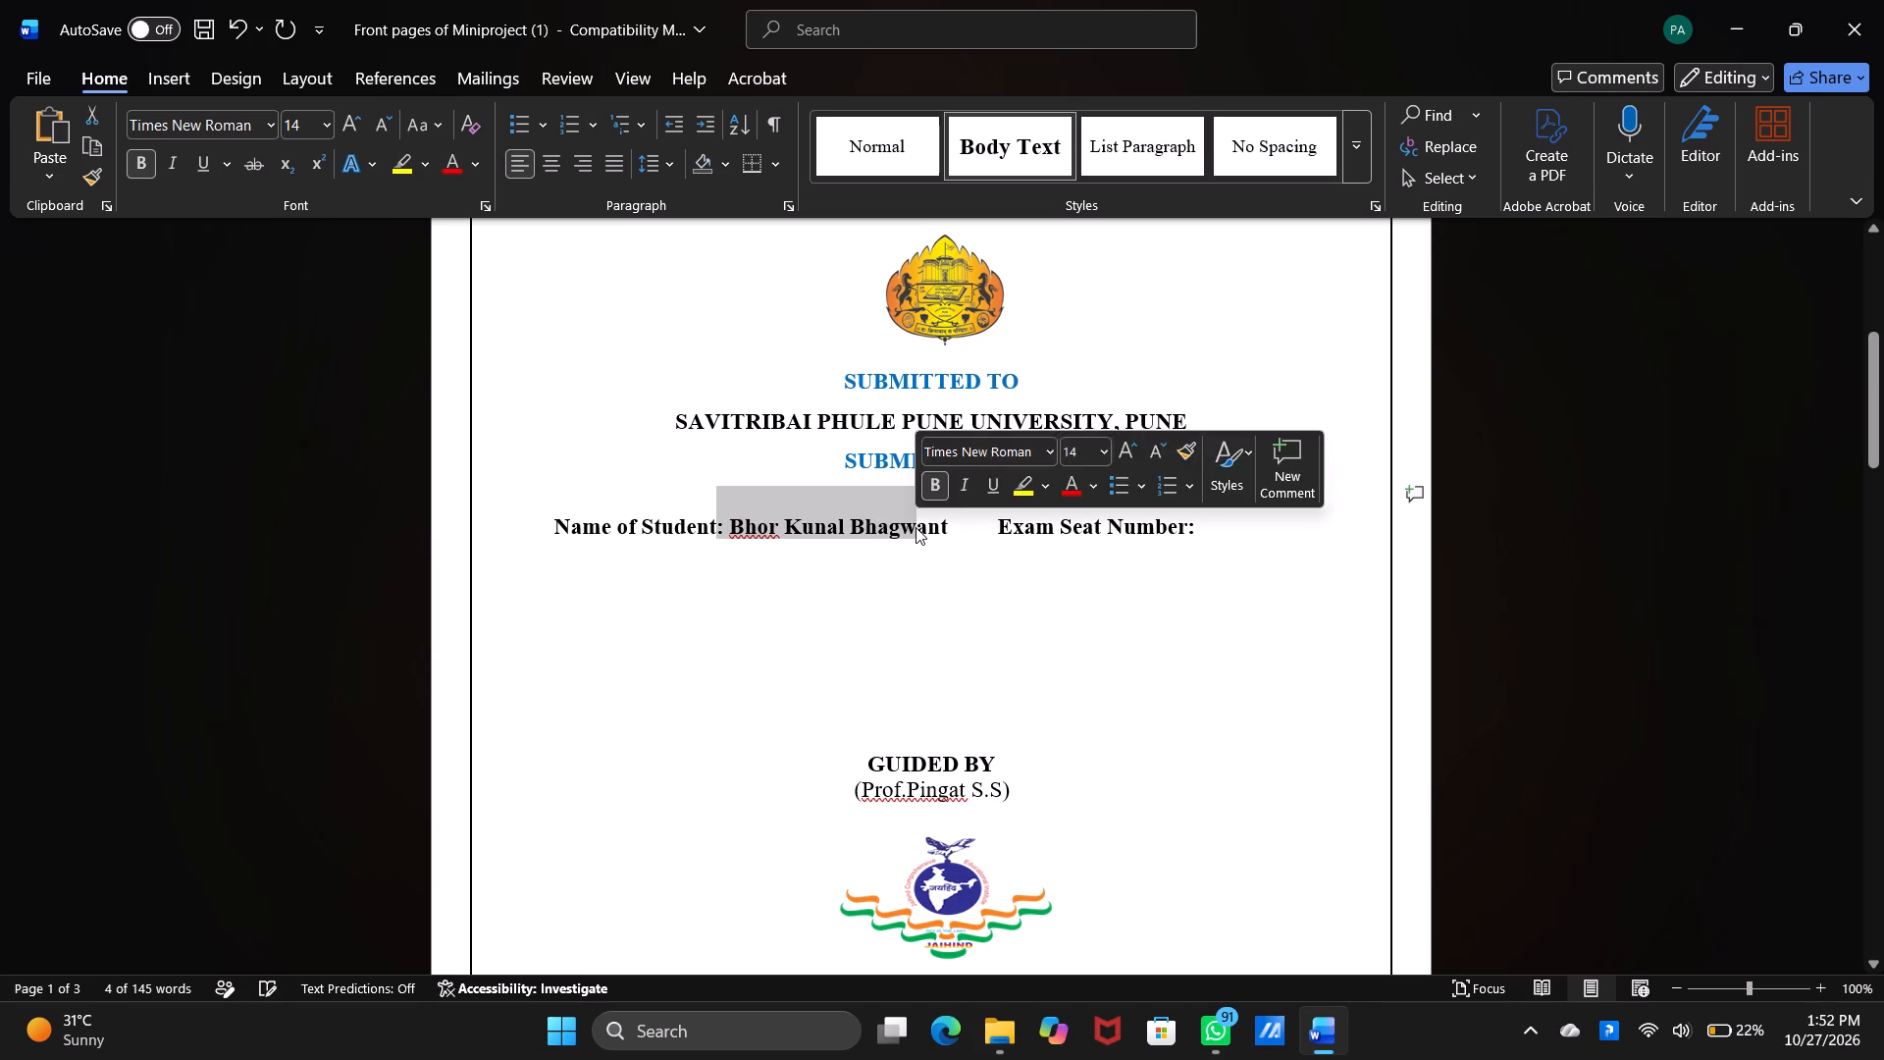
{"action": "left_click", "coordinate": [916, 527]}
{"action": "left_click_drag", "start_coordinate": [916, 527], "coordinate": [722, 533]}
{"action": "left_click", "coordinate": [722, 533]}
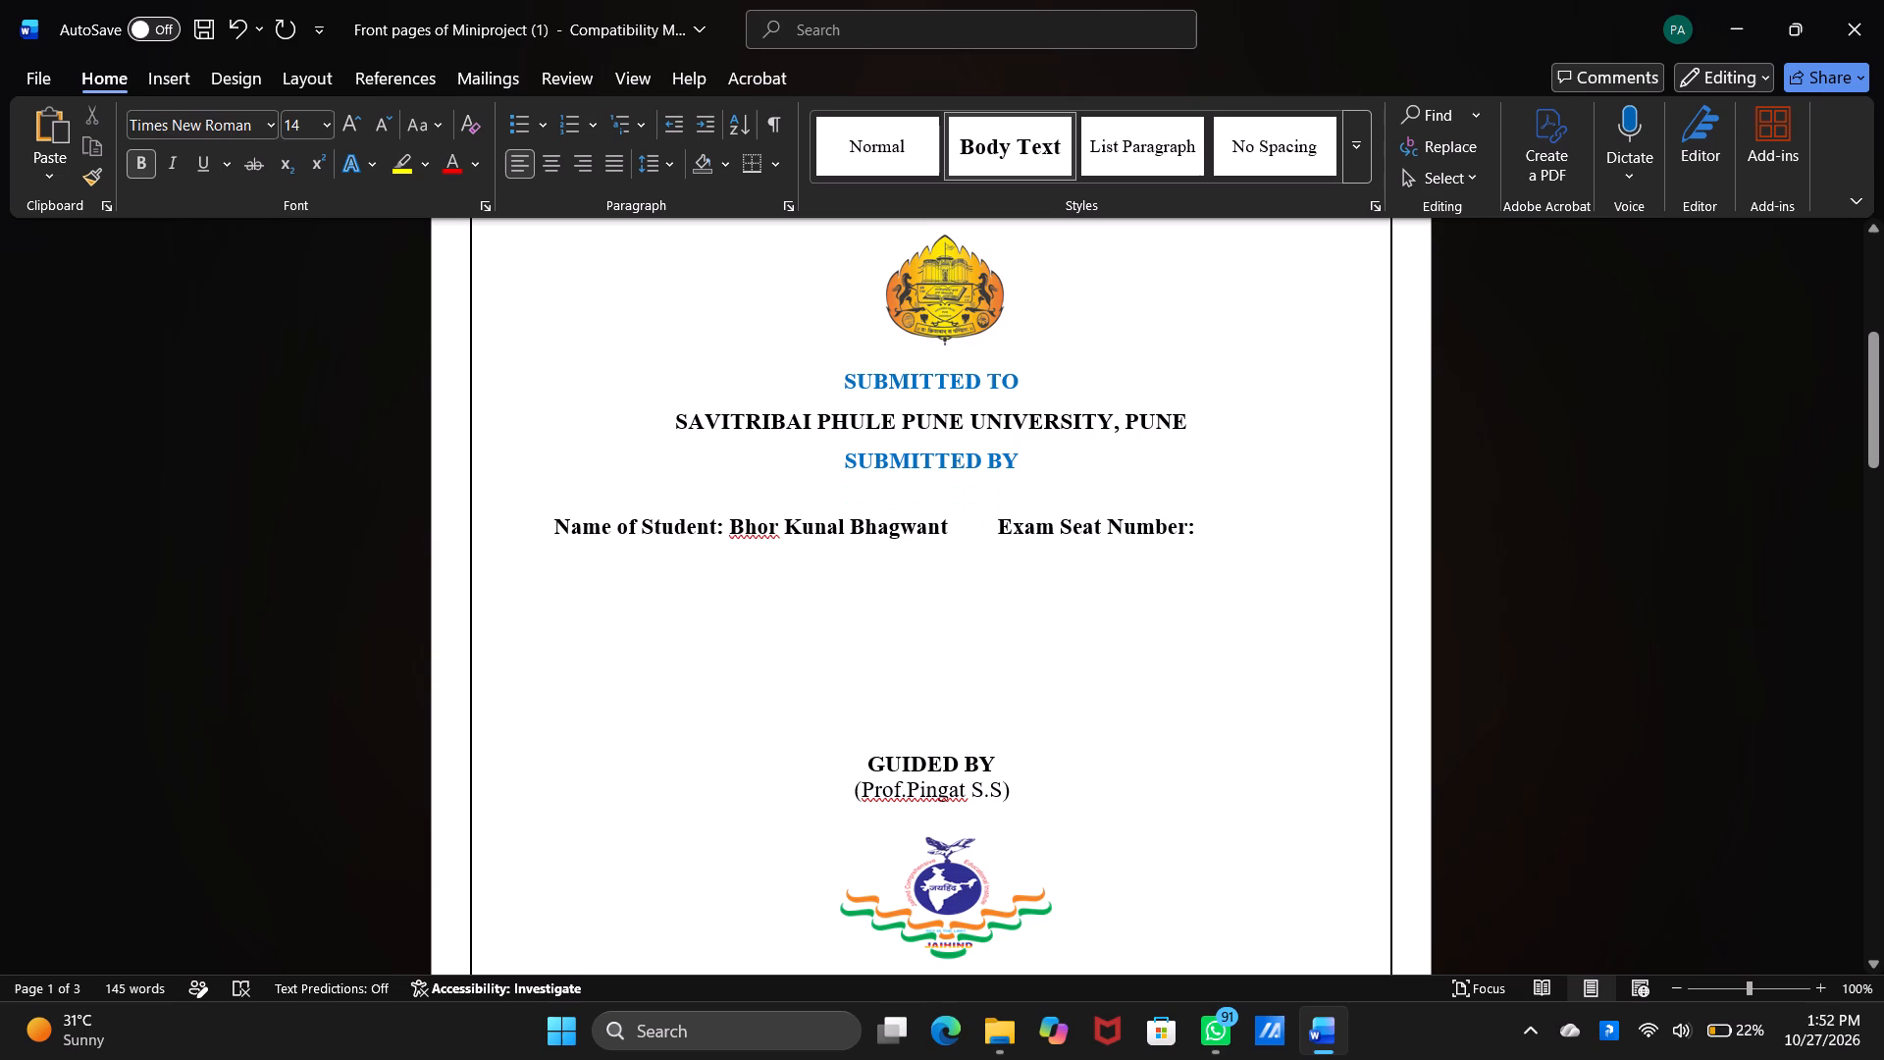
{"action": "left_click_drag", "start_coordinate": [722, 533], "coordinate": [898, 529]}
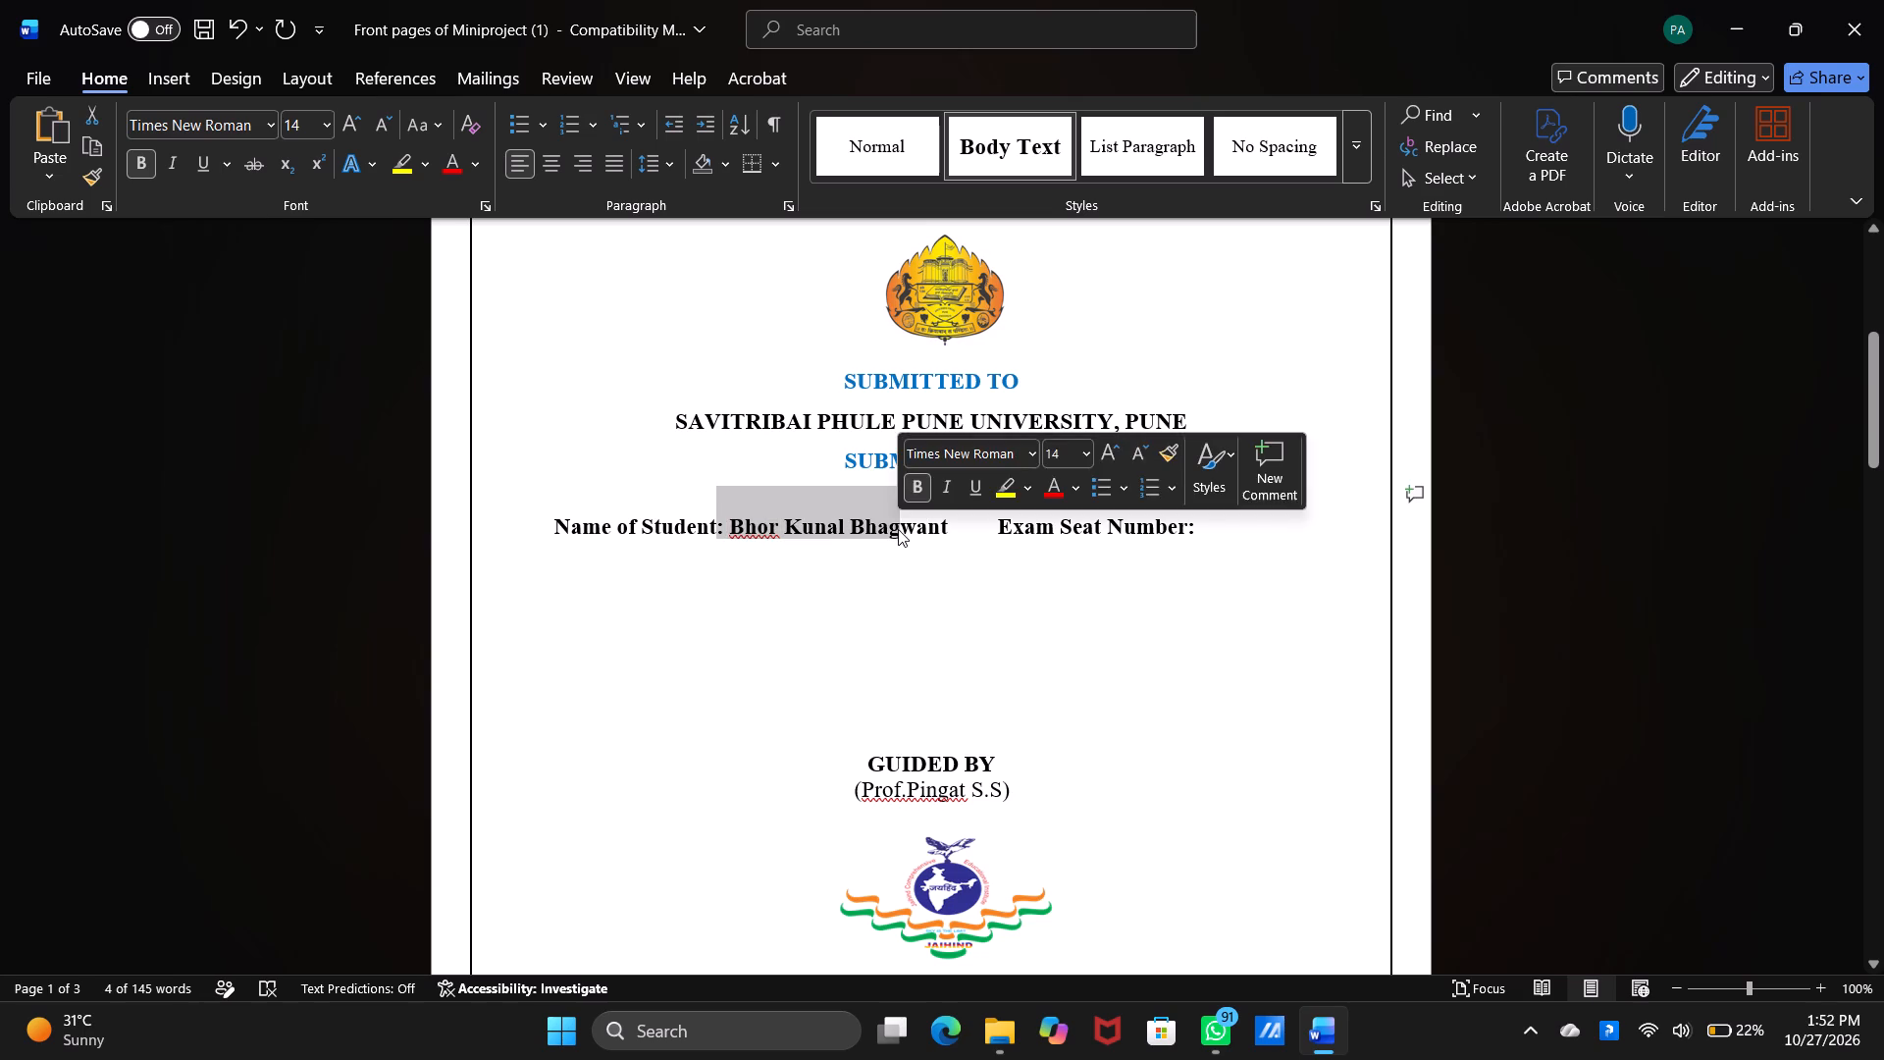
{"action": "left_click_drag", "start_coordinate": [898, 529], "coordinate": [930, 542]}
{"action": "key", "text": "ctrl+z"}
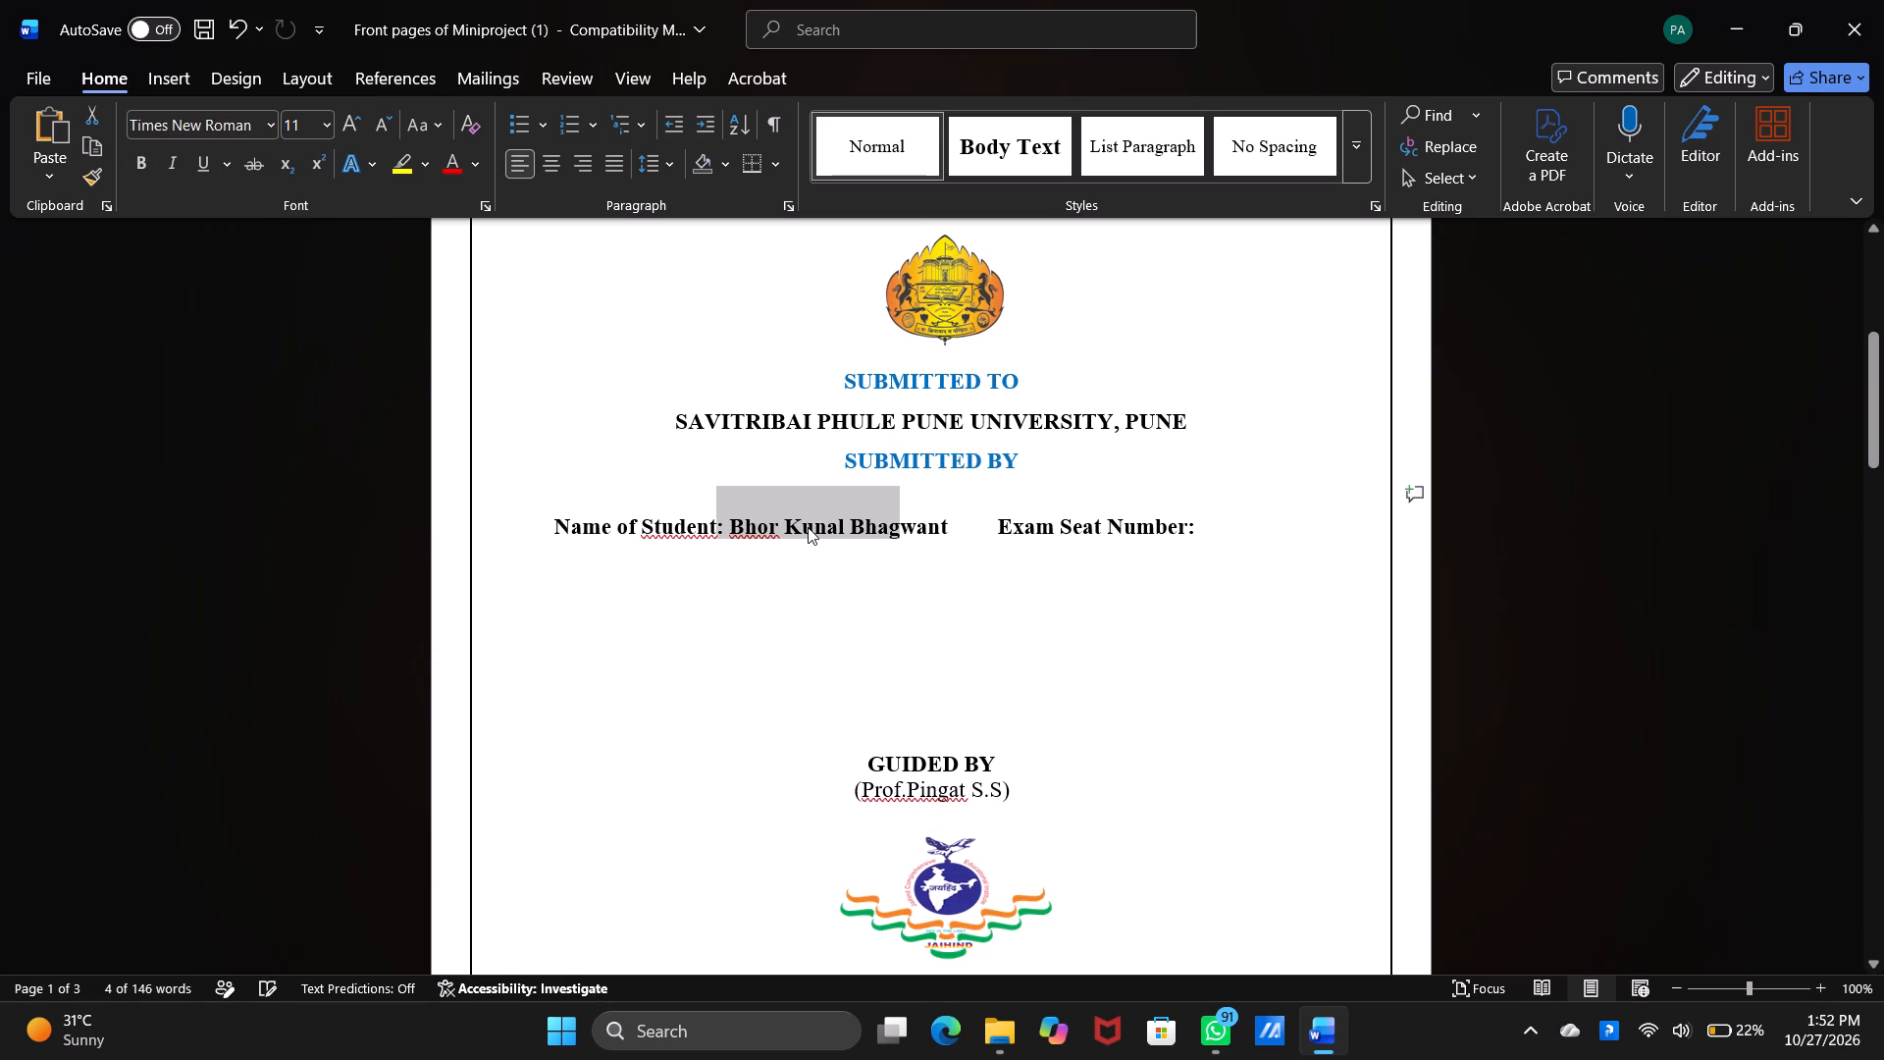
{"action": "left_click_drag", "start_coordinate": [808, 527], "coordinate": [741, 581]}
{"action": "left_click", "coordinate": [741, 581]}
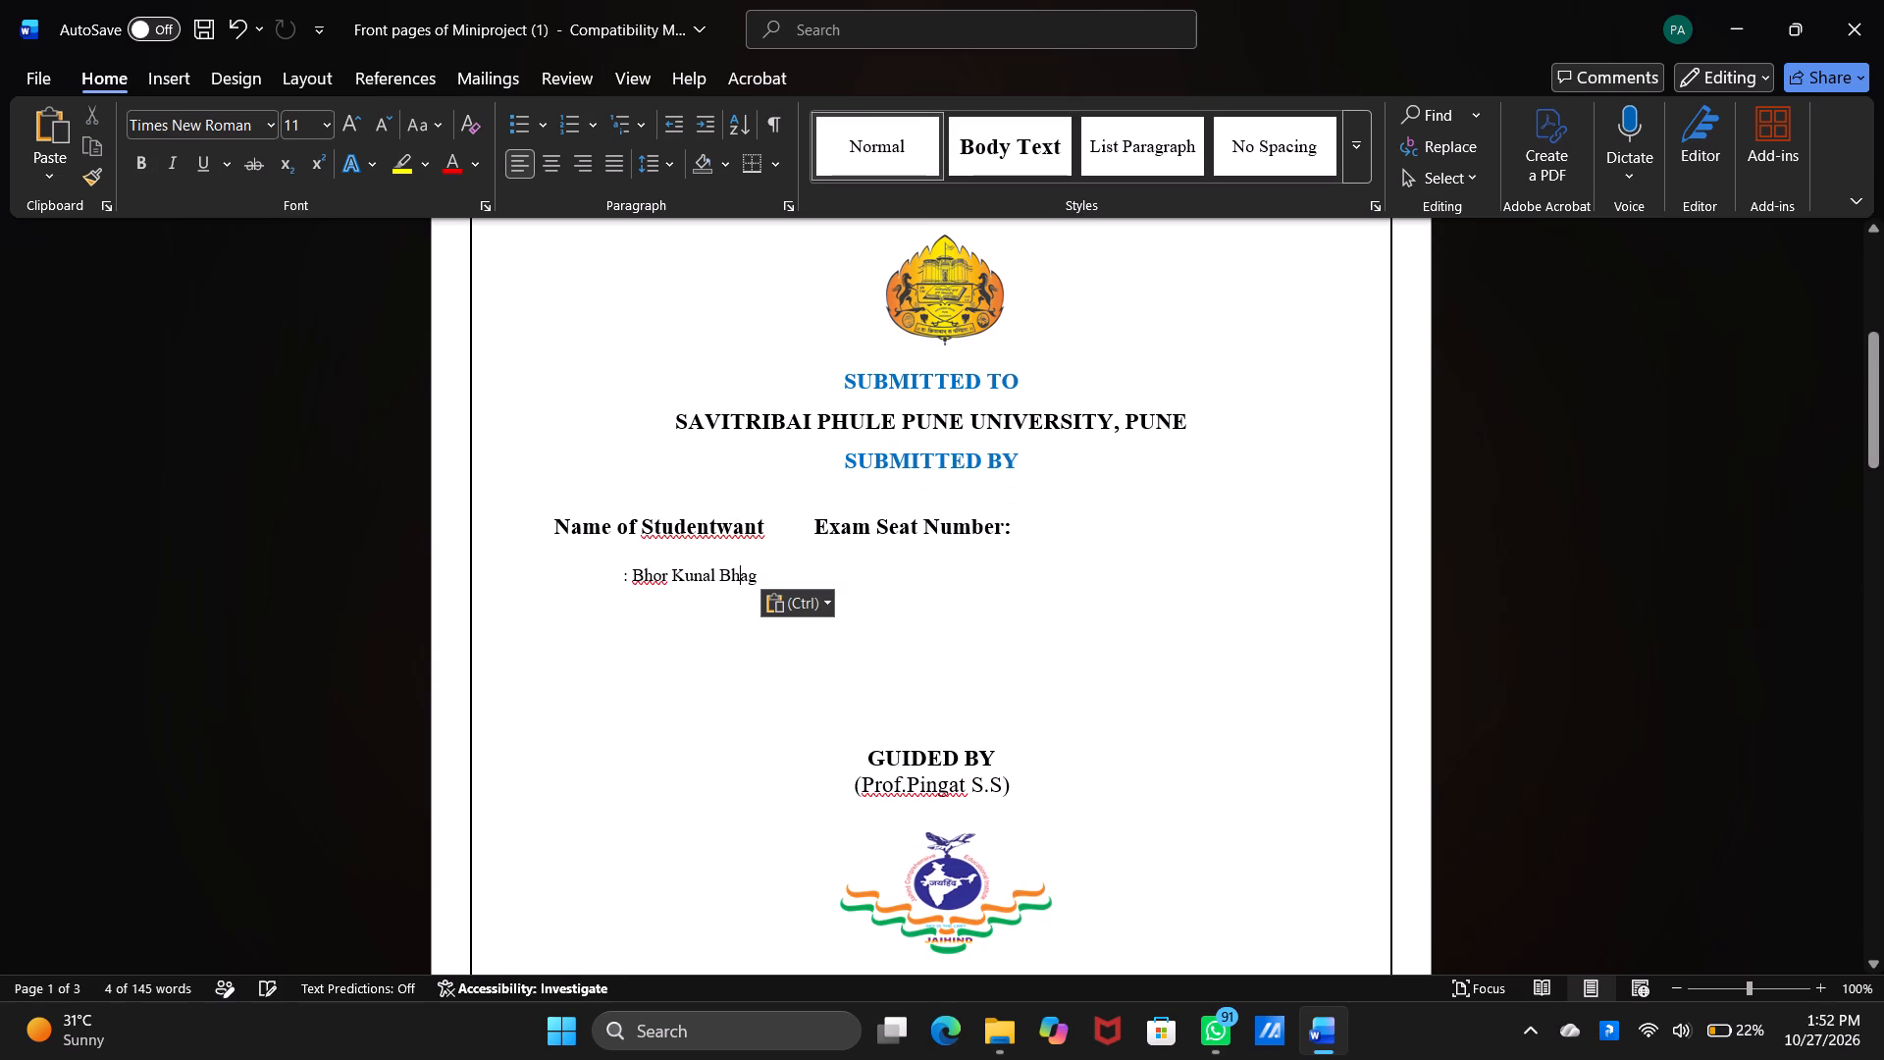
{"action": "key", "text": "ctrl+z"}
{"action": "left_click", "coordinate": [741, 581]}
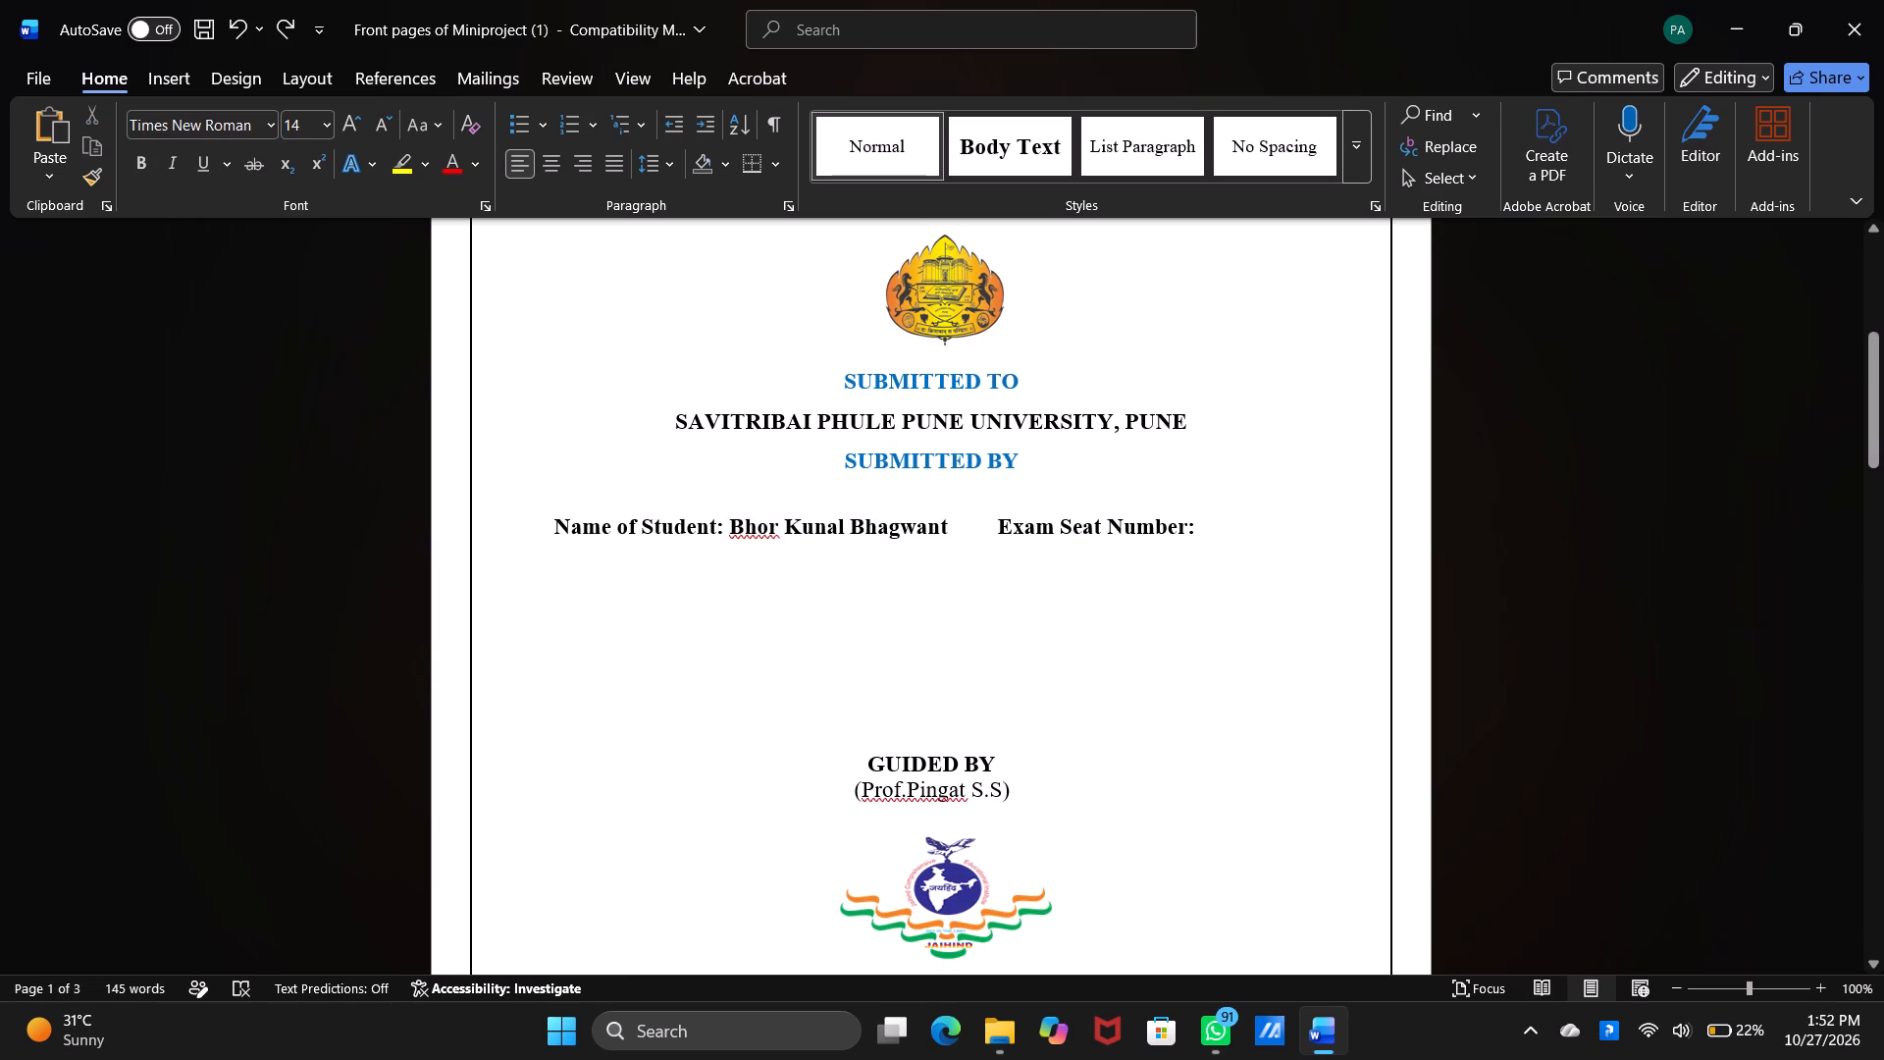
Replace the full name after "Student Name: -" on the certificate page with the third student's full name.
{"action": "scroll", "coordinate": [760, 726], "scroll_direction": "down", "scroll_amount": 8}
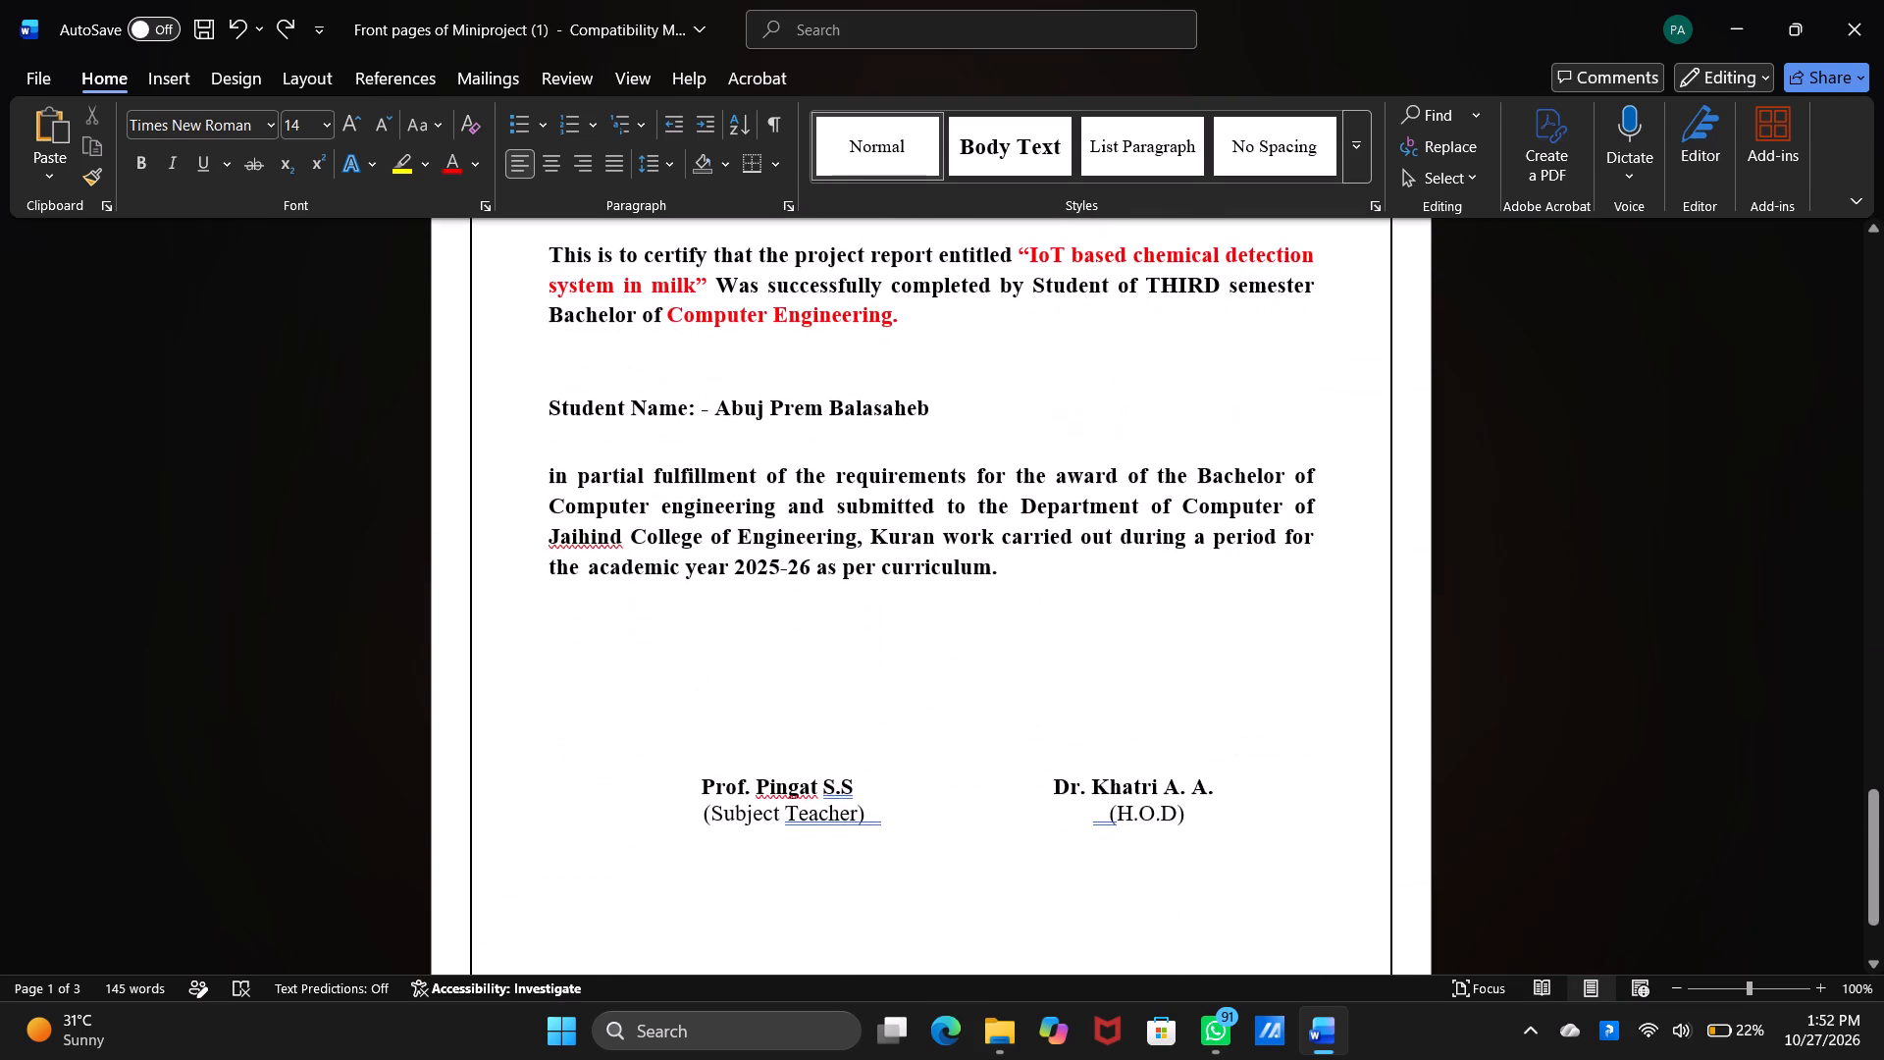
{"action": "scroll", "coordinate": [828, 667], "scroll_direction": "down", "scroll_amount": 1}
{"action": "left_click", "coordinate": [952, 254]}
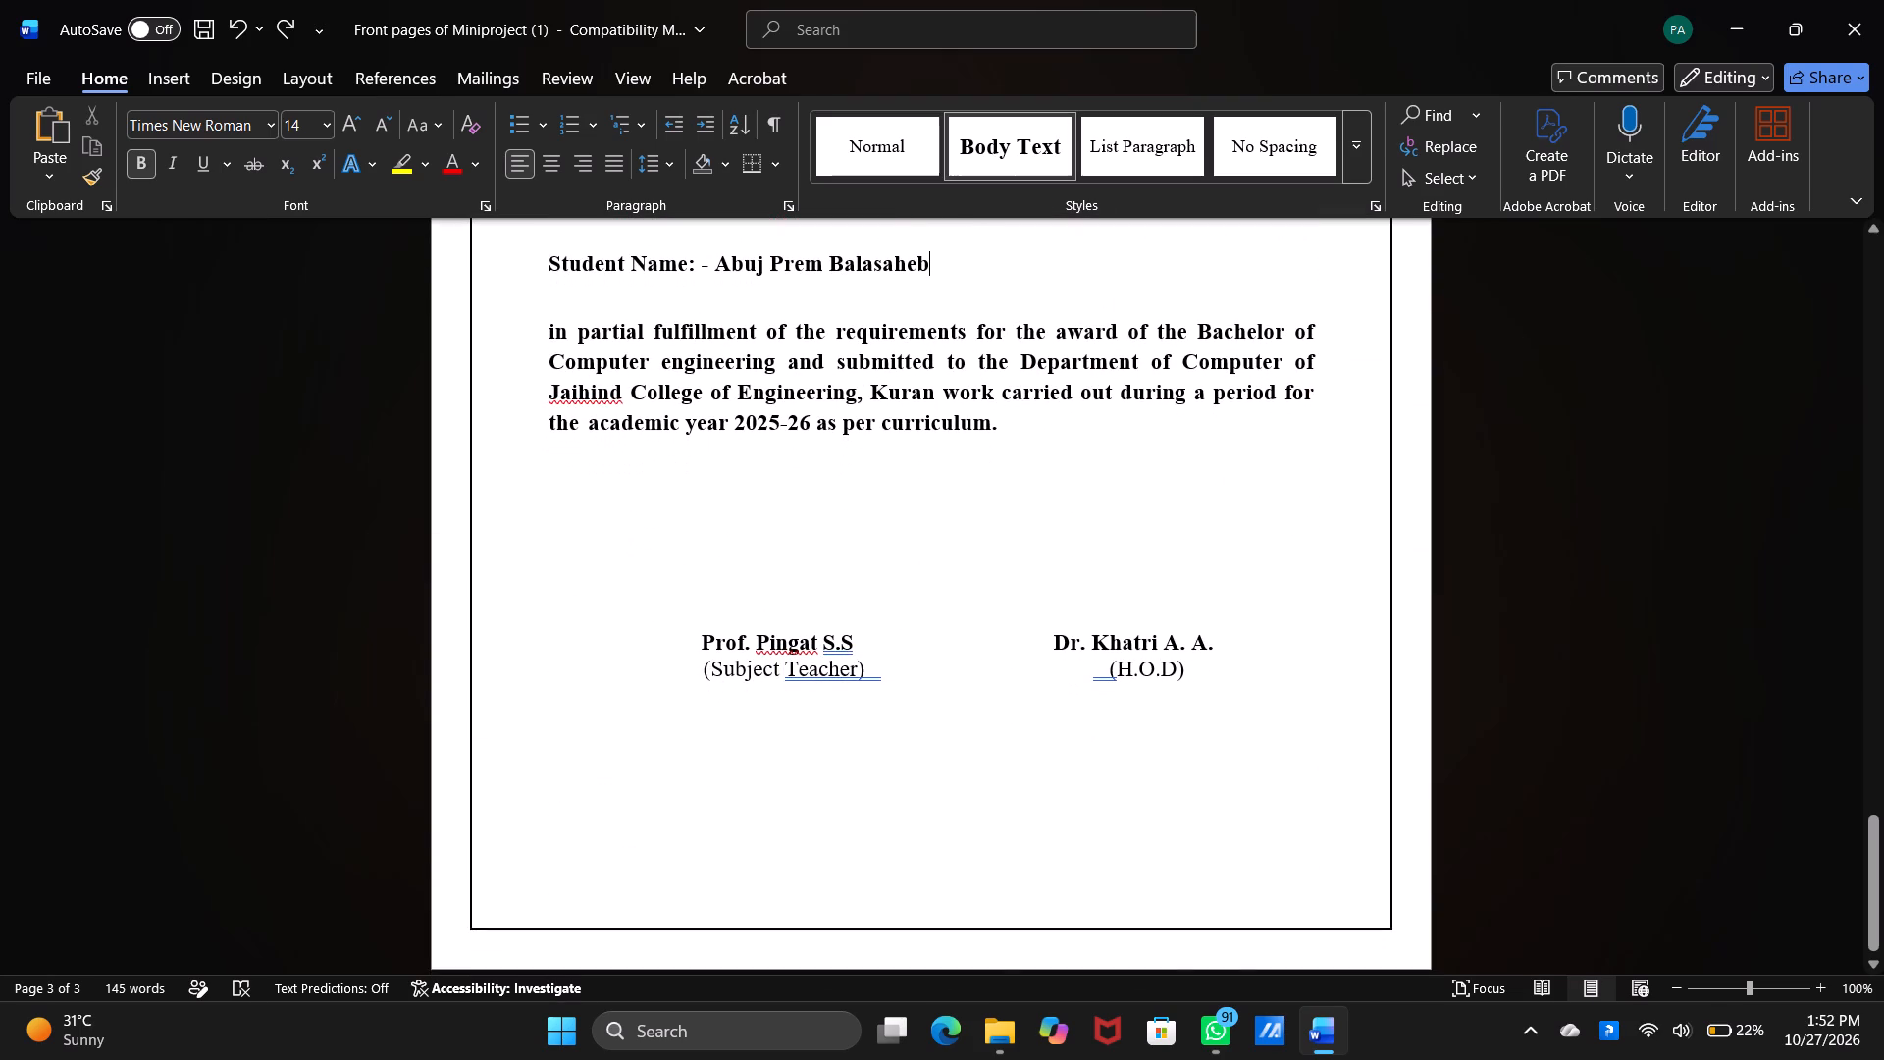
{"action": "key", "text": "ctrl+BackSpace"}
{"action": "key", "text": "ctrl+BackSpace"}
{"action": "key", "text": "ctrl+BackSpace"}
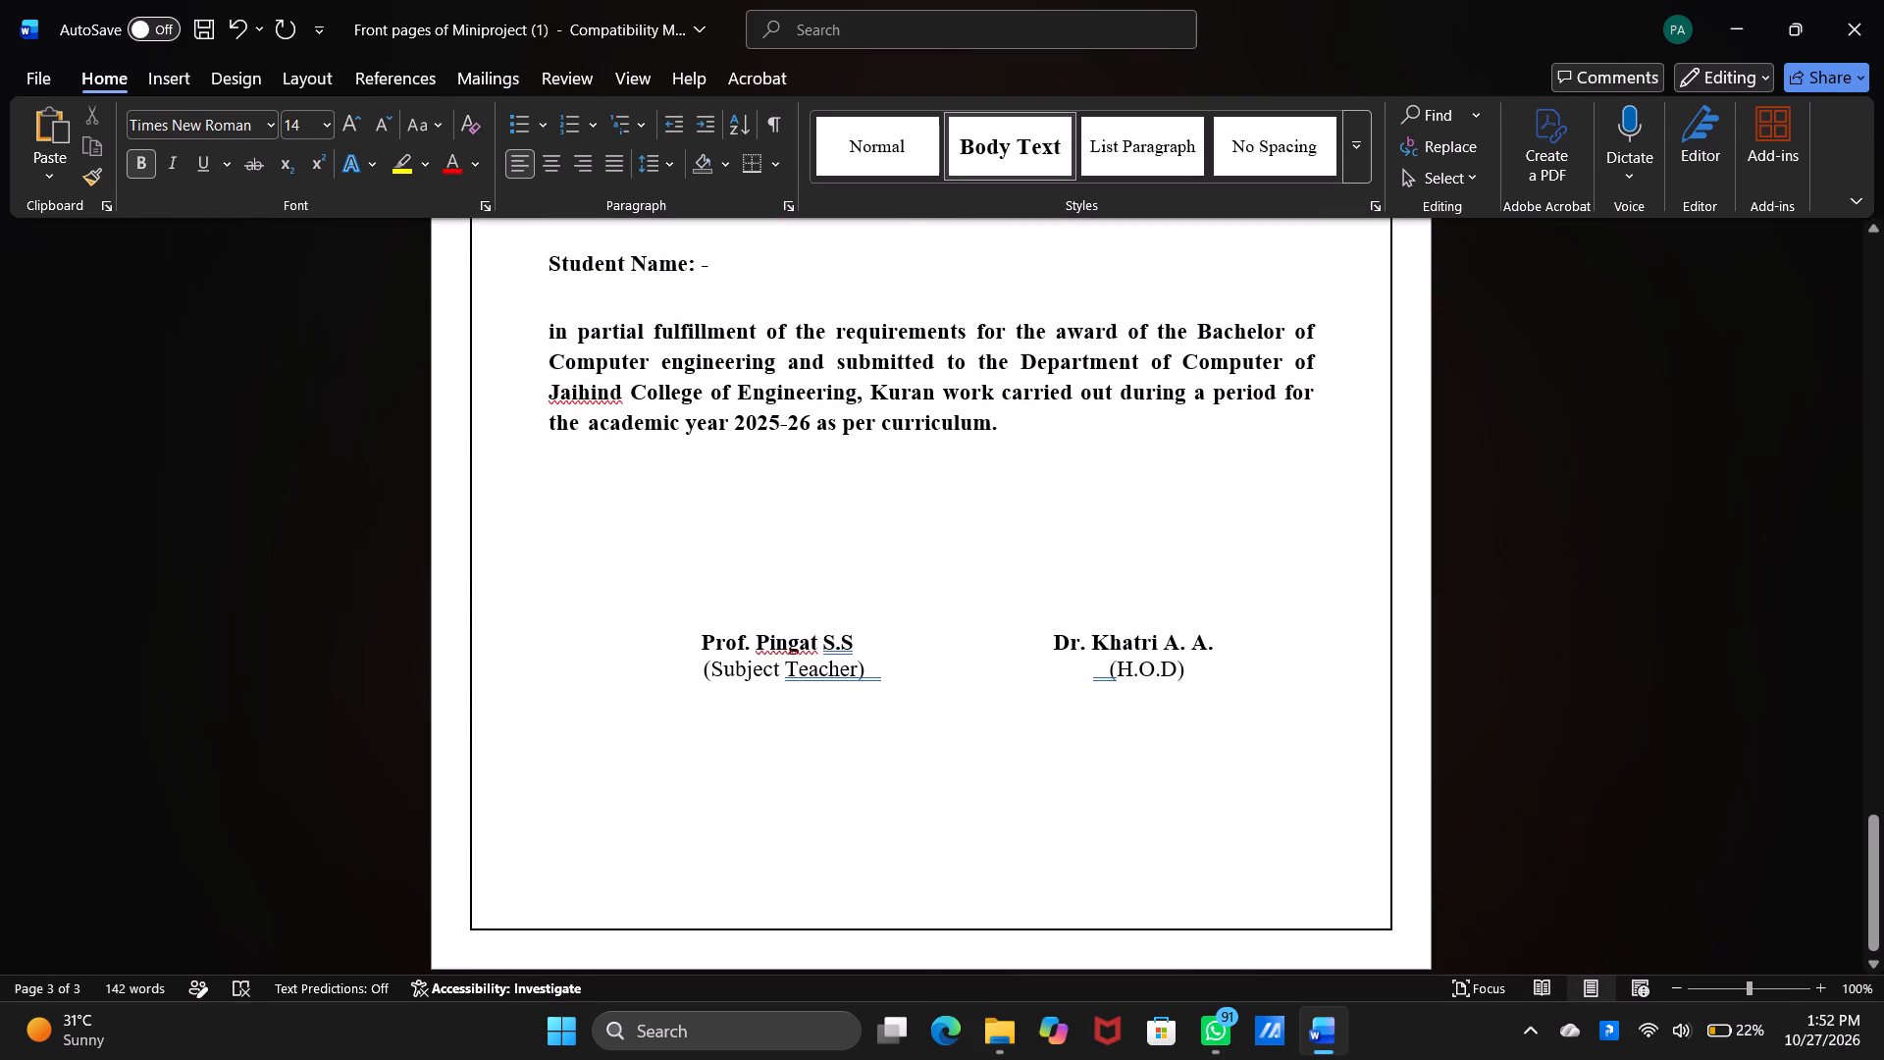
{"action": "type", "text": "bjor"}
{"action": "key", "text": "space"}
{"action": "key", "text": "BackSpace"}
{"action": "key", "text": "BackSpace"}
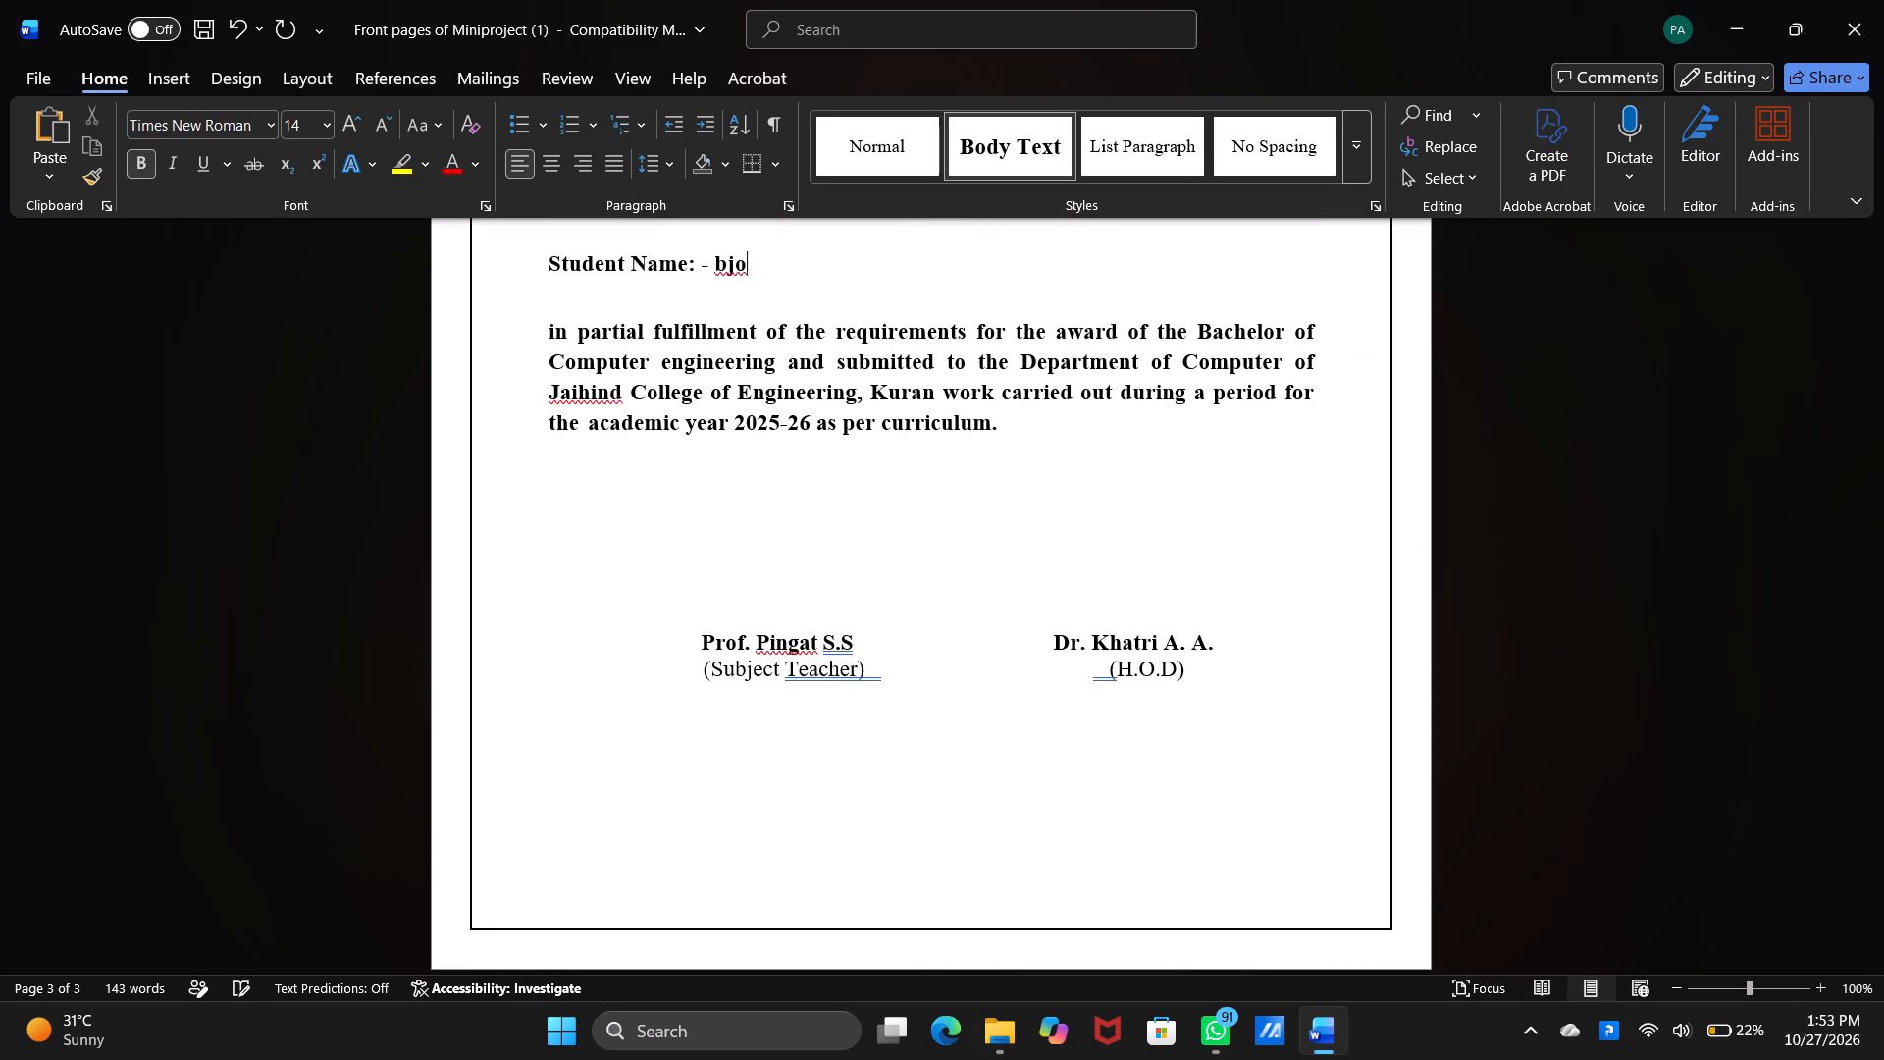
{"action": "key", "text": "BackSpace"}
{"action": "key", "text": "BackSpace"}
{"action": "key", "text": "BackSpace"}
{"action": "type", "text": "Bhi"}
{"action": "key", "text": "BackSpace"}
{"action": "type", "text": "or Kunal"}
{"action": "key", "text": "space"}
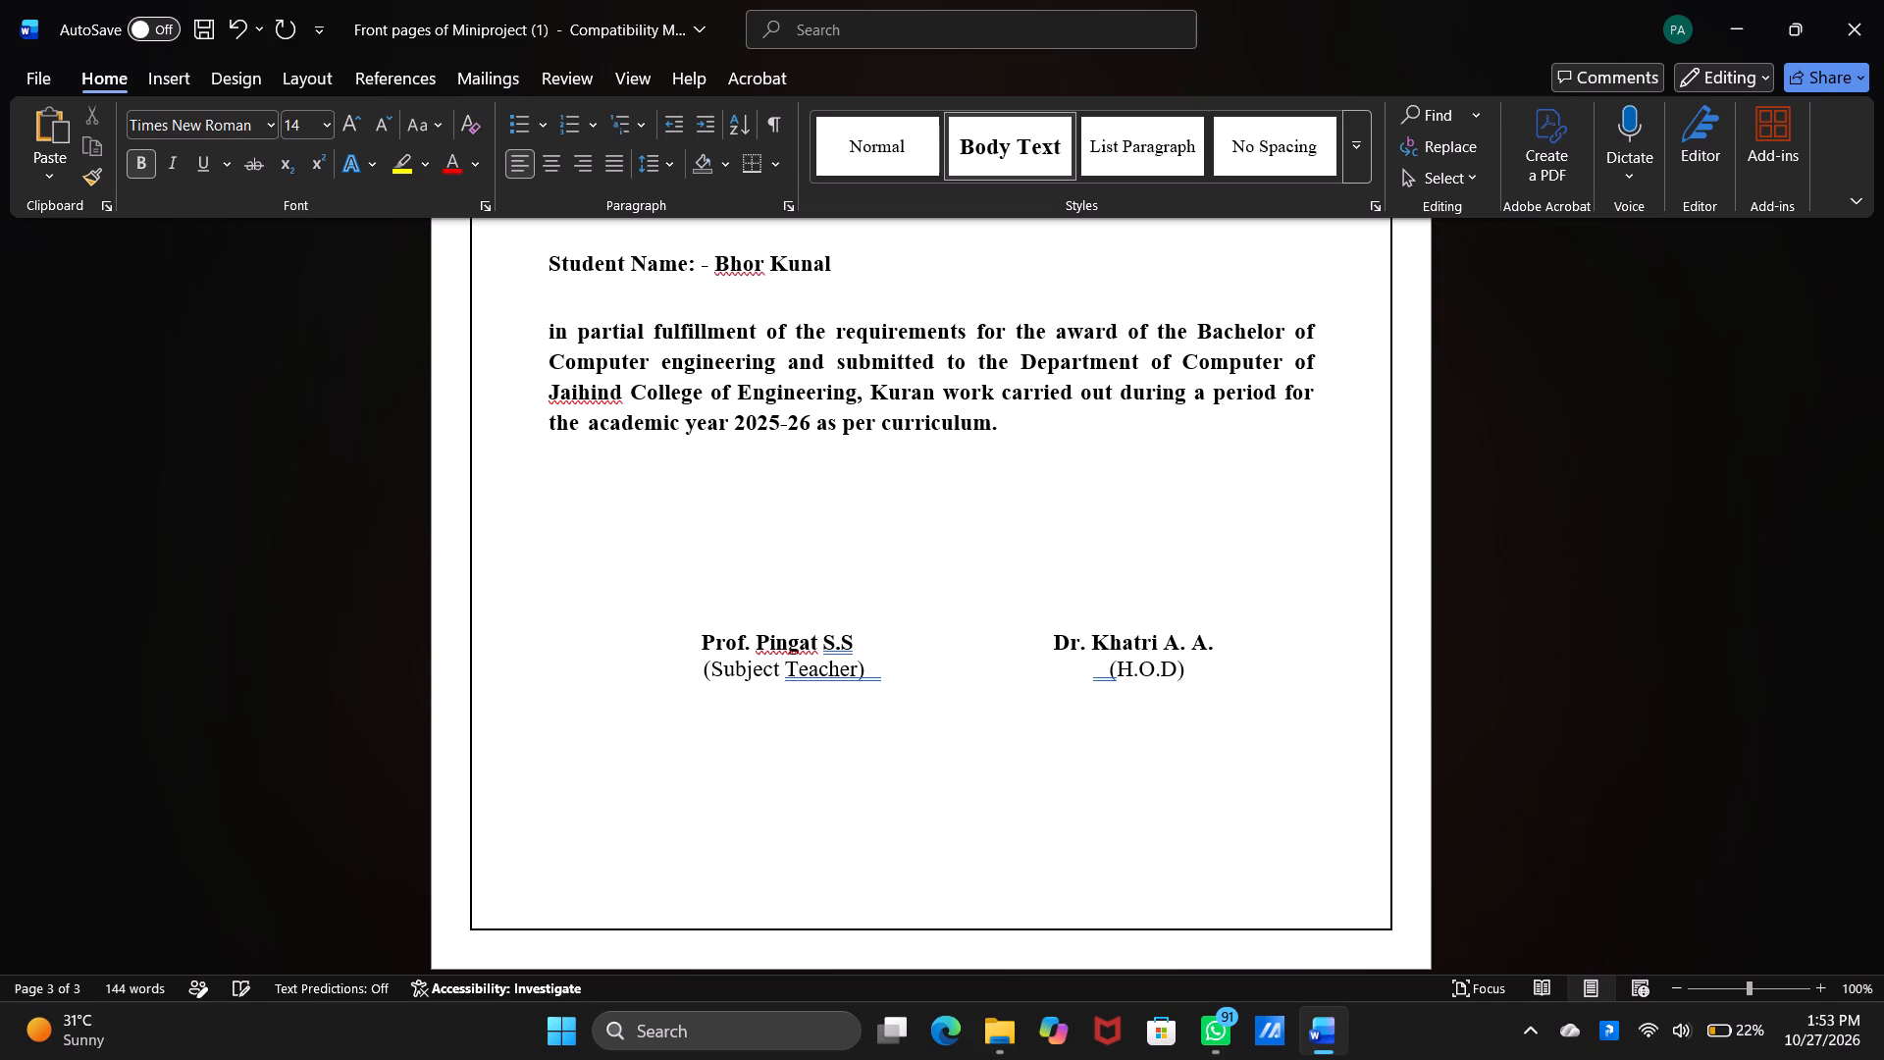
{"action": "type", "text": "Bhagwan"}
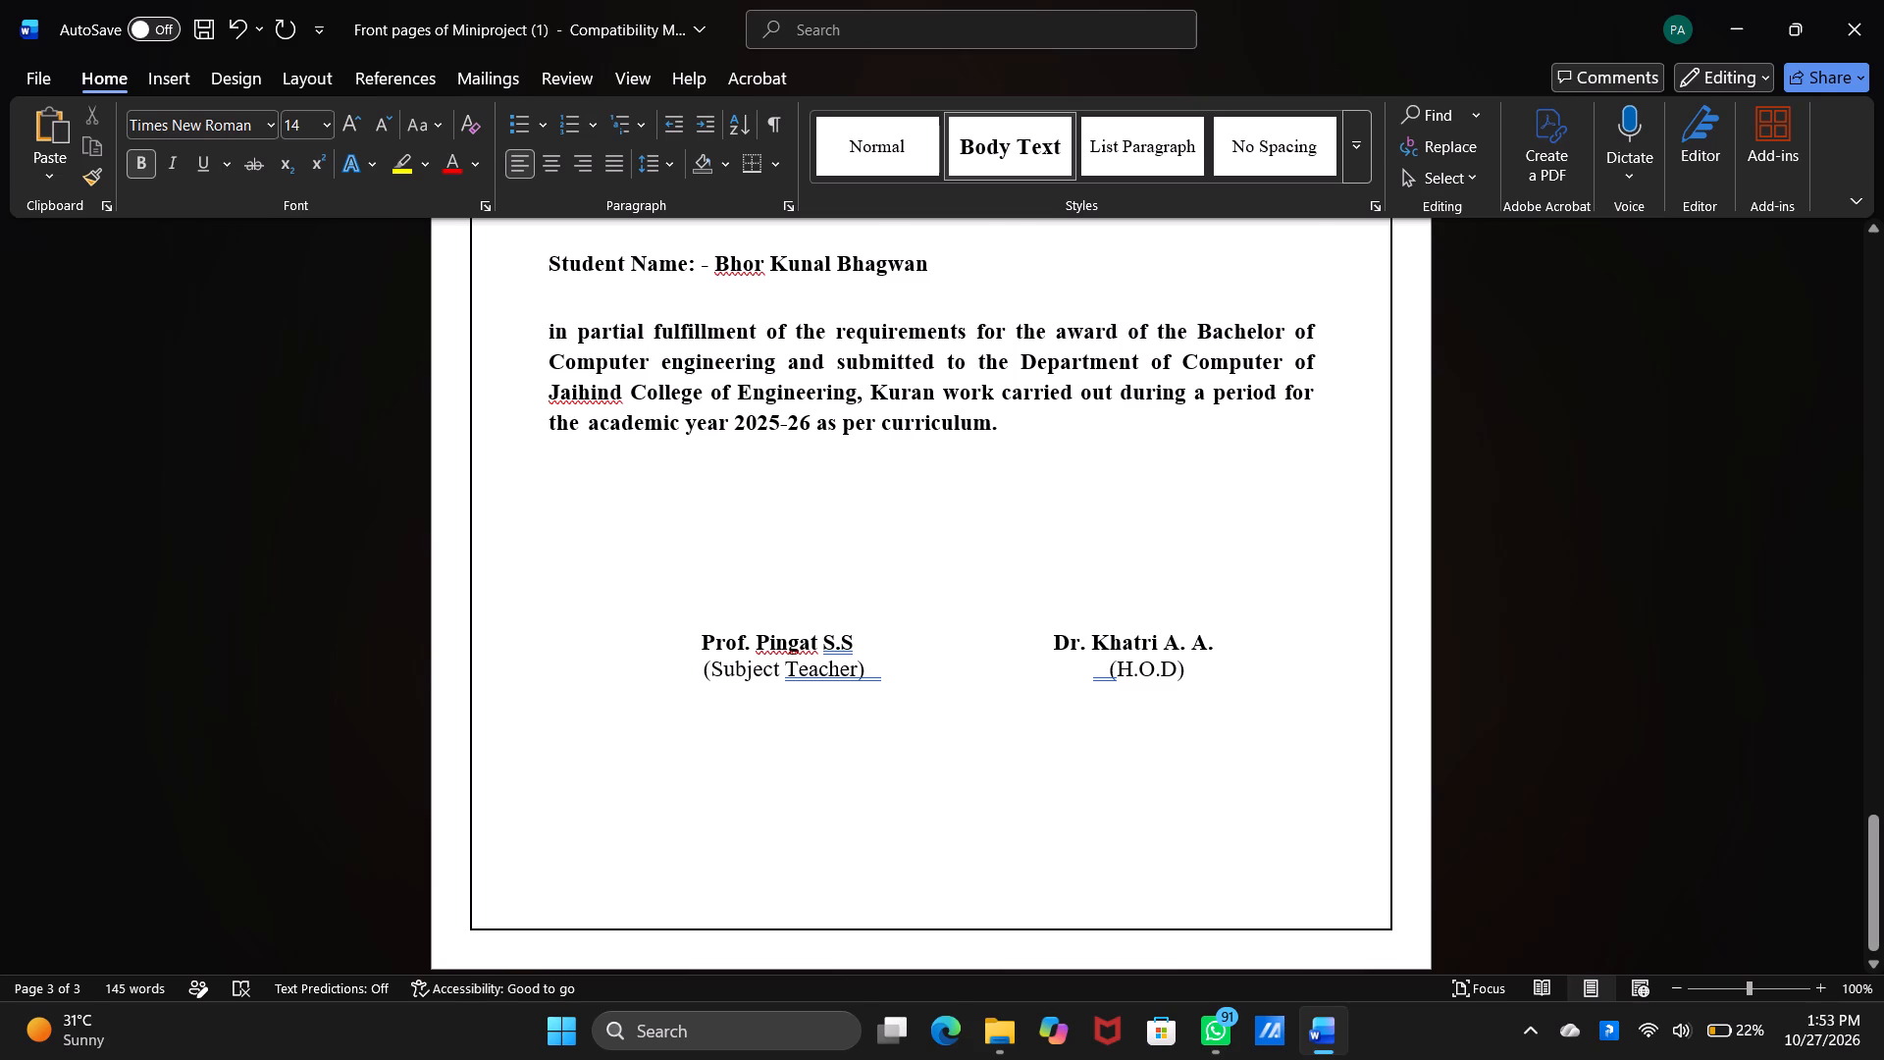
Save the front pages document with the third student's details.
{"action": "scroll", "coordinate": [1115, 518], "scroll_direction": "up", "scroll_amount": 2}
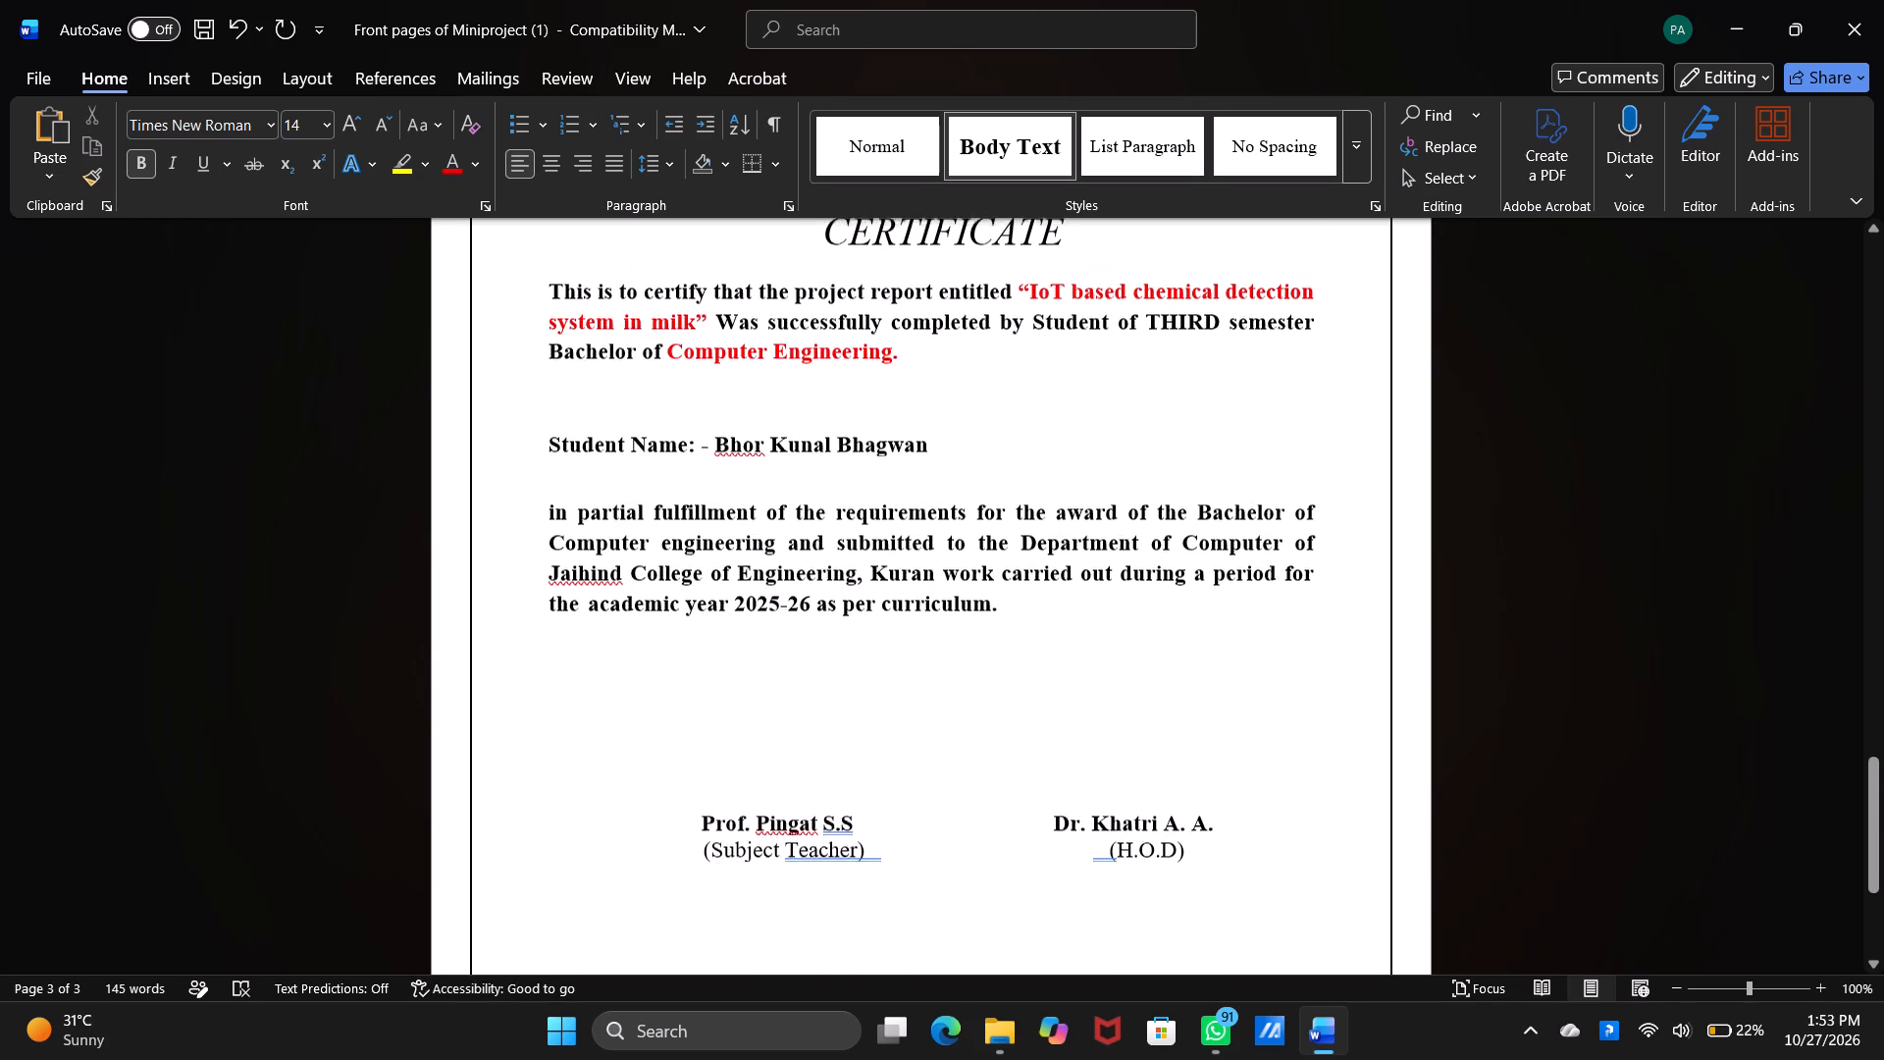
{"action": "scroll", "coordinate": [1115, 518], "scroll_direction": "up", "scroll_amount": 1}
{"action": "key", "text": "ctrl+s"}
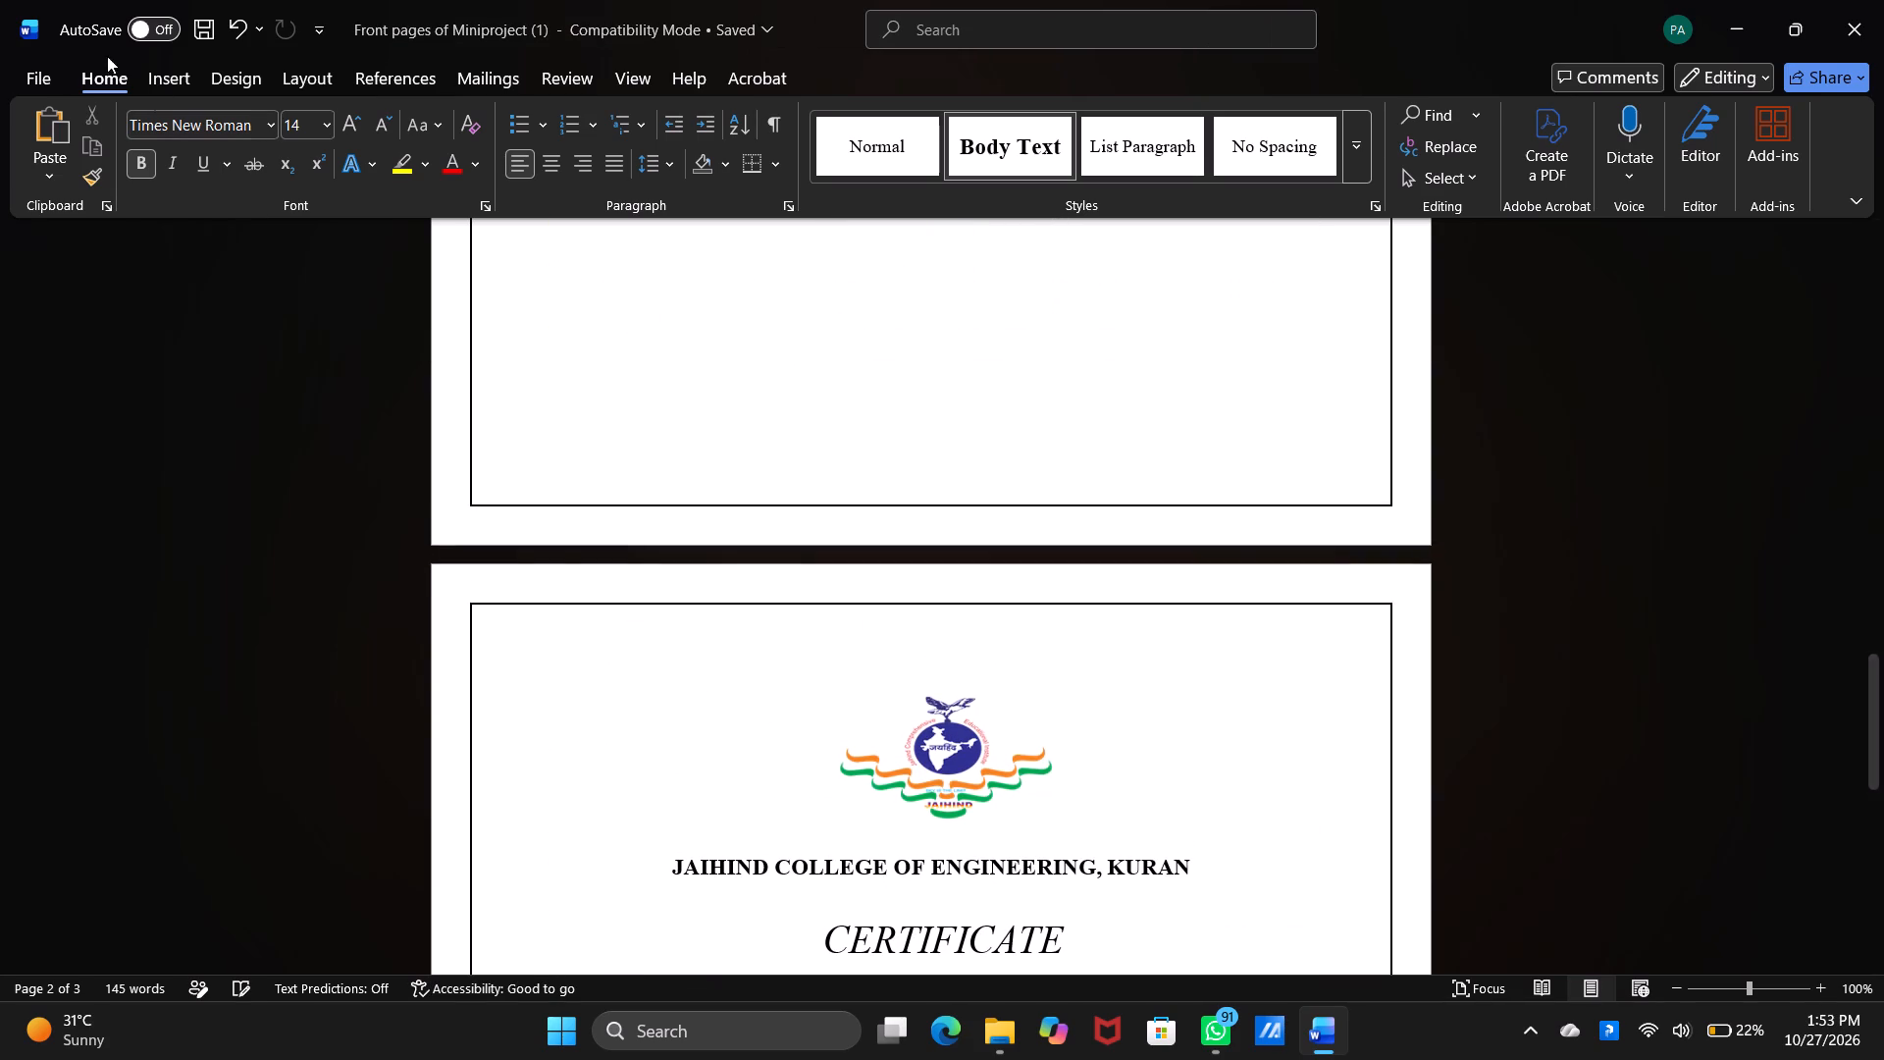
Save a PDF copy of the document to OneDrive - Personal under the file name "Front pages of Miniproject (1)K".
{"action": "left_click", "coordinate": [24, 77]}
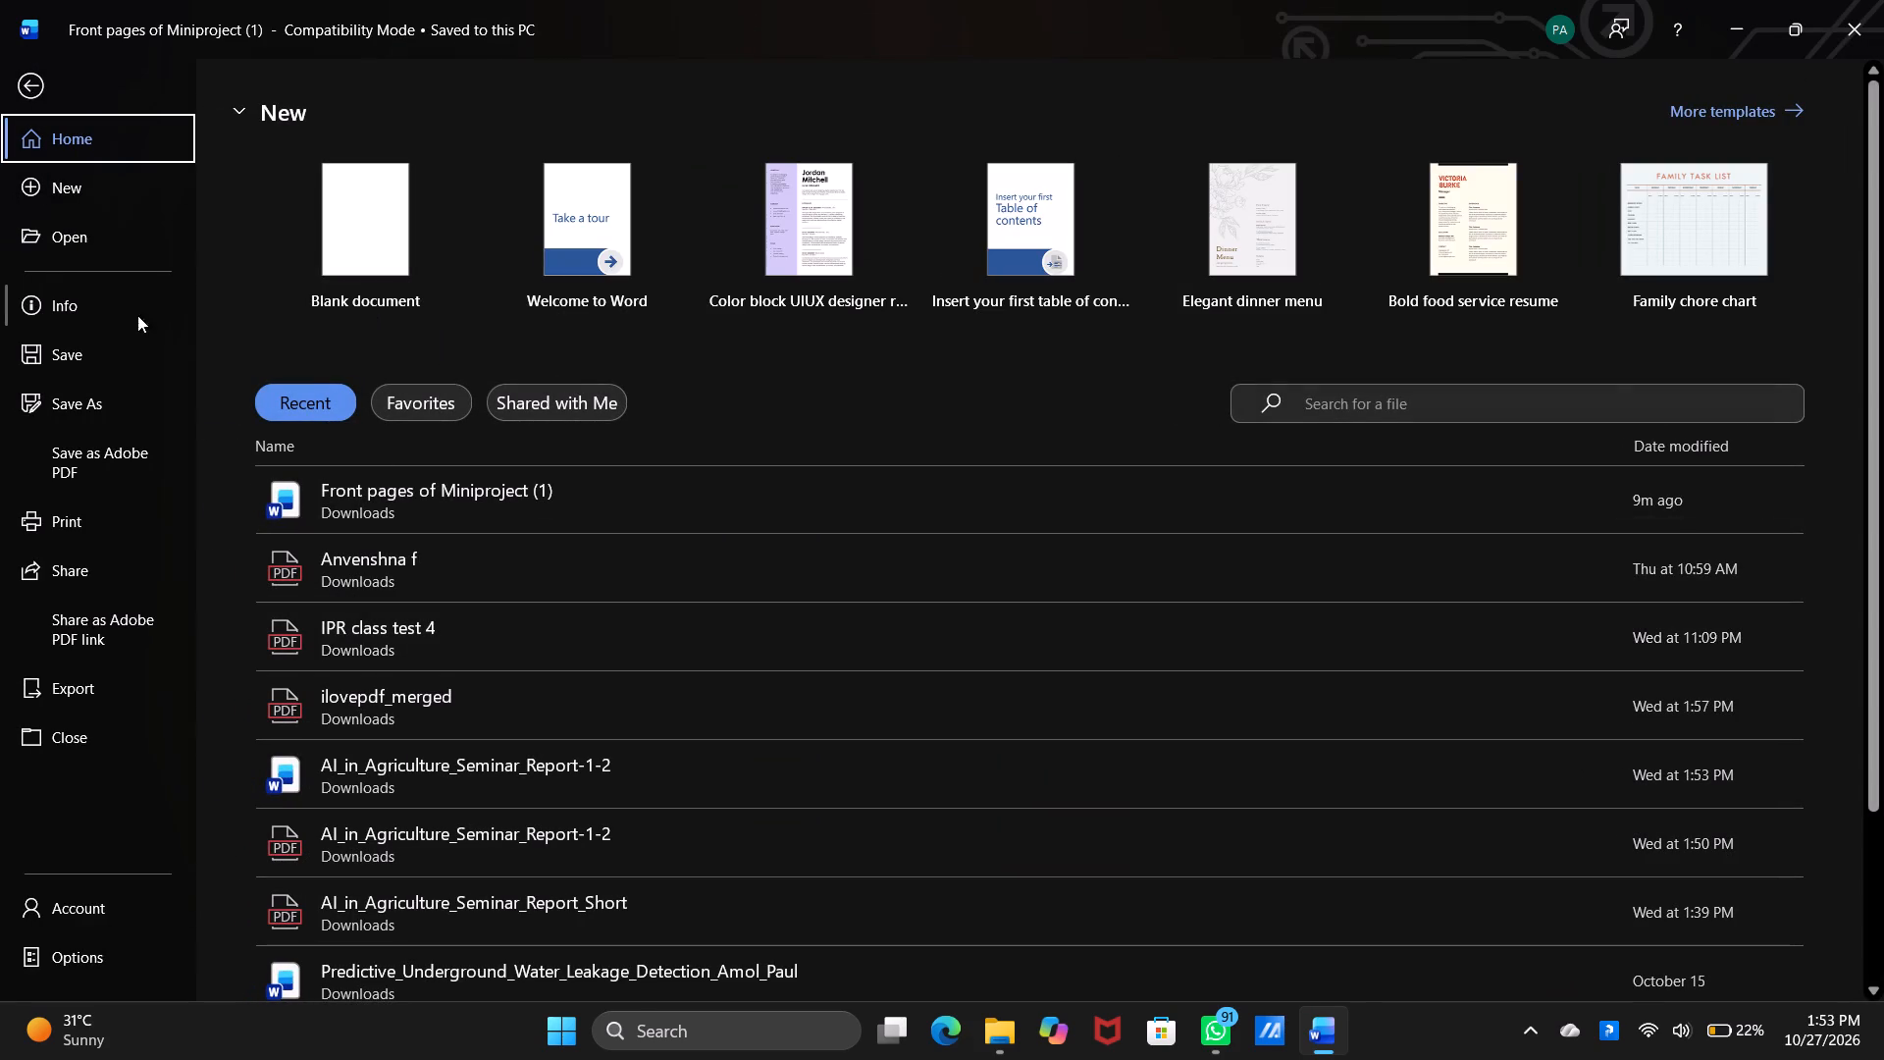
{"action": "left_click", "coordinate": [62, 393]}
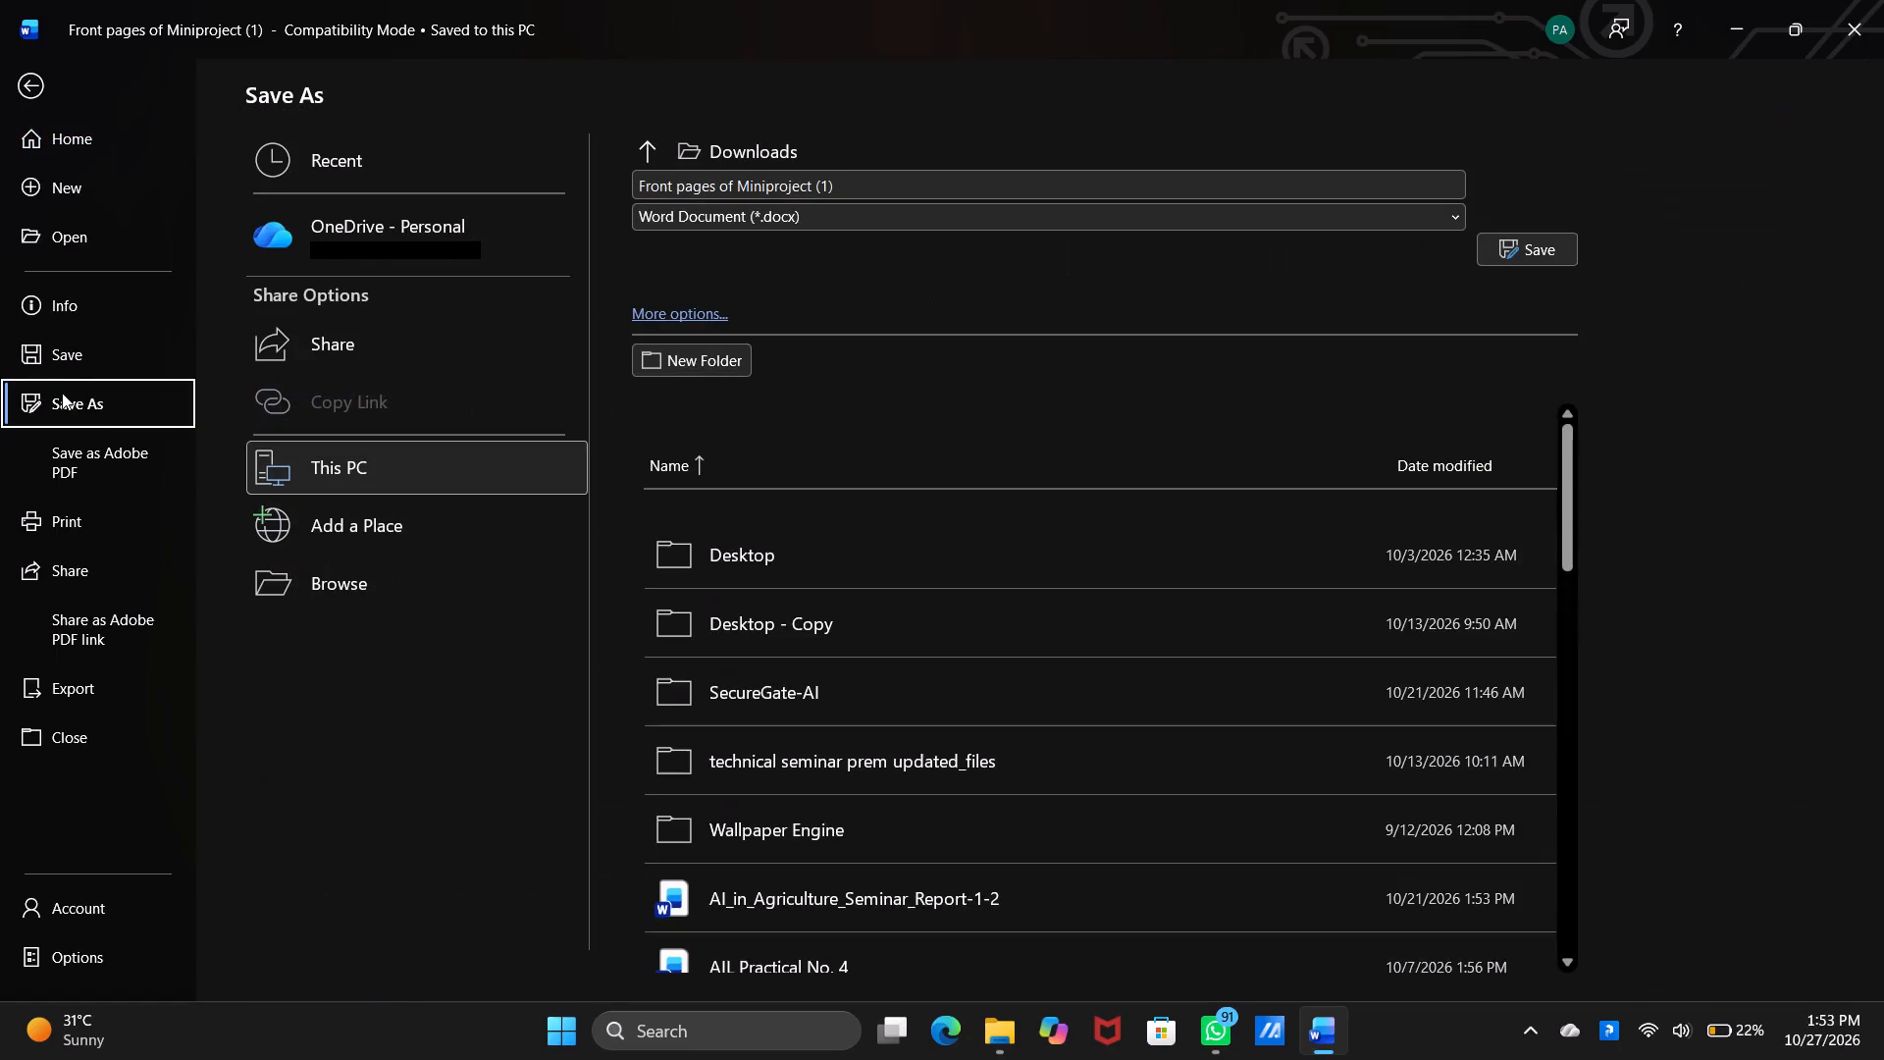
{"action": "left_click", "coordinate": [385, 238]}
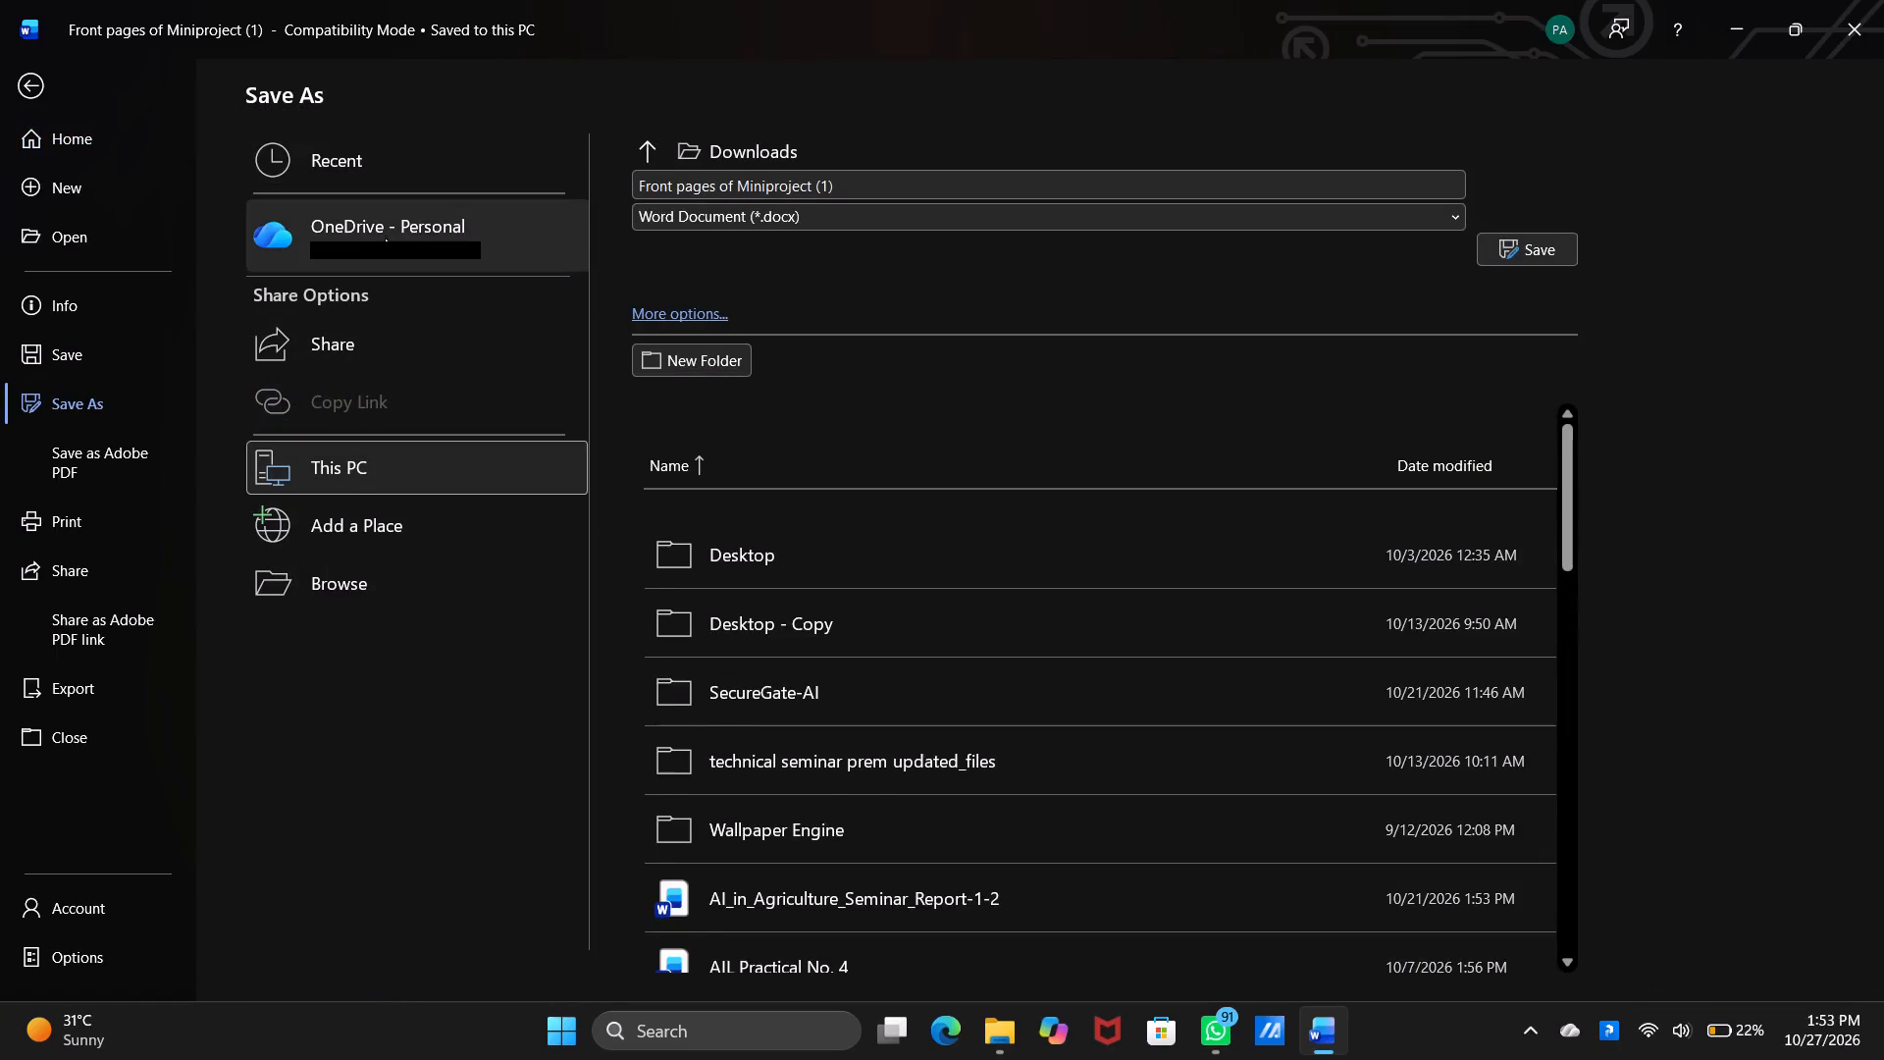
{"action": "left_click", "coordinate": [775, 217]}
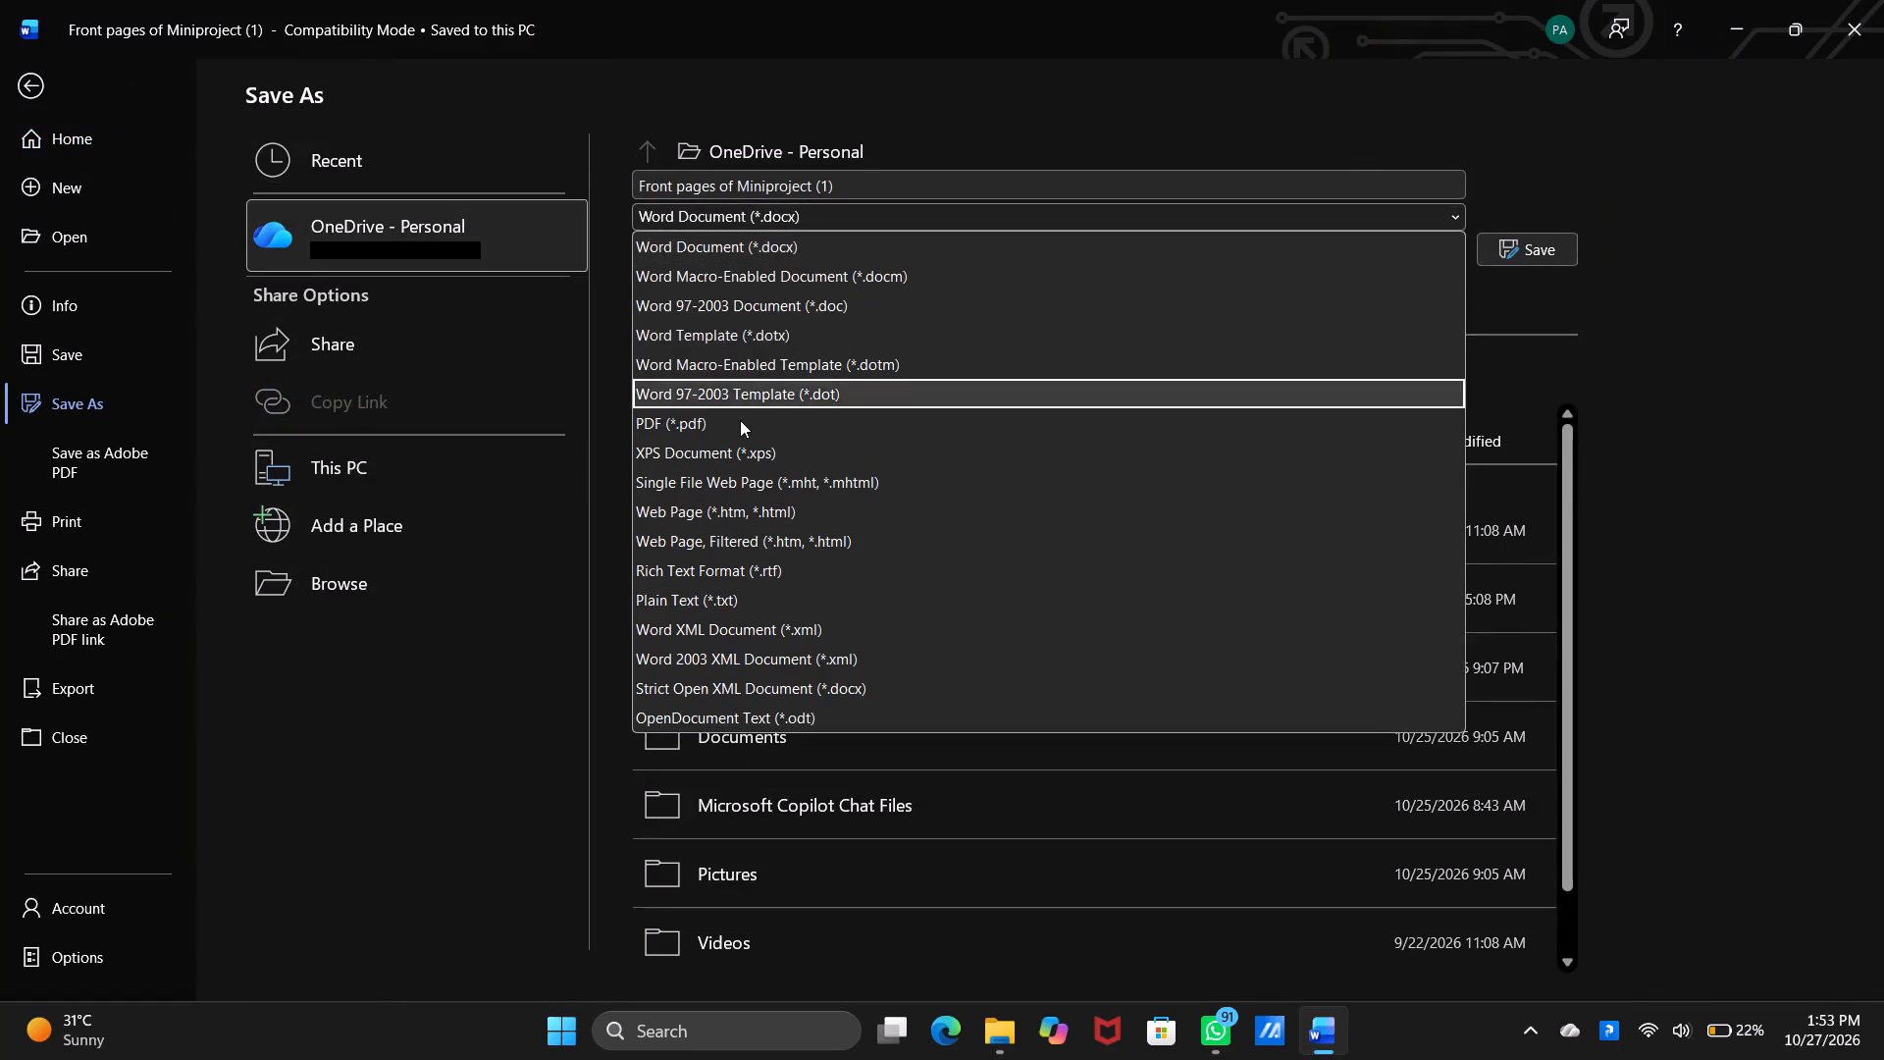
{"action": "left_click", "coordinate": [739, 425]}
{"action": "left_click", "coordinate": [857, 190]}
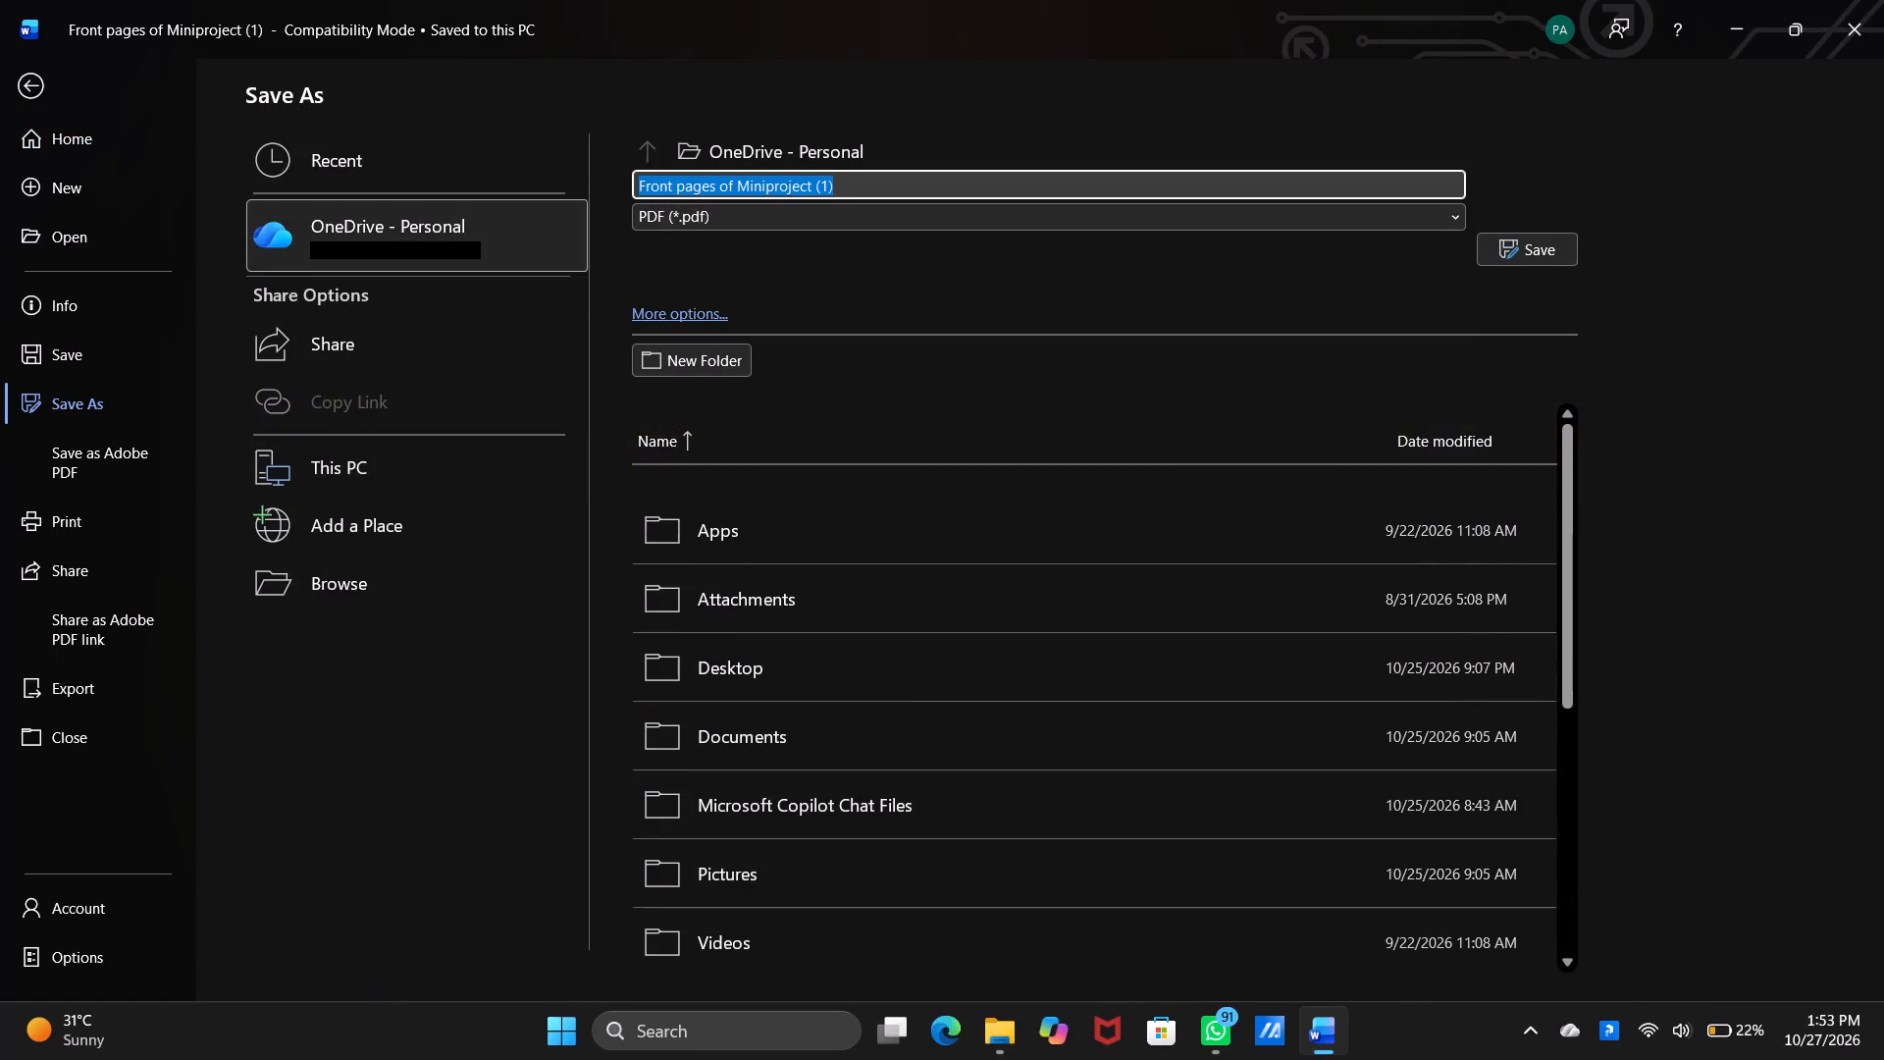
{"action": "left_click", "coordinate": [857, 190]}
{"action": "key", "text": "ctrl+k"}
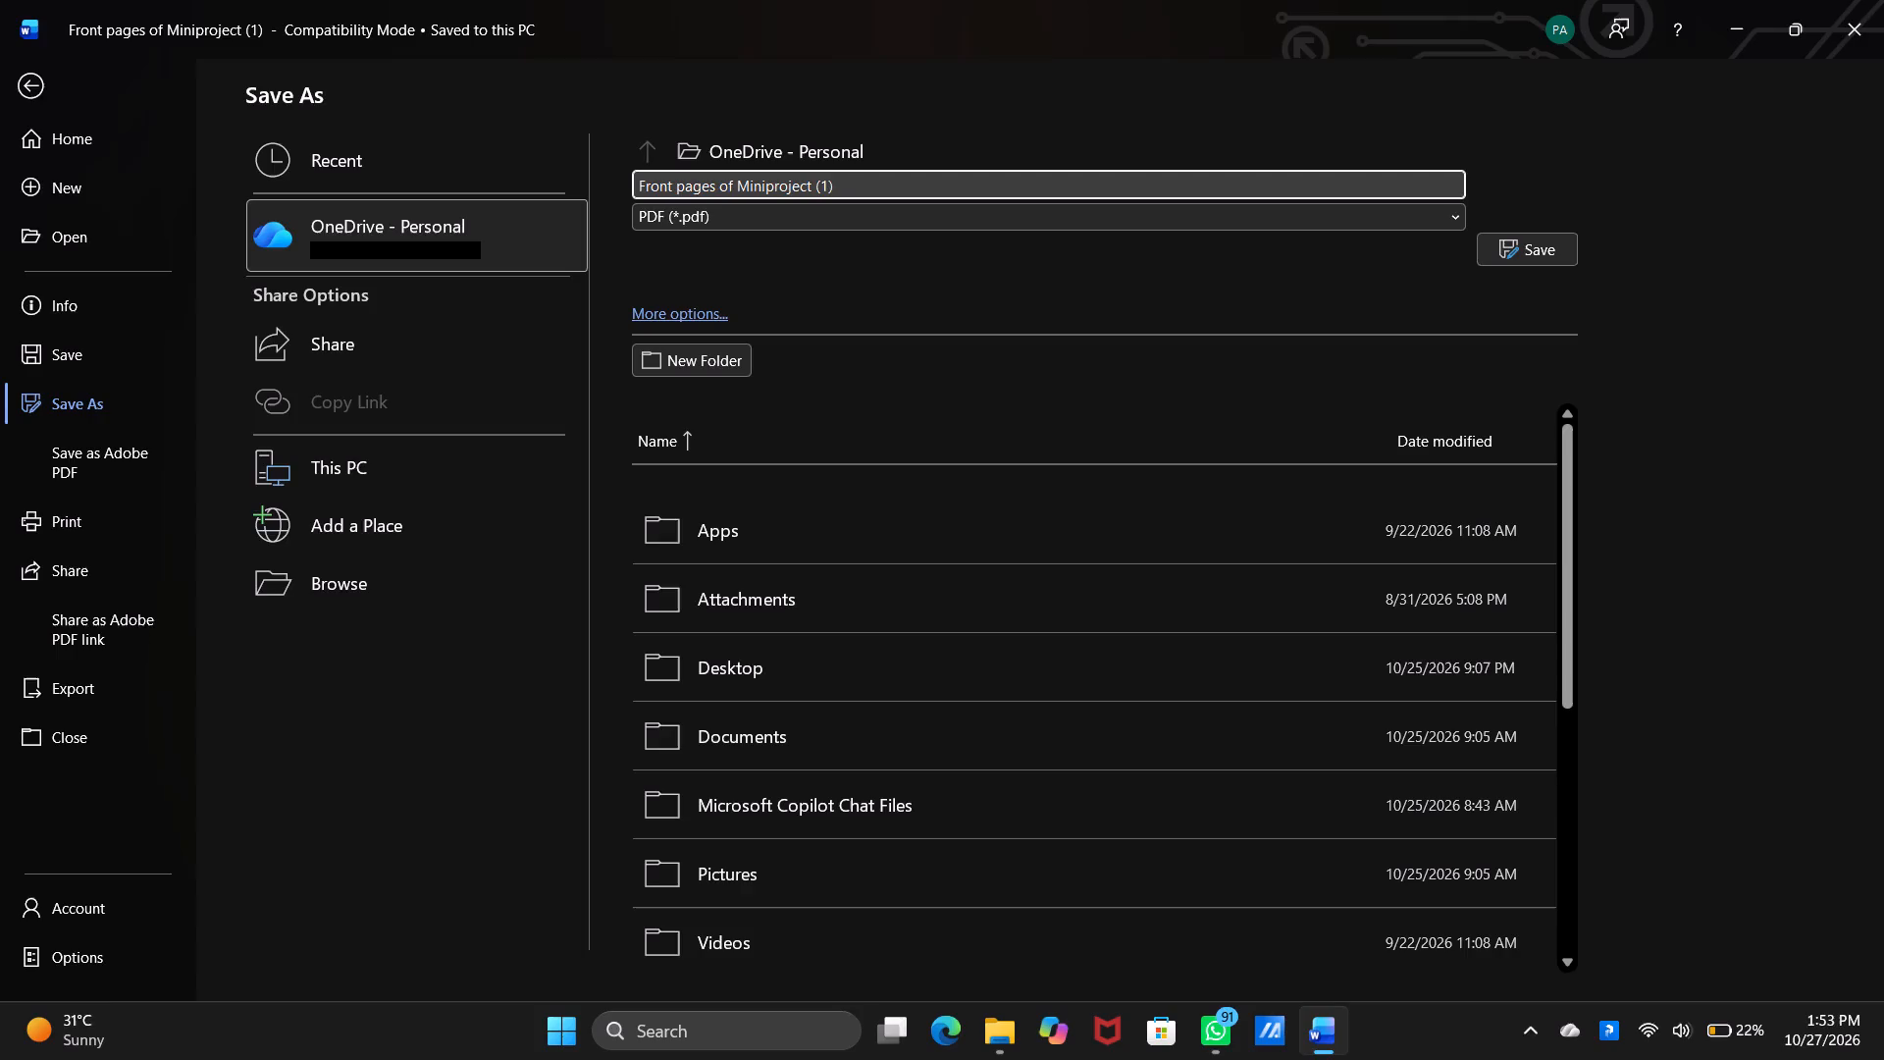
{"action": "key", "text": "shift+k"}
{"action": "key", "text": "Return"}
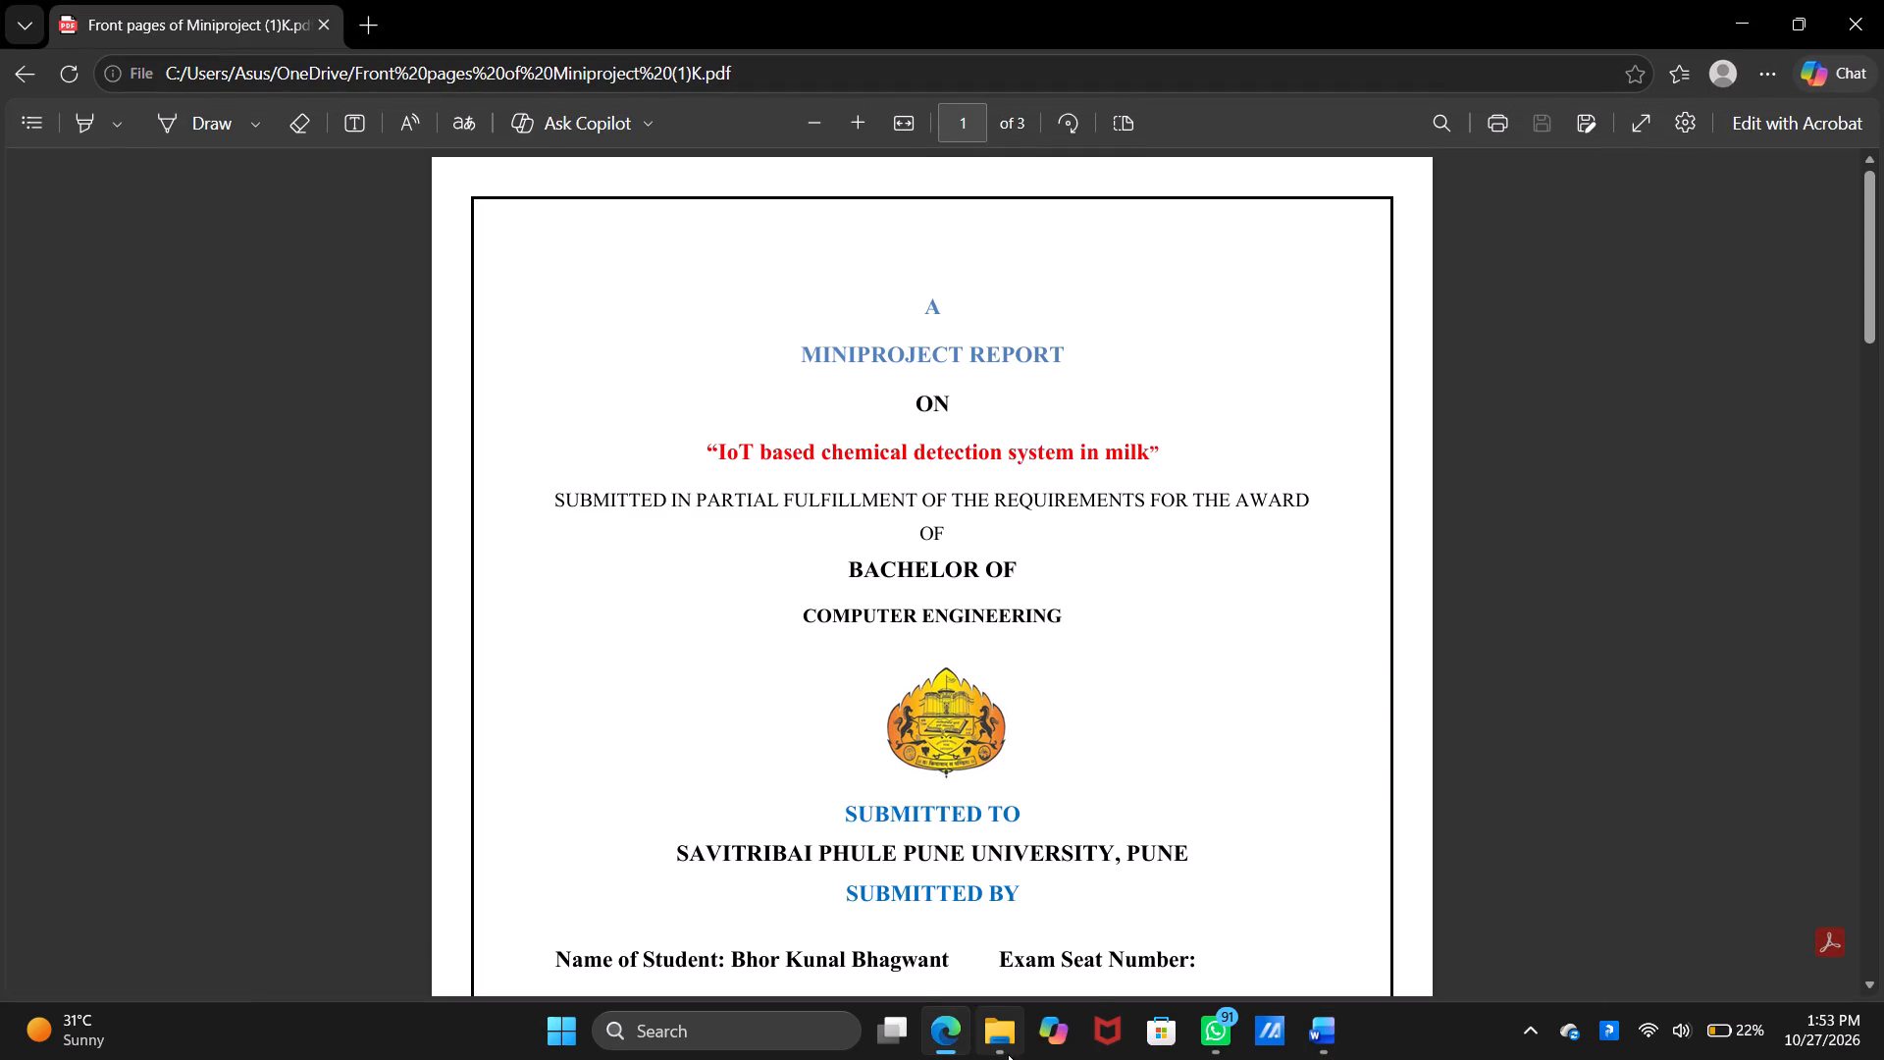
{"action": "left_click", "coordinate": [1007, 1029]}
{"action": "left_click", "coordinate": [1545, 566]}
Open a new browser tab beside the exported PDF and start a web search.
{"action": "left_click", "coordinate": [357, 11]}
{"action": "left_click", "coordinate": [666, 283]}
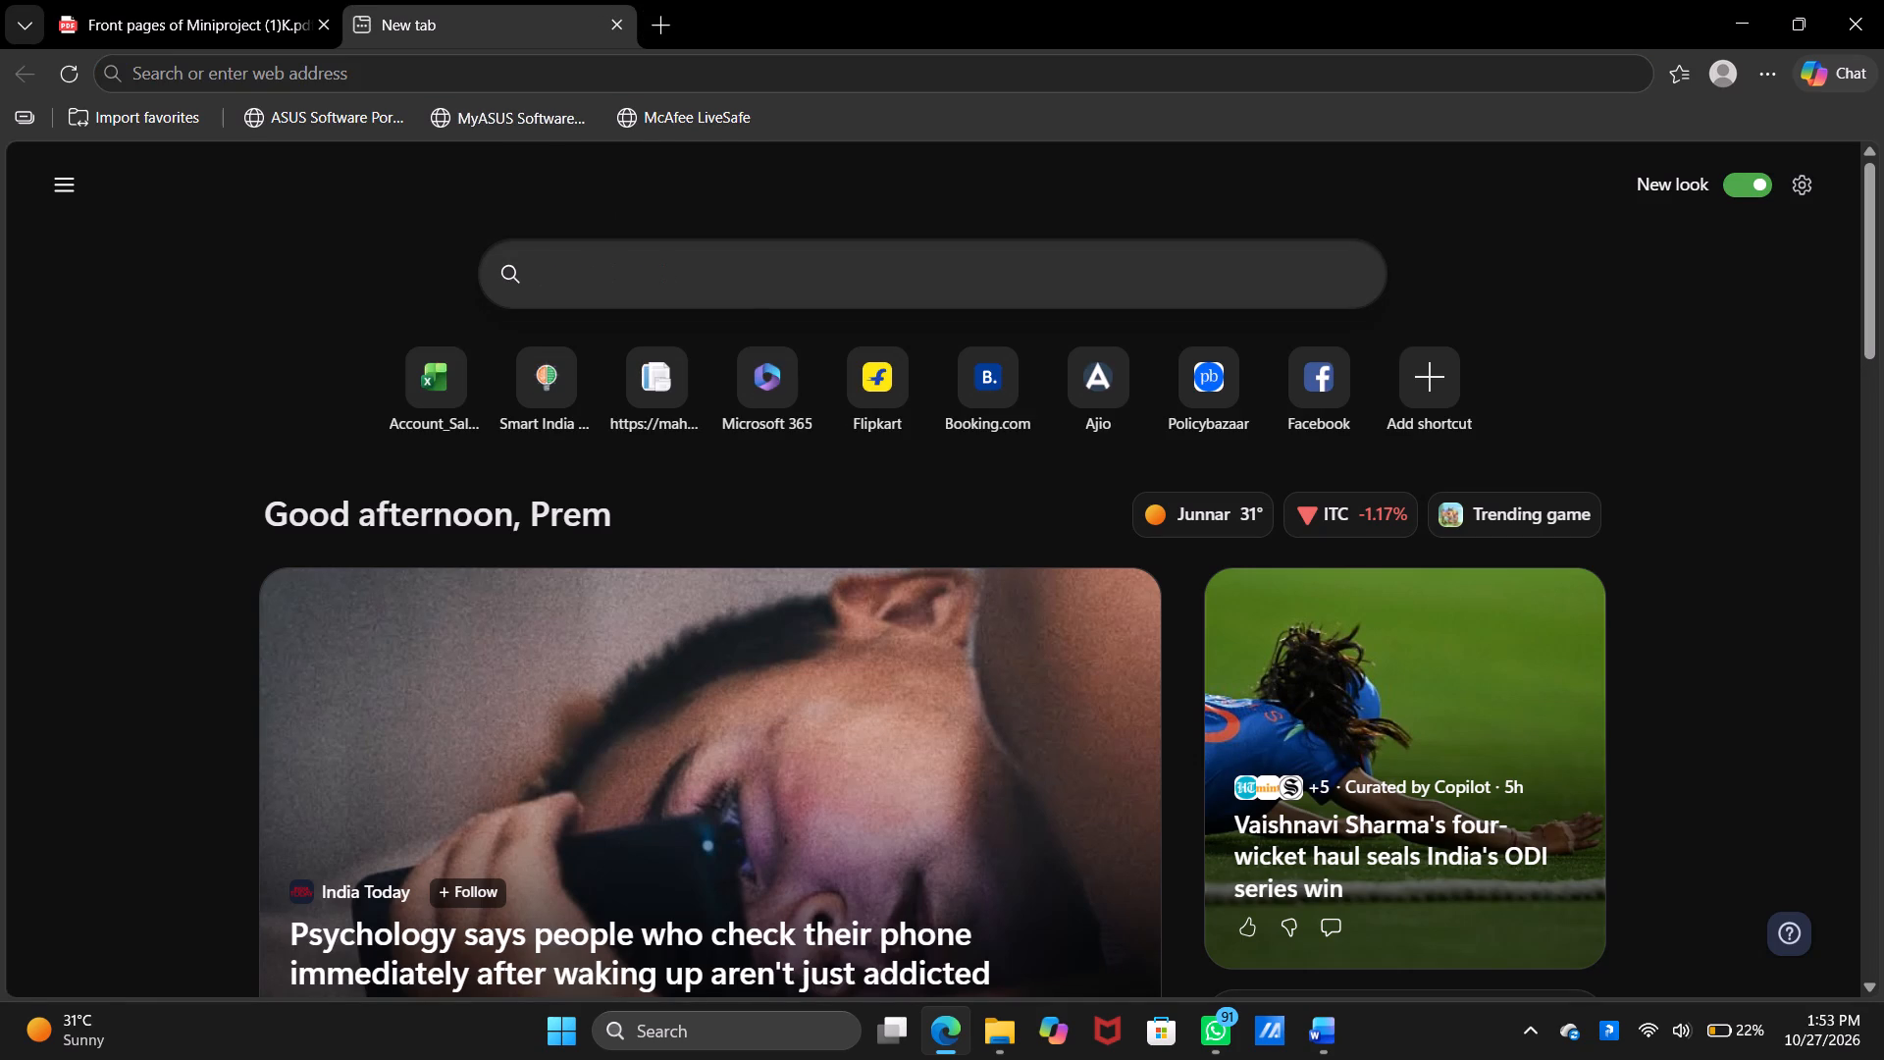
Search the web for "remove pages in pdf" and open the iLovePDF page for removing PDF pages.
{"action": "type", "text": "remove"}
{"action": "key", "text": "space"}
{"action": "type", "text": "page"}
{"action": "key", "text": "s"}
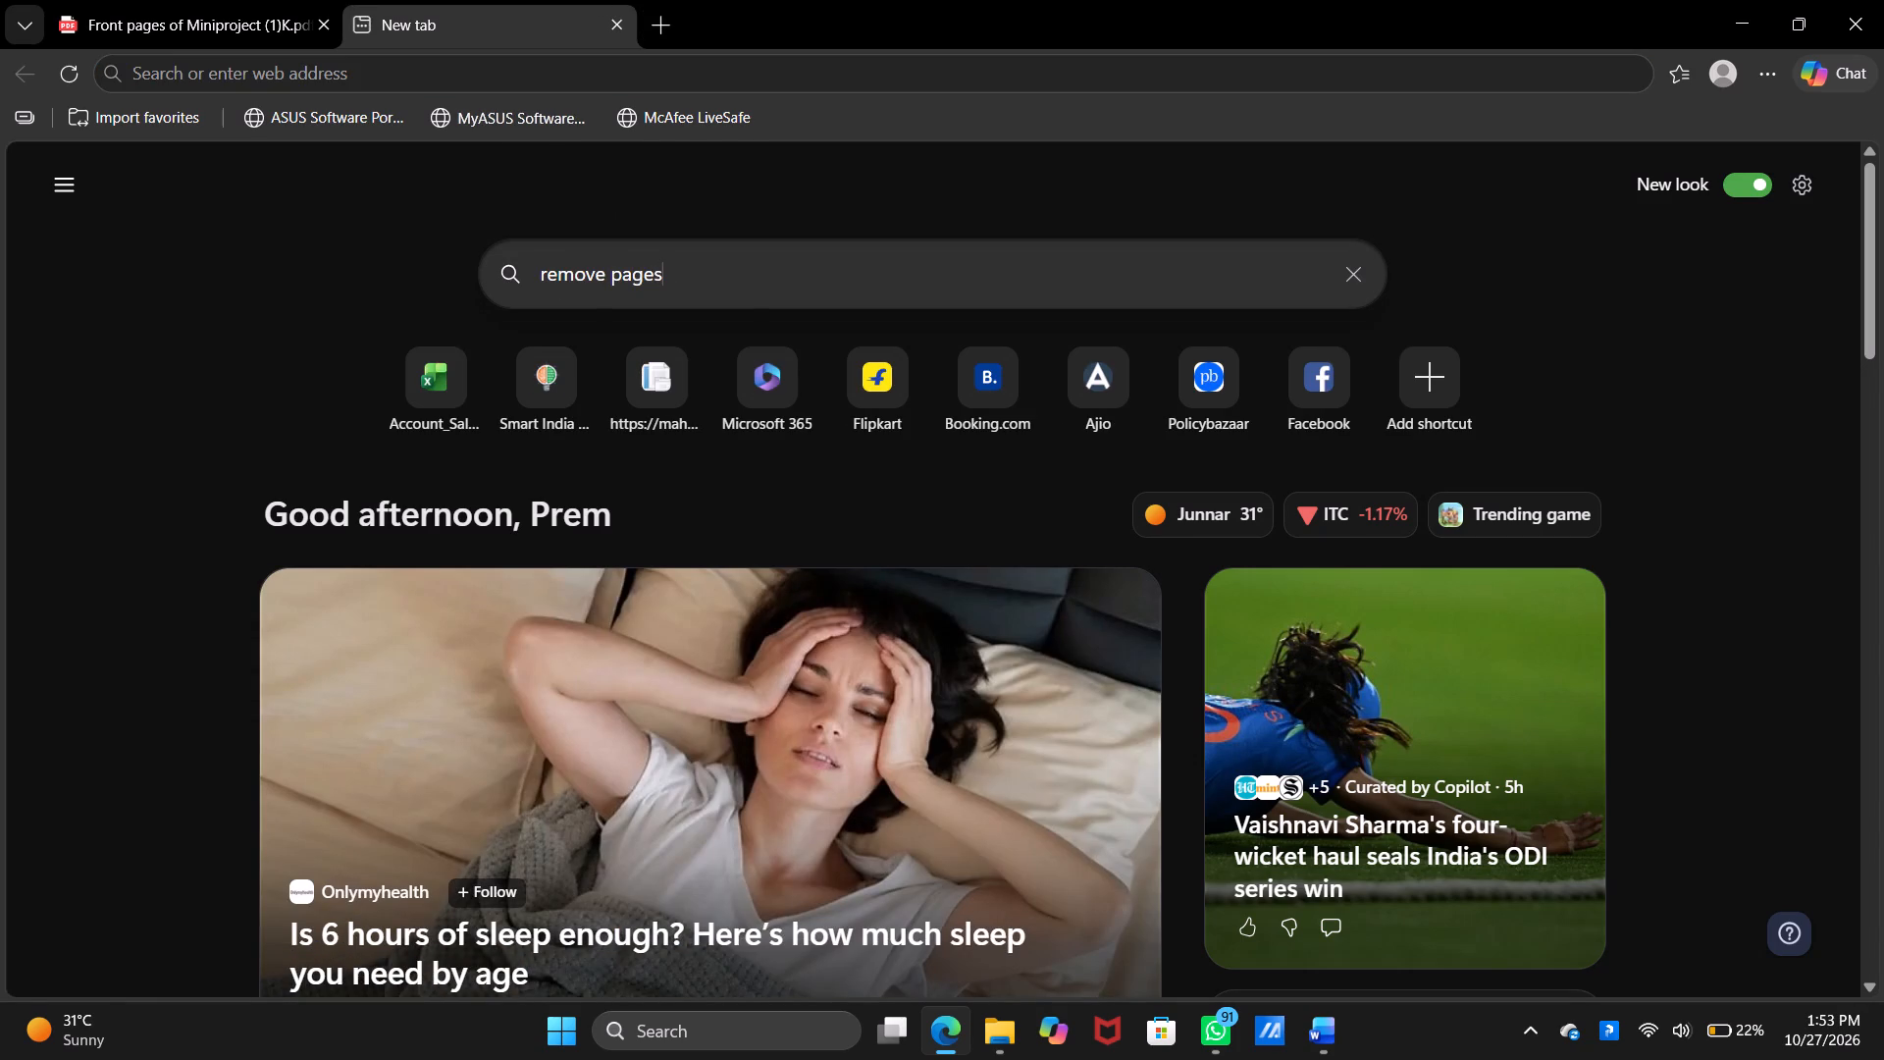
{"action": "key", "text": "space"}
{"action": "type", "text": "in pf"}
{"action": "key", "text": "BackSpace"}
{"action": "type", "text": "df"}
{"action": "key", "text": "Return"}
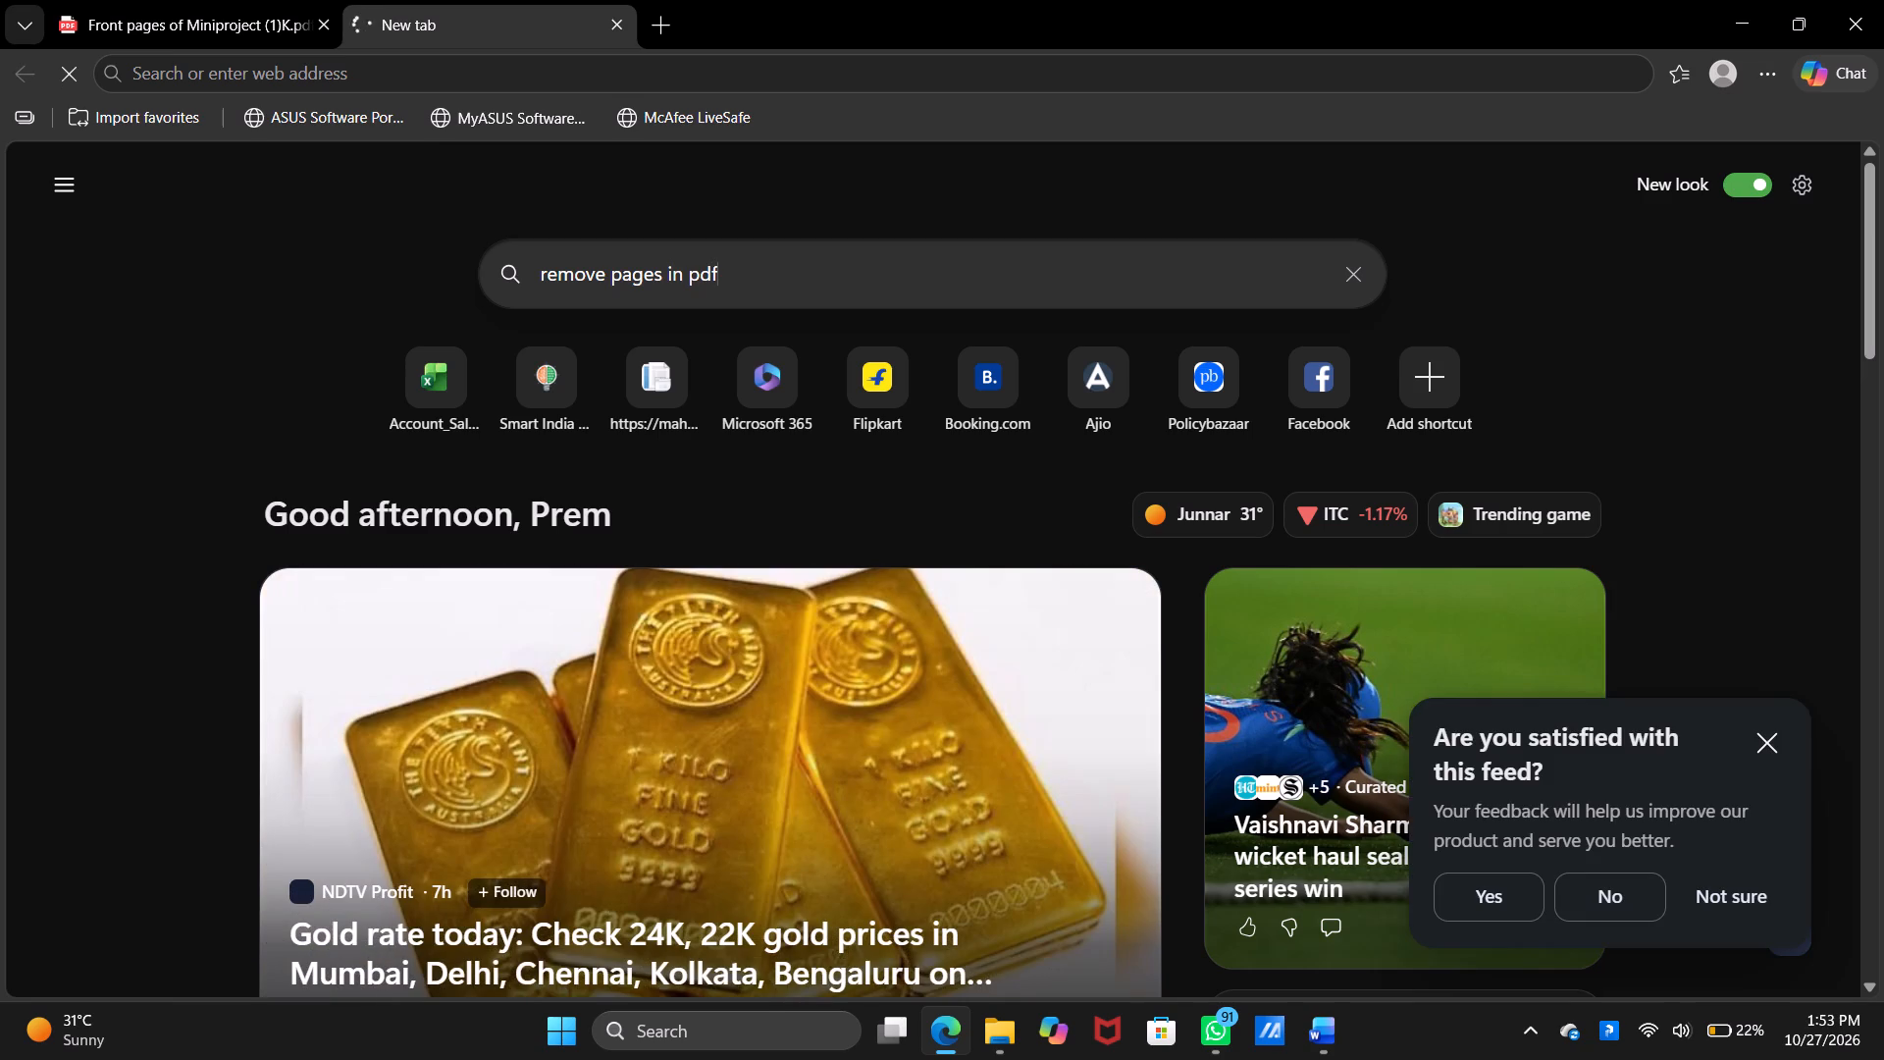
{"action": "left_click", "coordinate": [489, 400]}
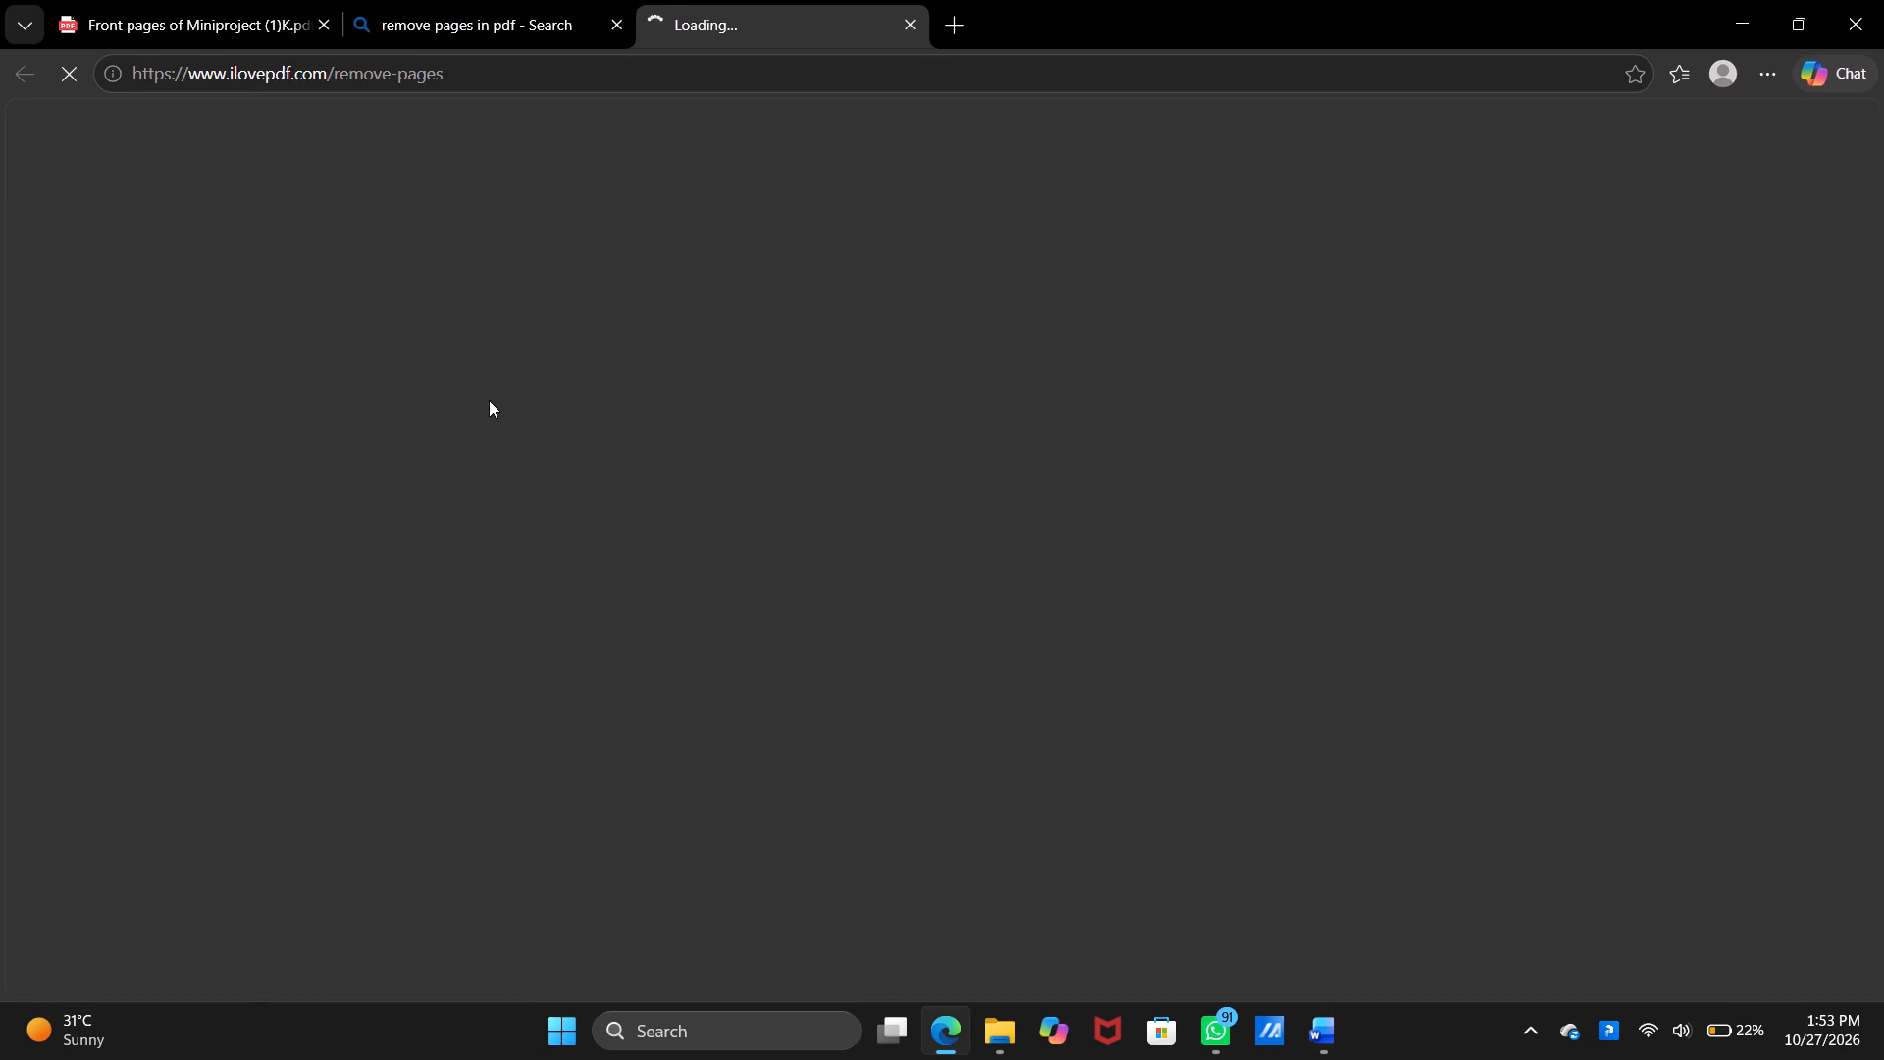
Close the browser window.
{"action": "left_click", "coordinate": [1883, 0]}
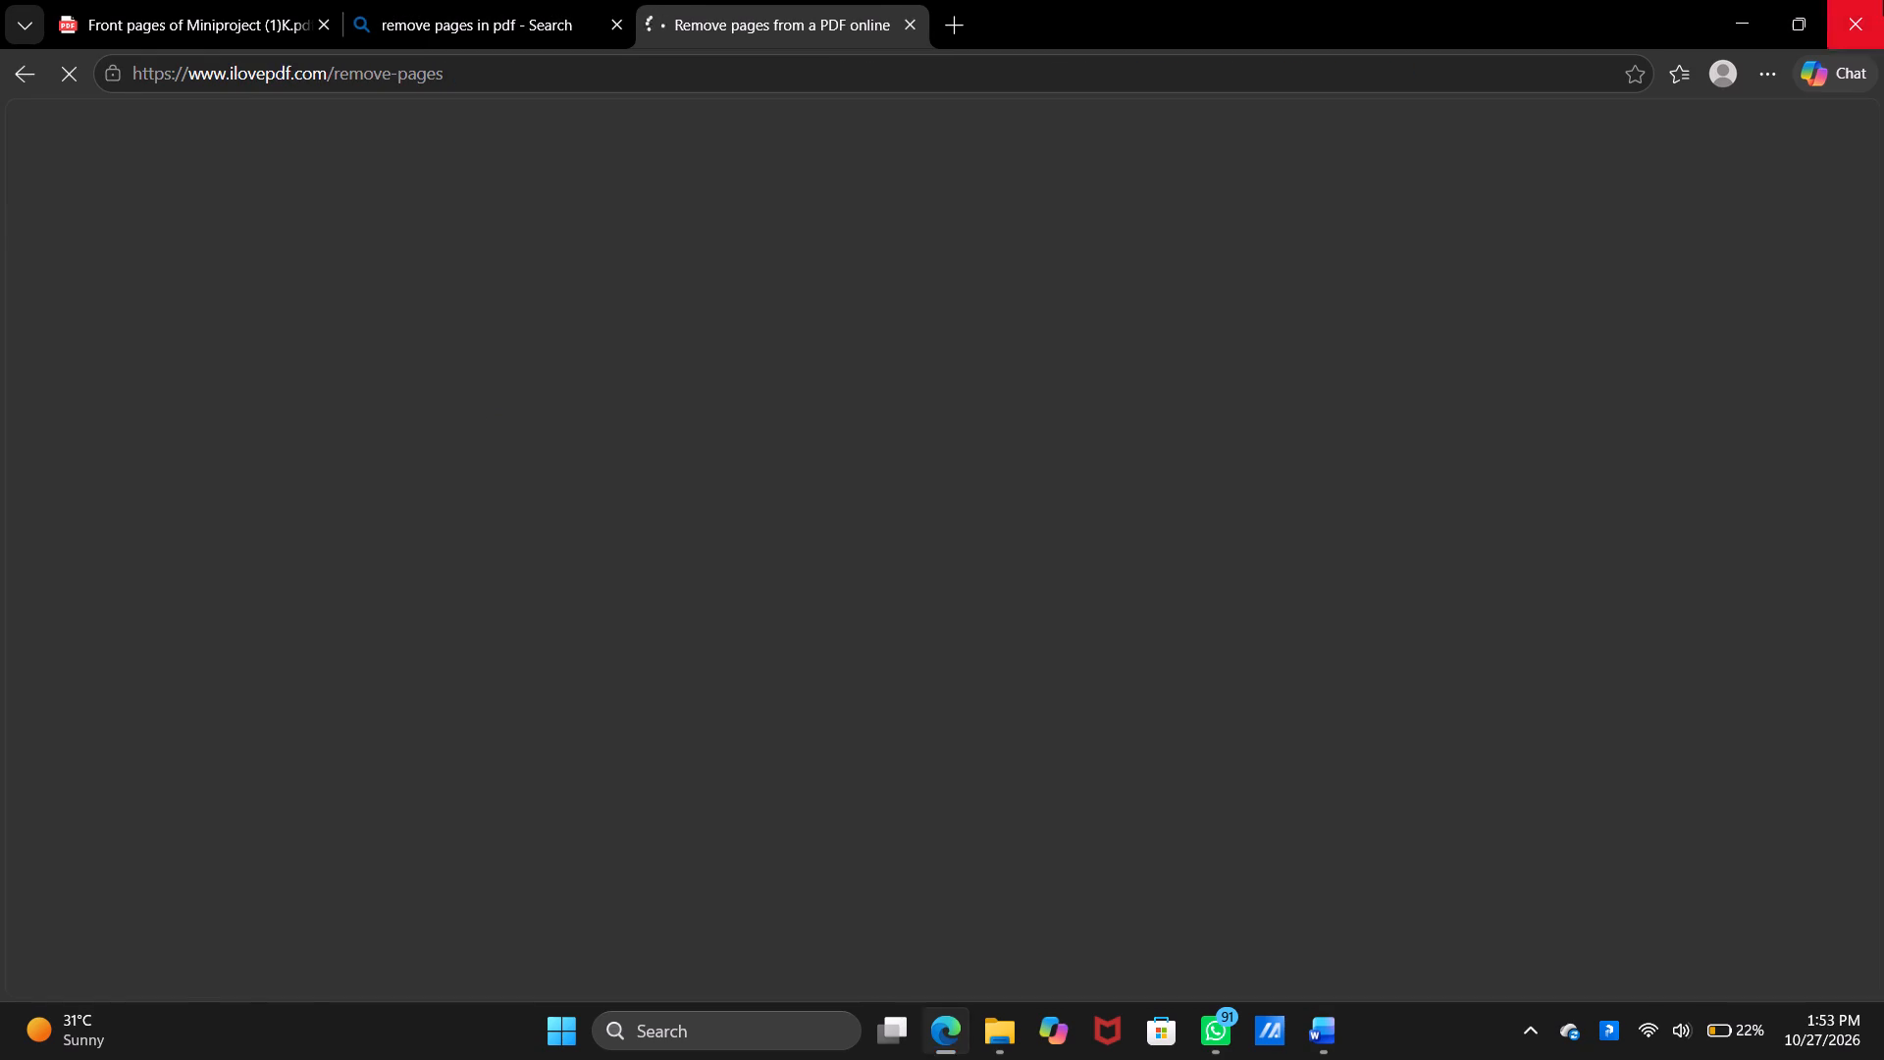
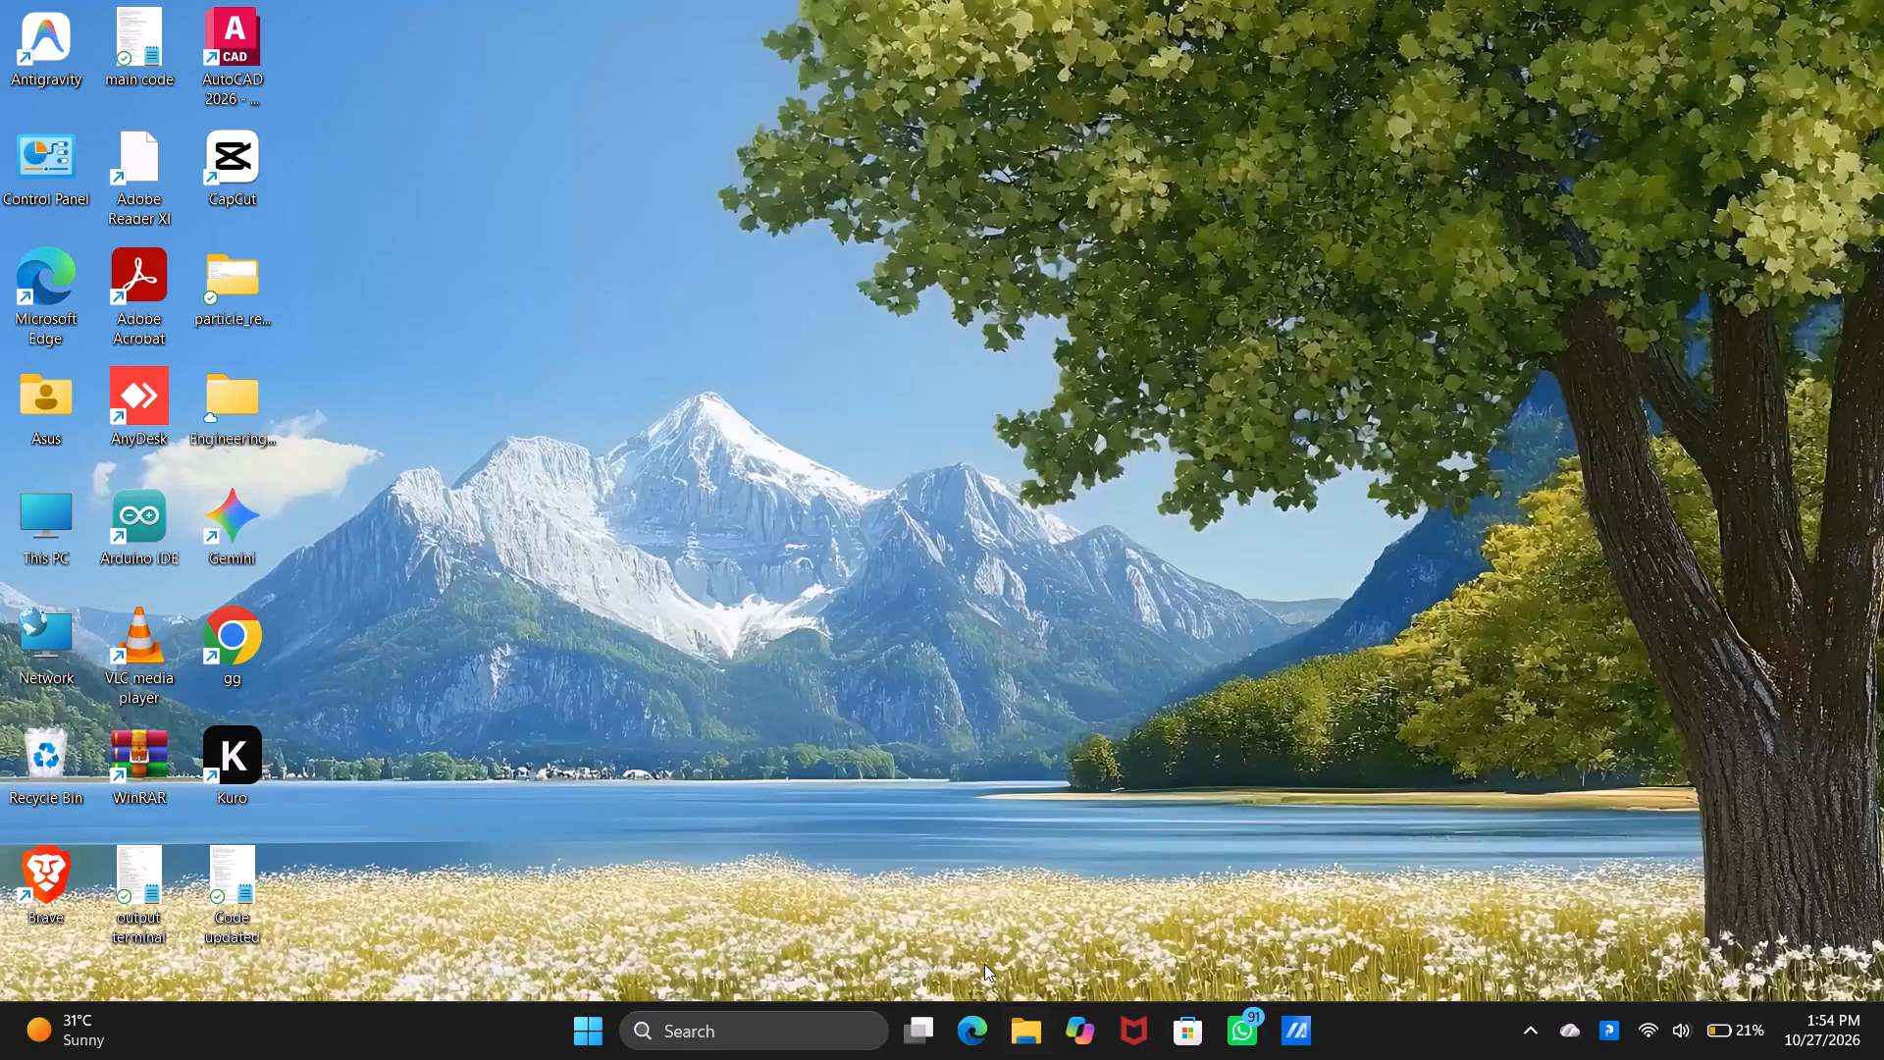
Open a maximized File Explorer window and go to the personal OneDrive folder holding the exported front-page PDFs.
{"action": "left_click", "coordinate": [751, 532]}
{"action": "left_click", "coordinate": [1036, 1041]}
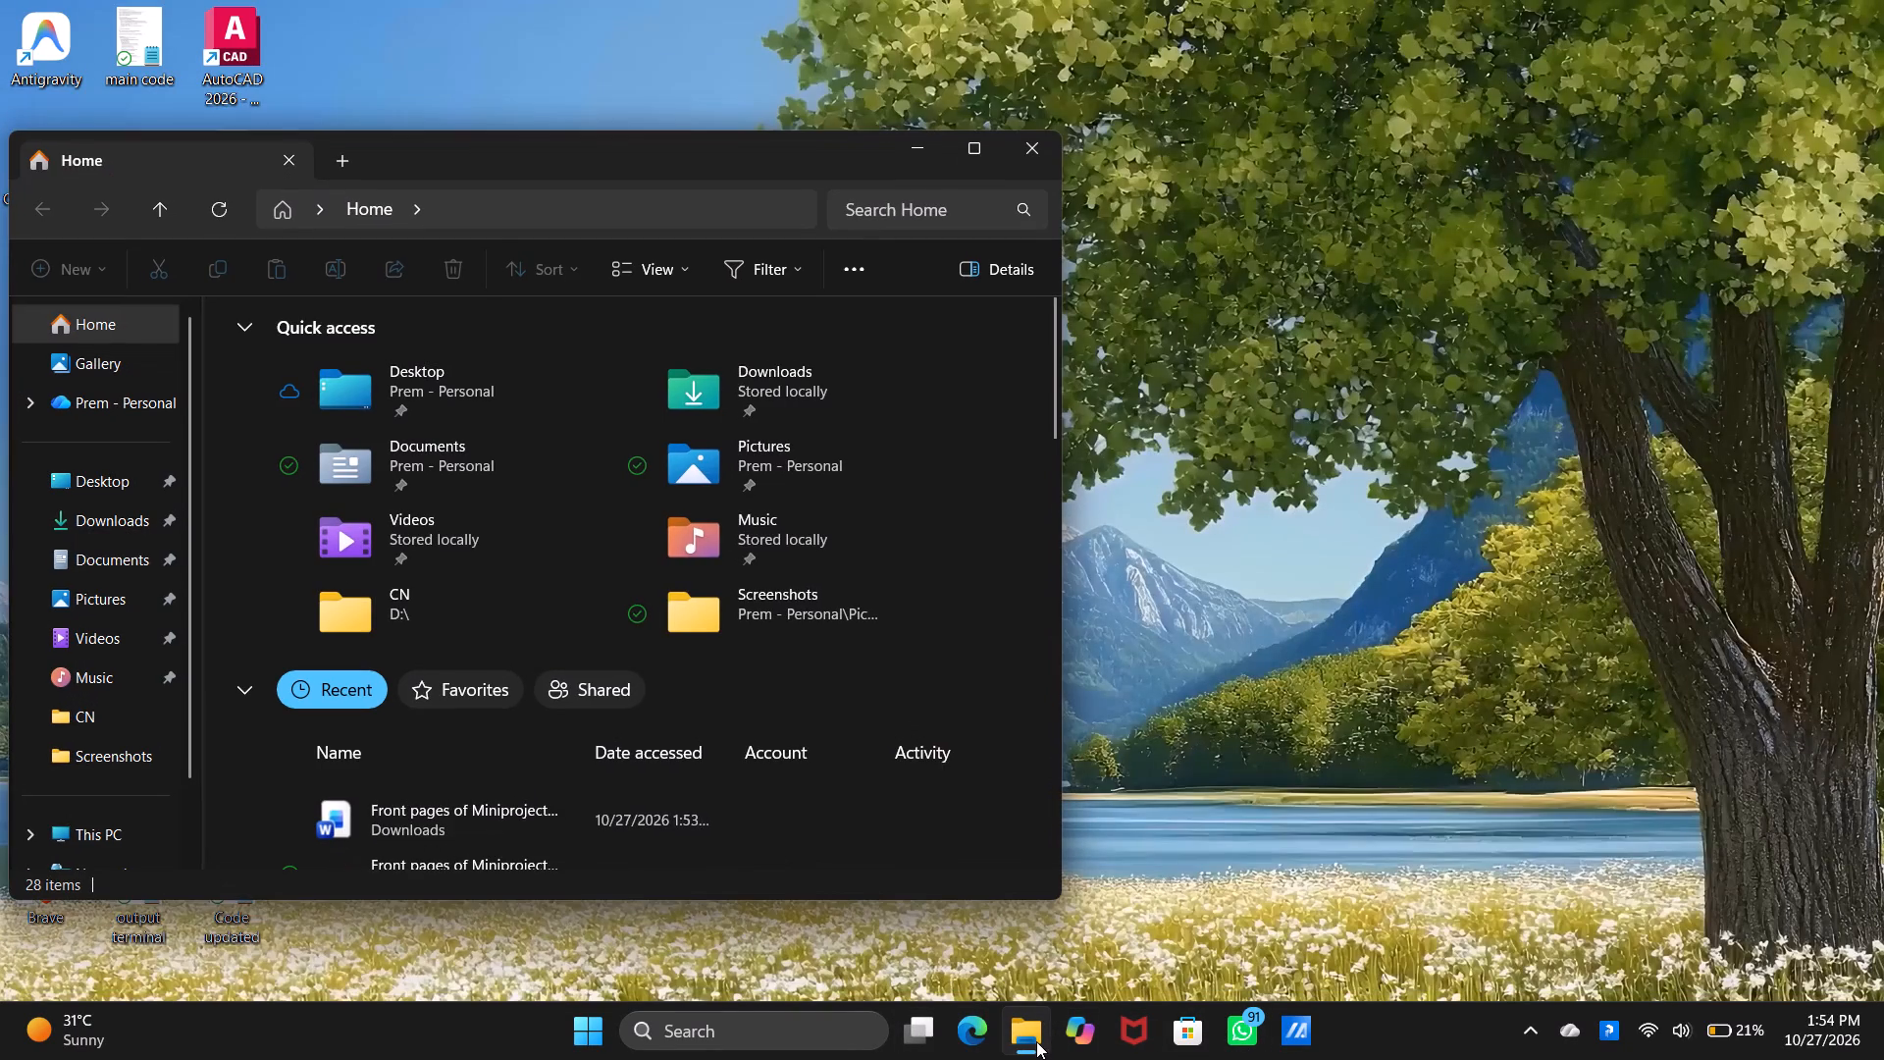
{"action": "left_click", "coordinate": [970, 152]}
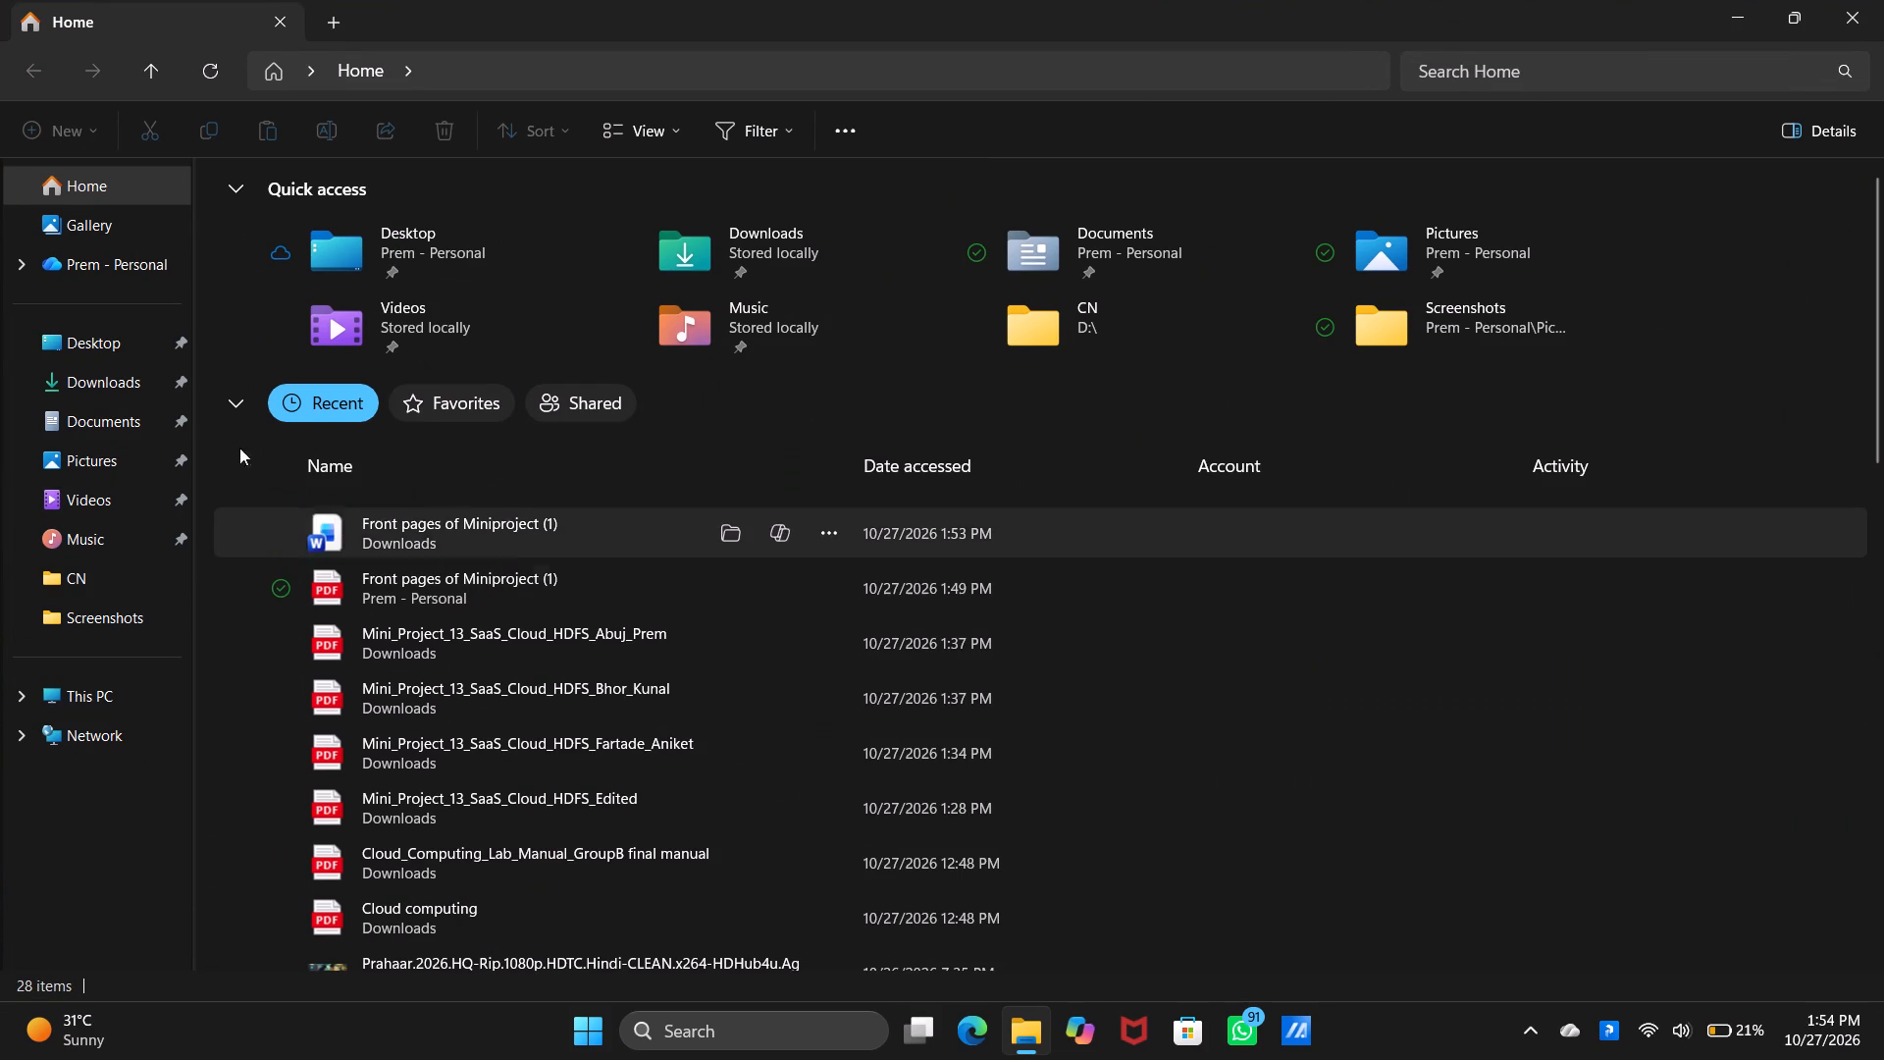
{"action": "left_click", "coordinate": [103, 389]}
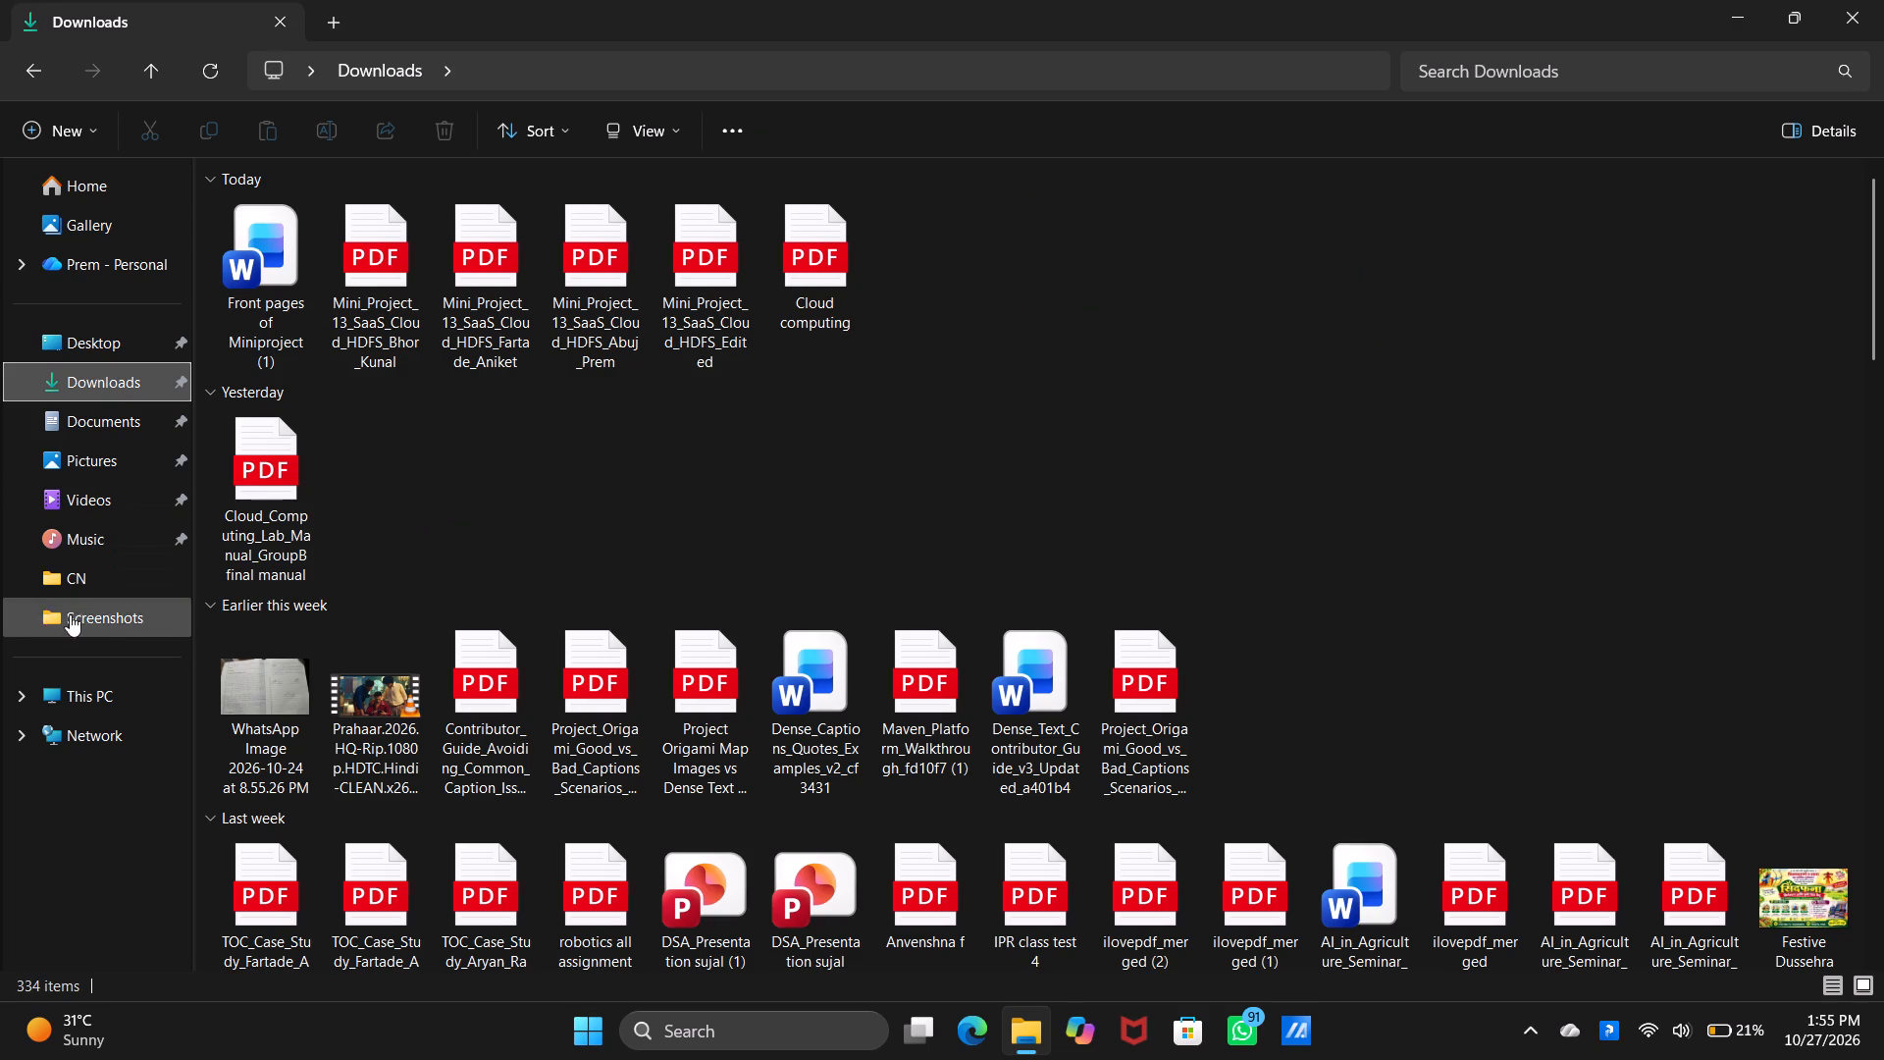
{"action": "left_click", "coordinate": [52, 256]}
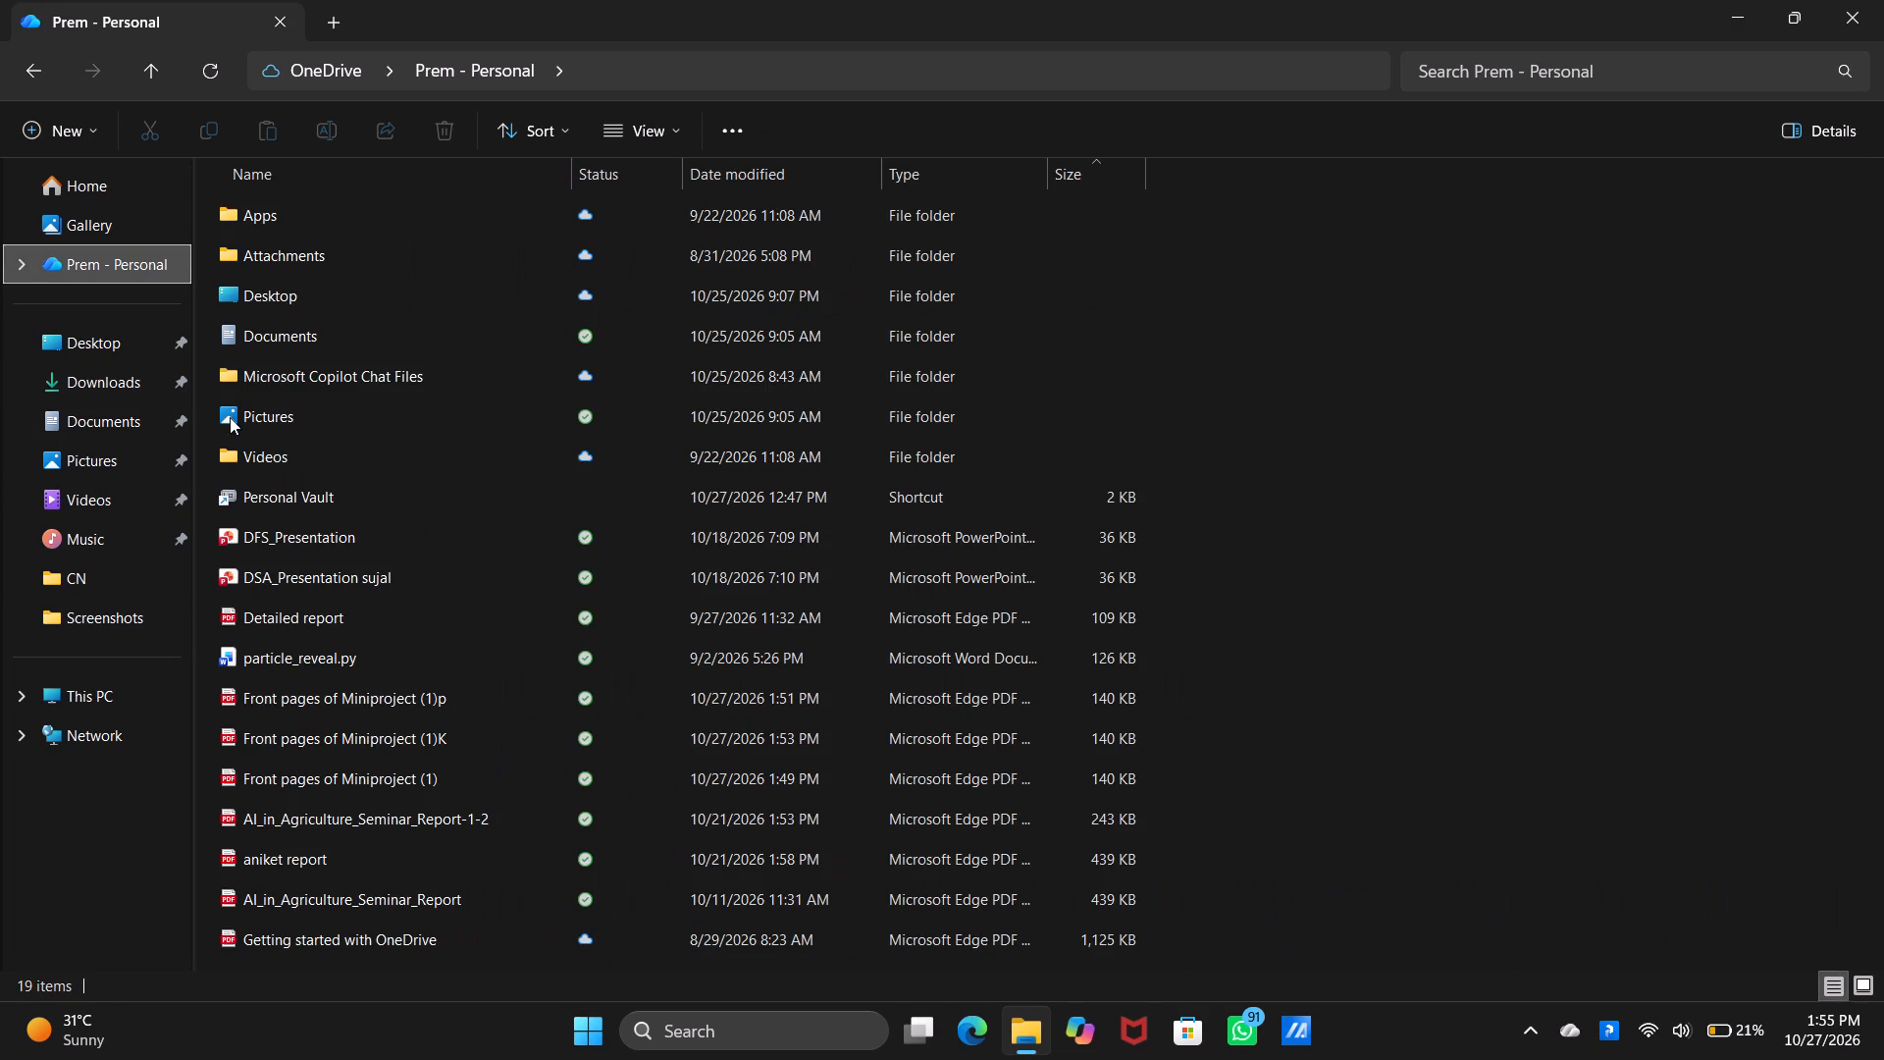
Copy the PDF file "Front pages of Miniproject (1)p" from the personal OneDrive folder.
{"action": "scroll", "coordinate": [274, 620], "scroll_direction": "down", "scroll_amount": 1}
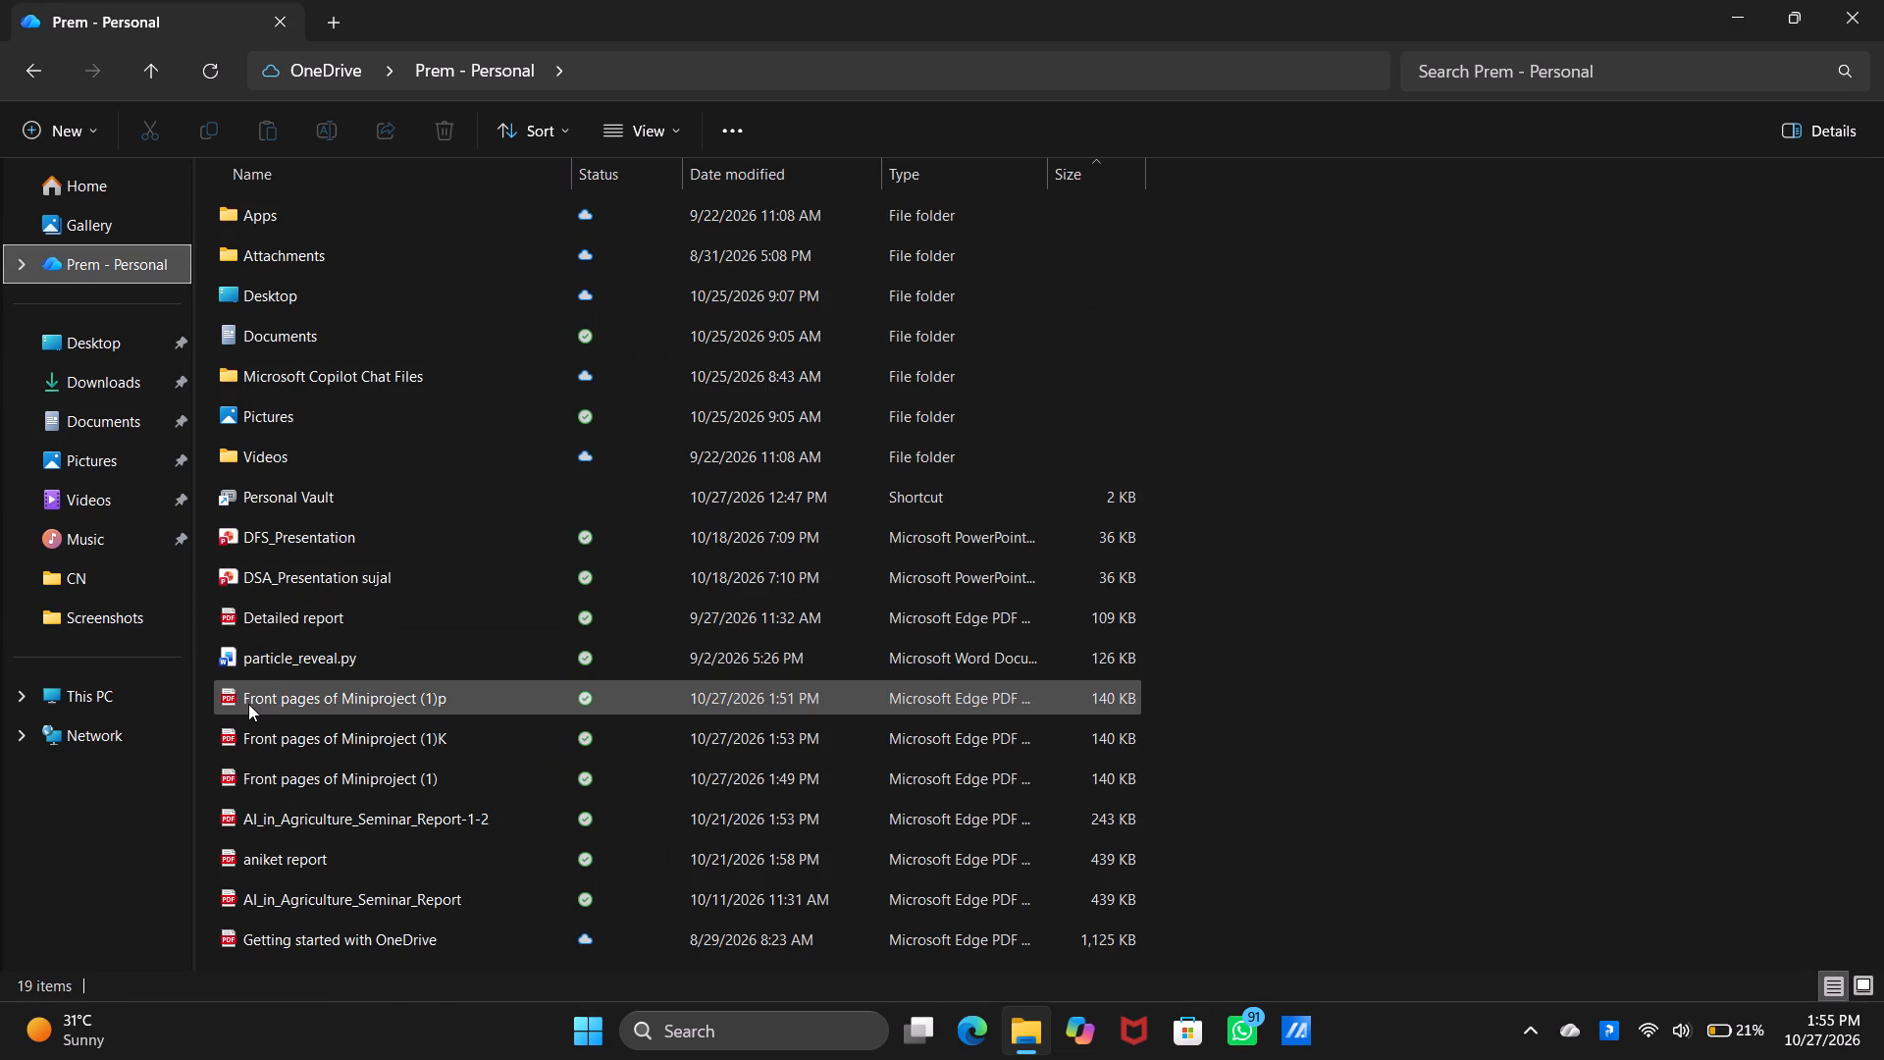
{"action": "left_click_drag", "start_coordinate": [247, 704], "coordinate": [311, 712]}
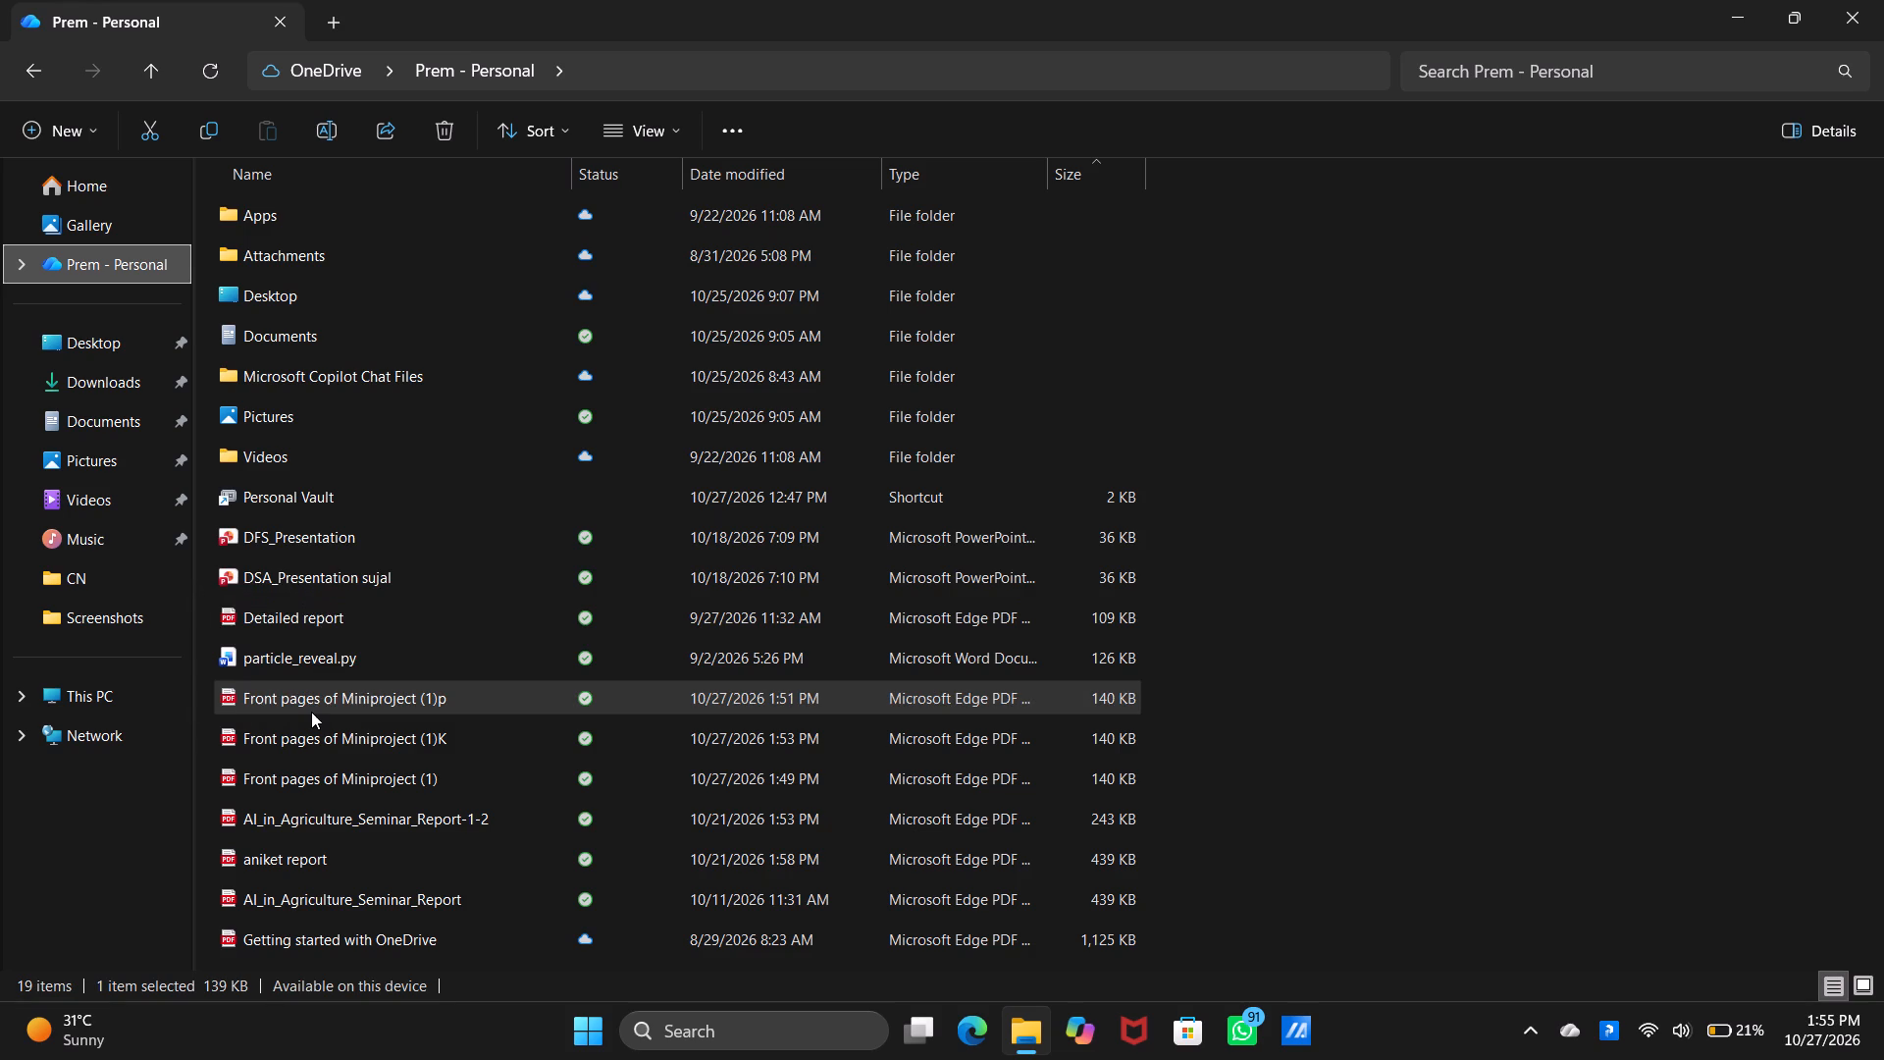
{"action": "left_click_drag", "start_coordinate": [453, 700], "coordinate": [458, 725]}
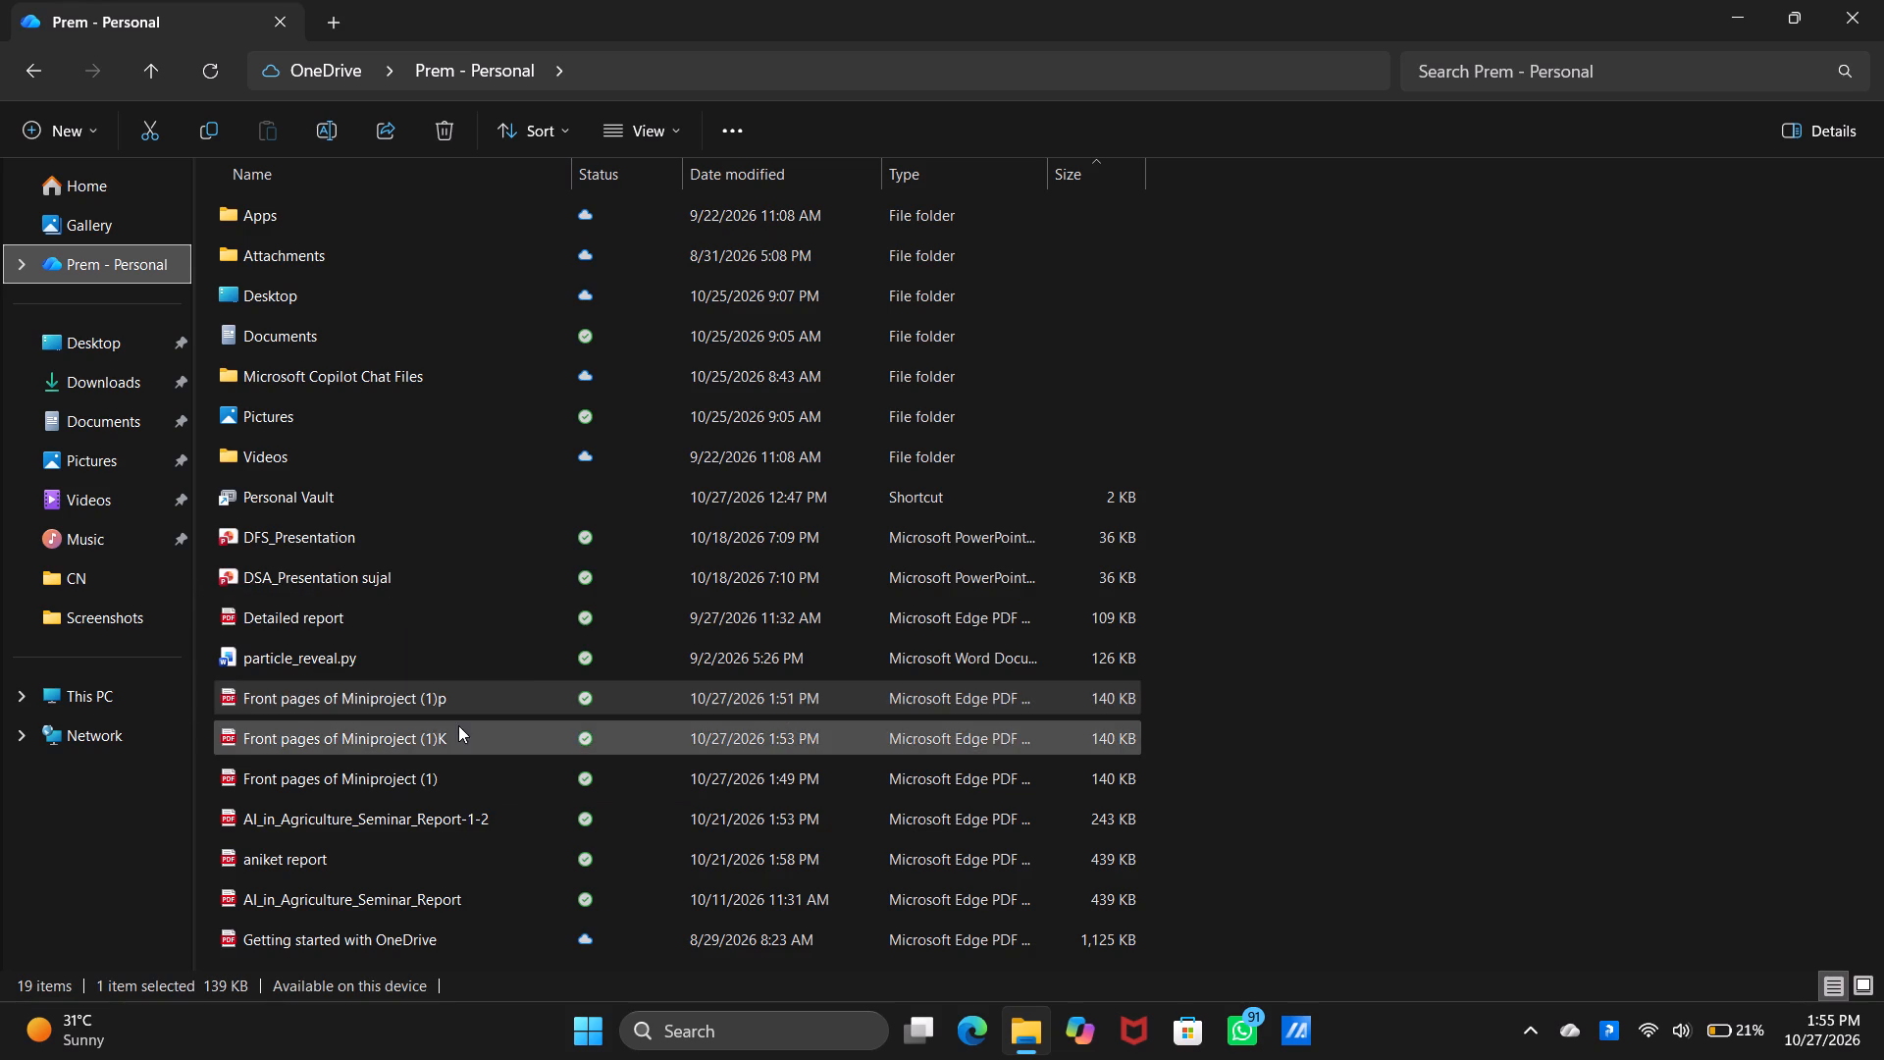
{"action": "right_click", "coordinate": [346, 701]}
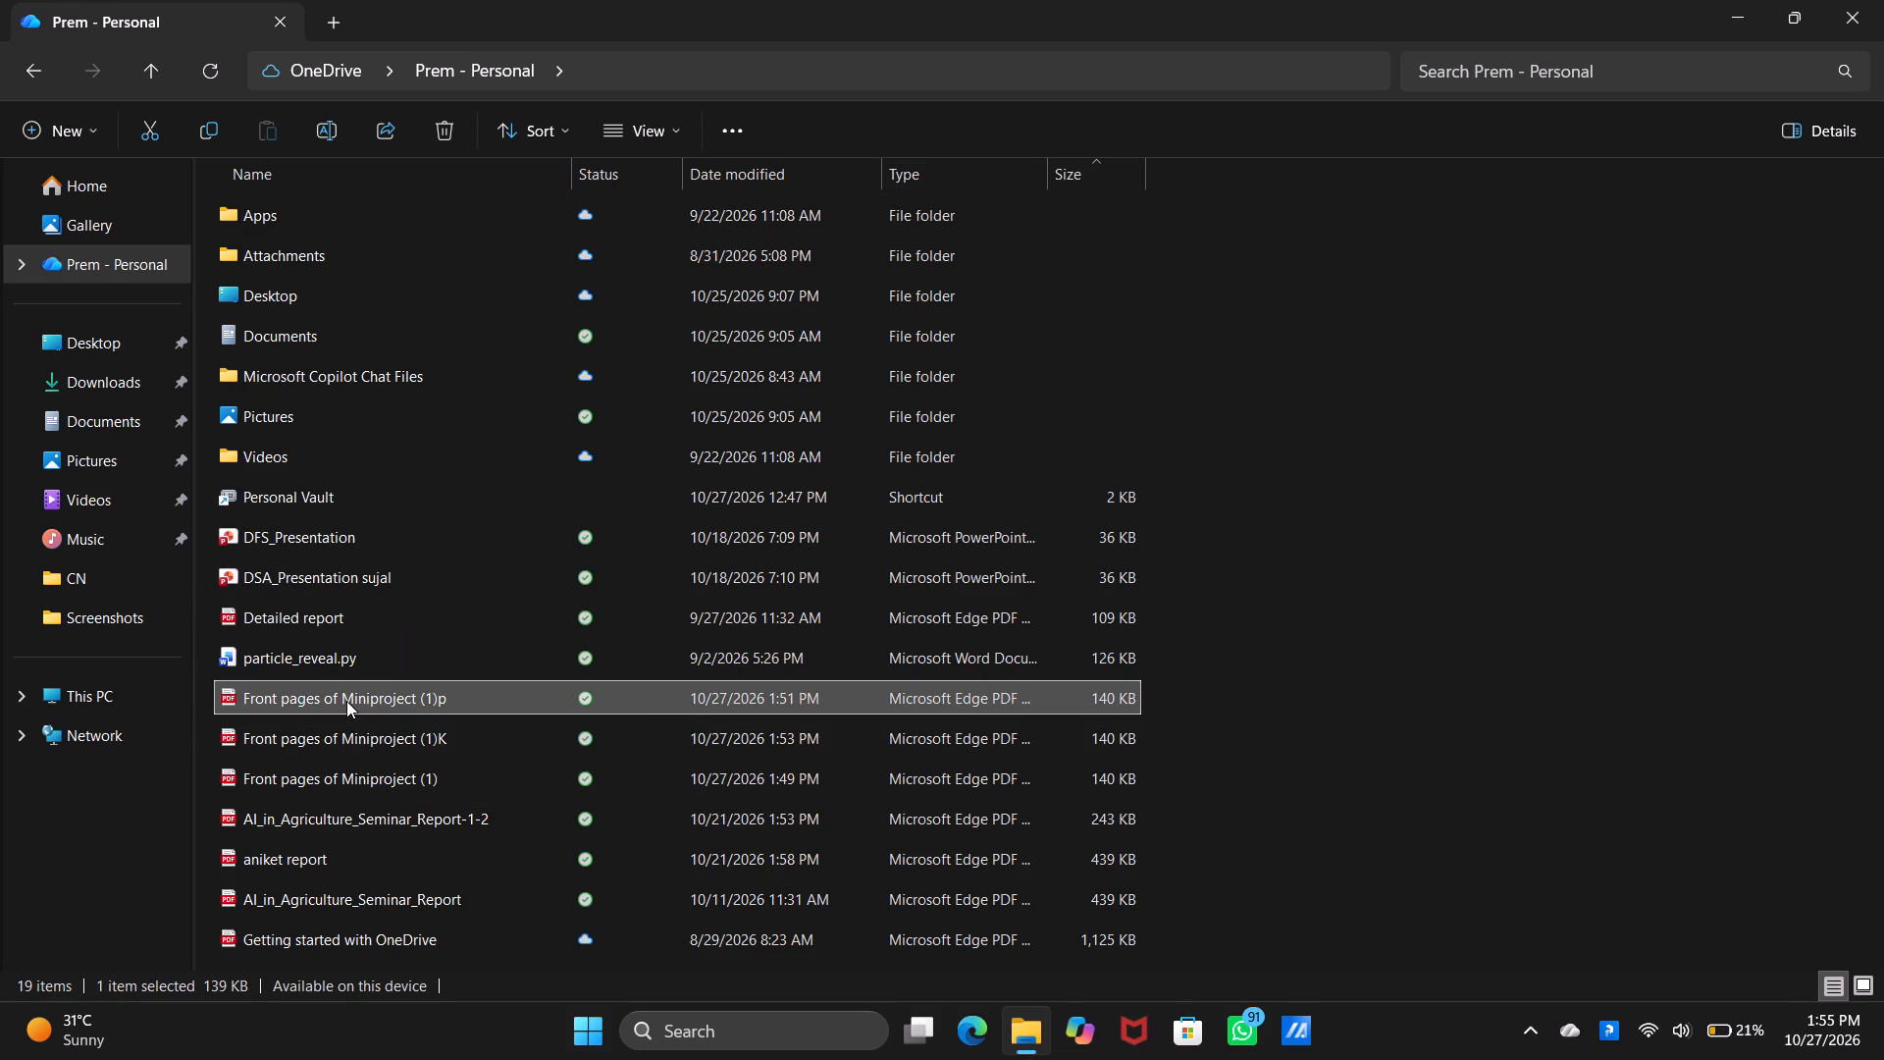
{"action": "left_click", "coordinate": [471, 170]}
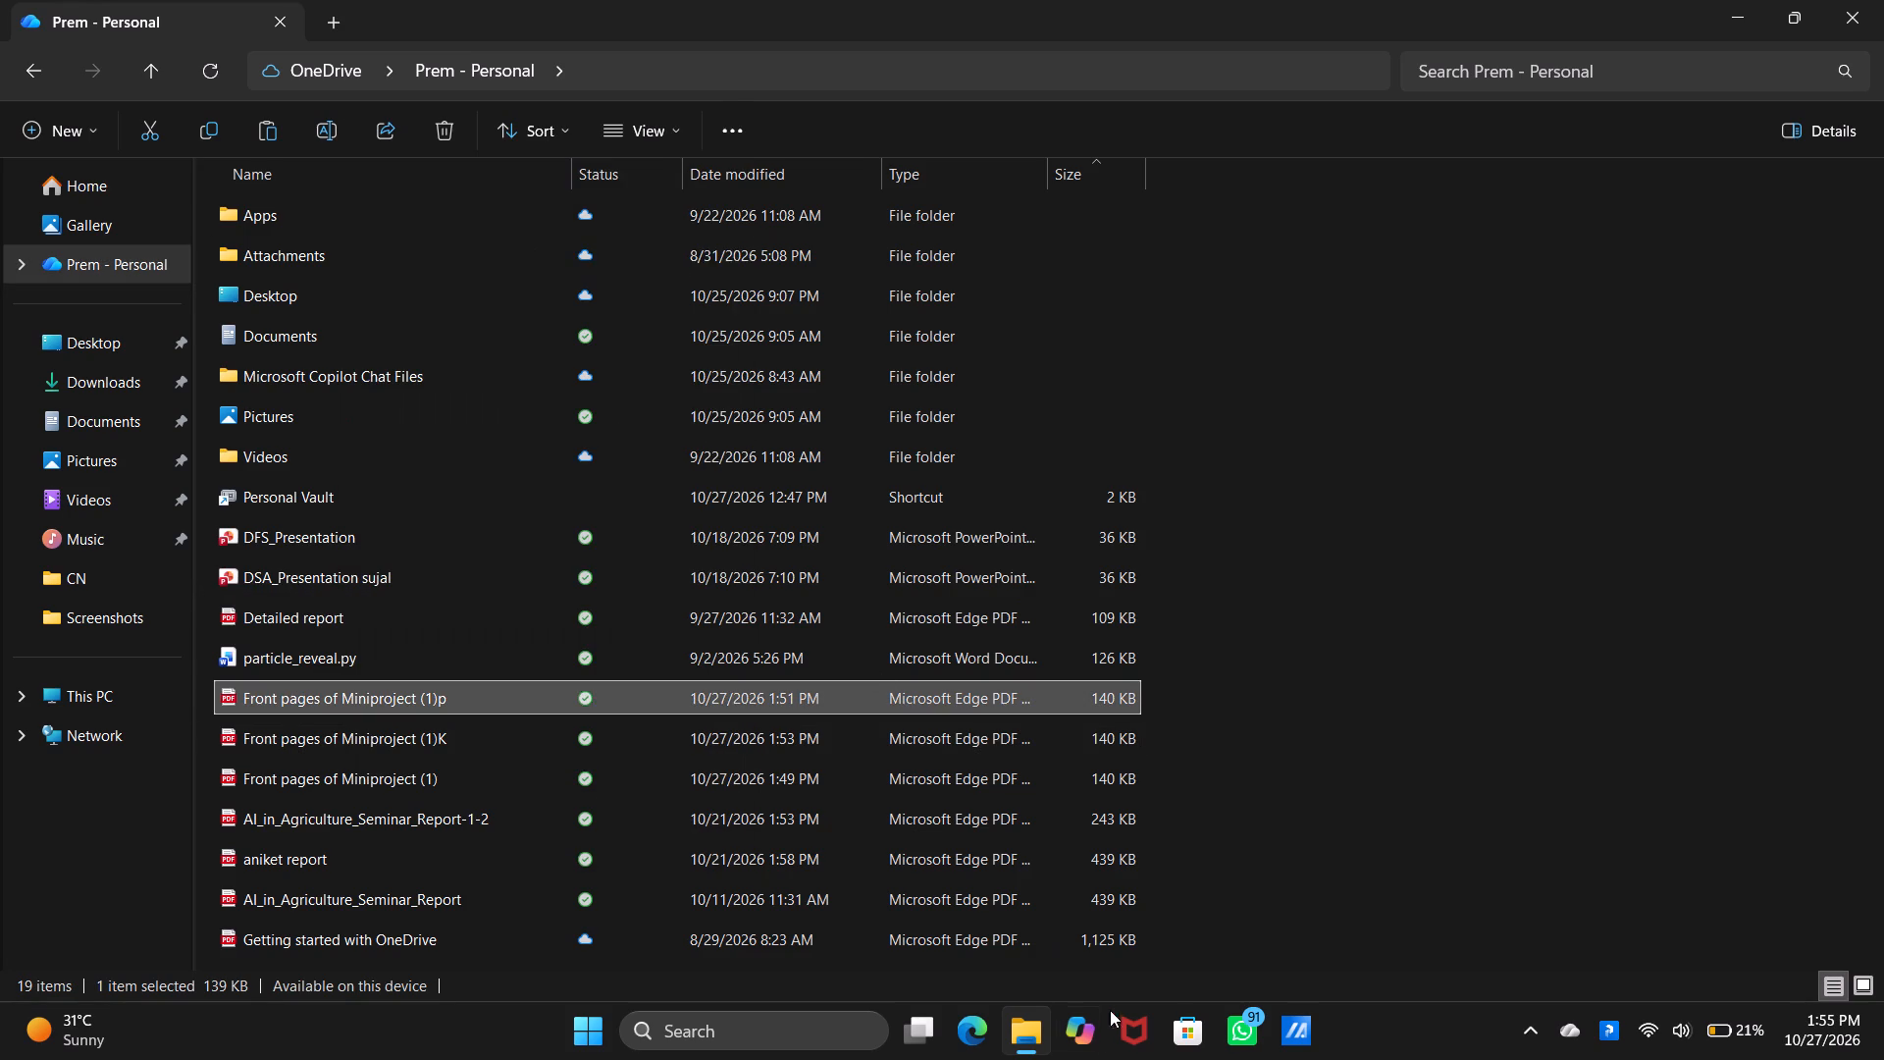